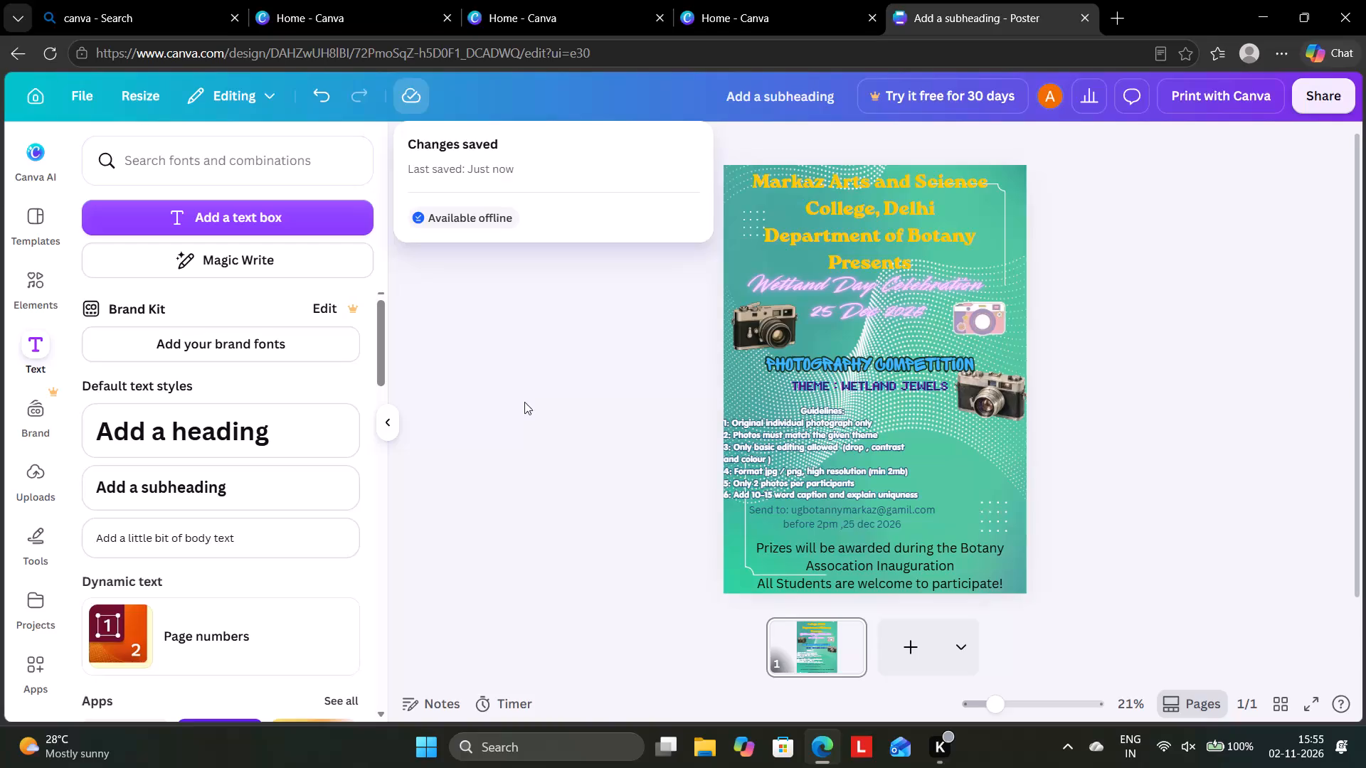
Leave the finished photography competition poster and create a new blank Poster (A2, Portrait) design.
{"action": "left_click", "coordinate": [569, 378]}
{"action": "left_click", "coordinate": [35, 88]}
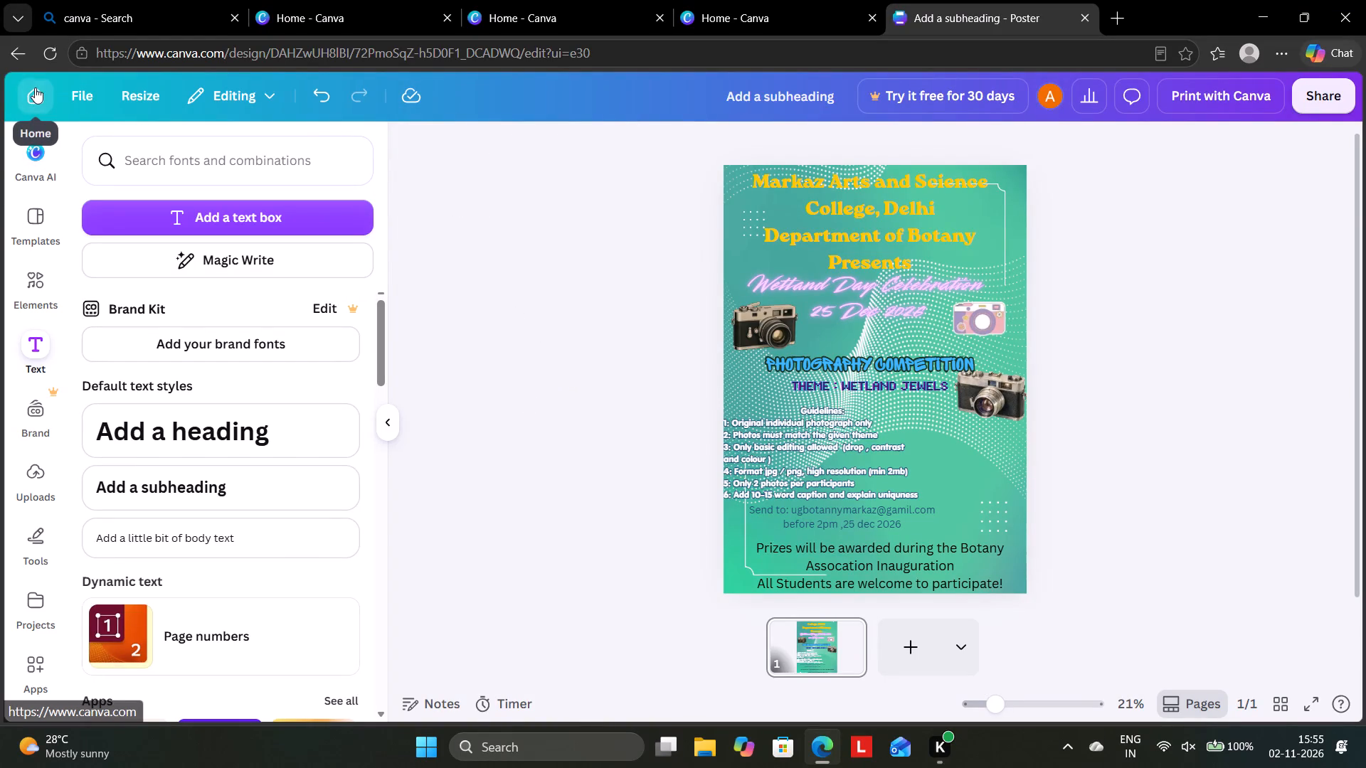
{"action": "left_click", "coordinate": [35, 88]}
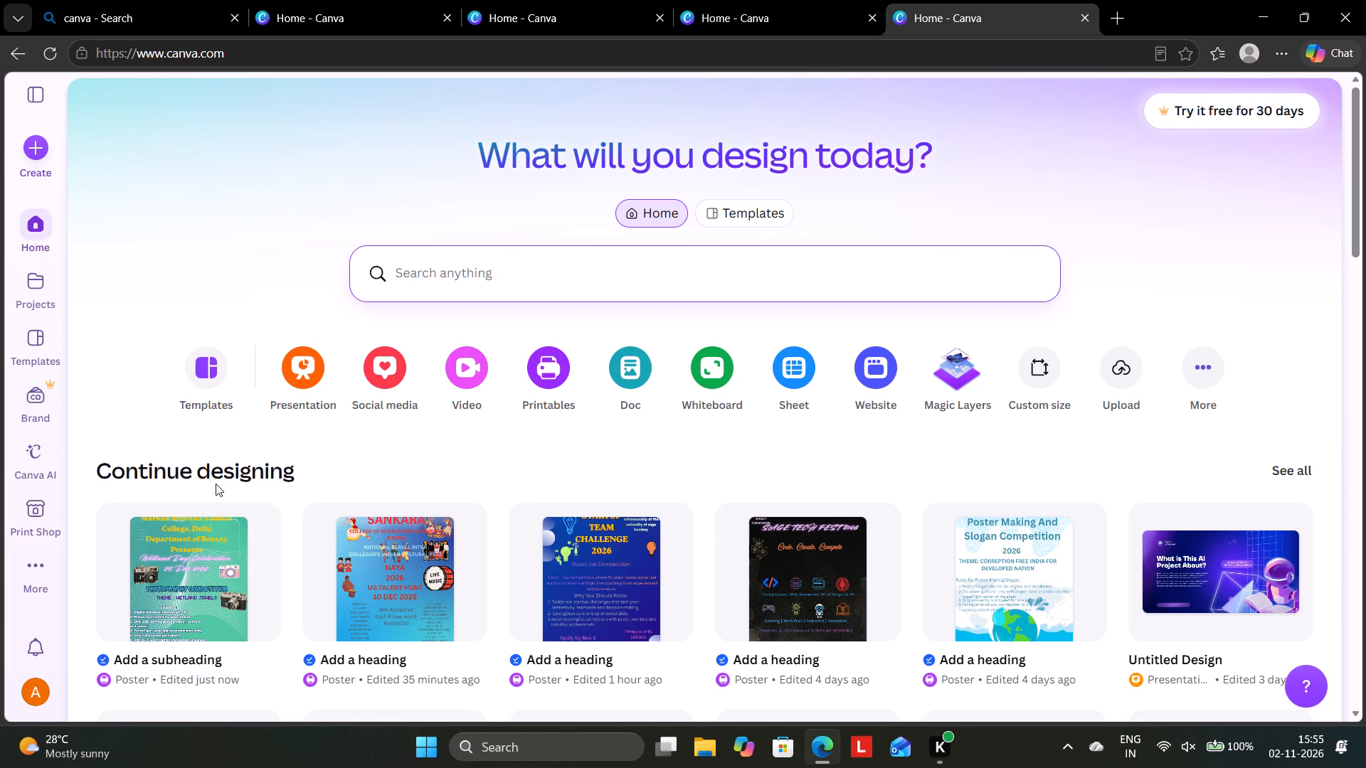
{"action": "left_click", "coordinate": [32, 139]}
{"action": "scroll", "coordinate": [116, 613], "scroll_direction": "down", "scroll_amount": 1}
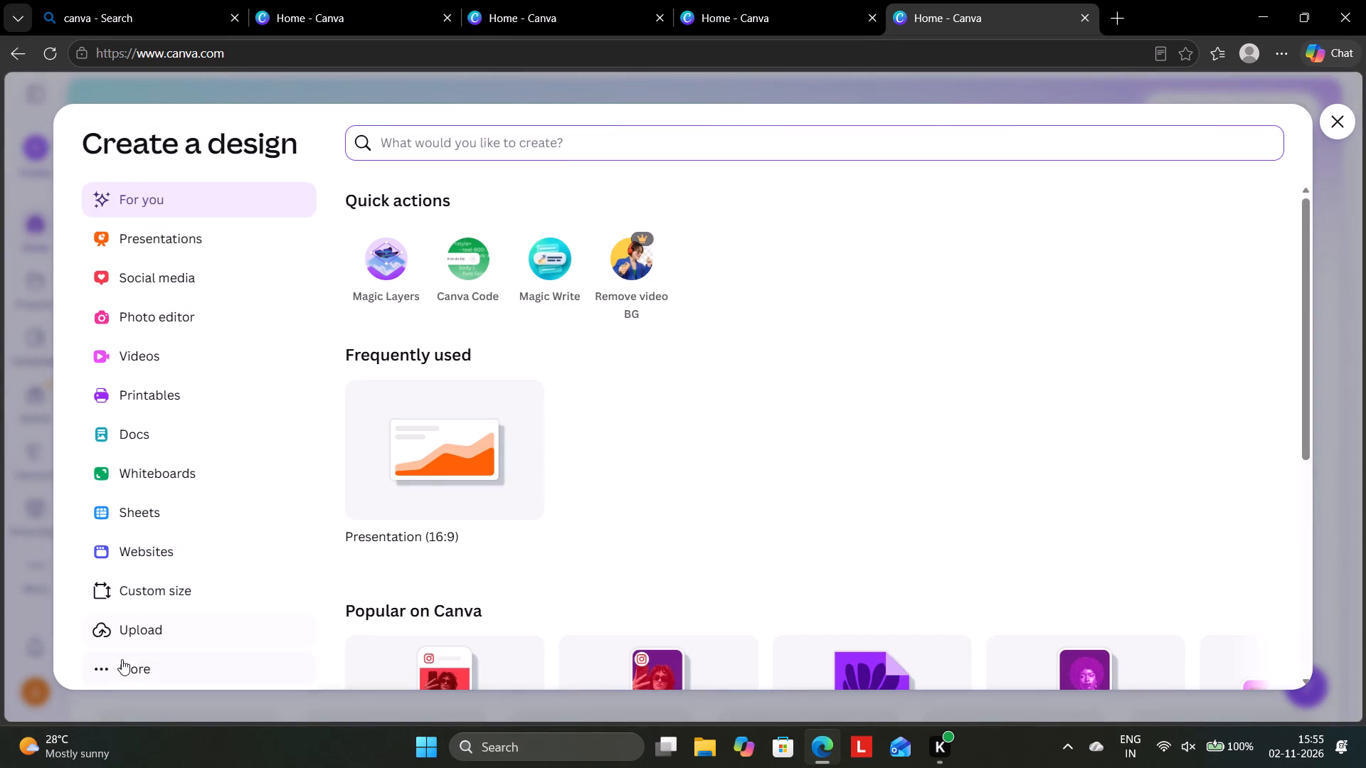
{"action": "left_click", "coordinate": [122, 659]}
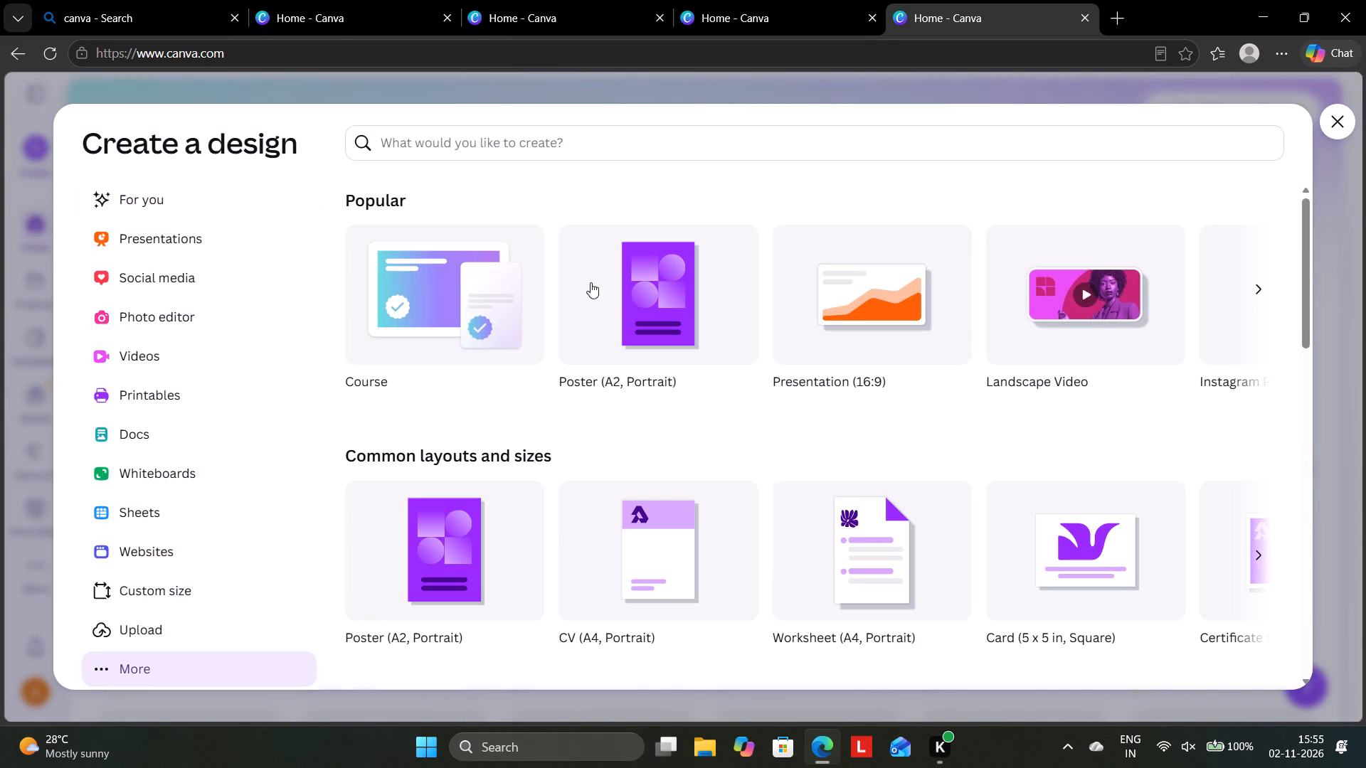
{"action": "left_click", "coordinate": [667, 286]}
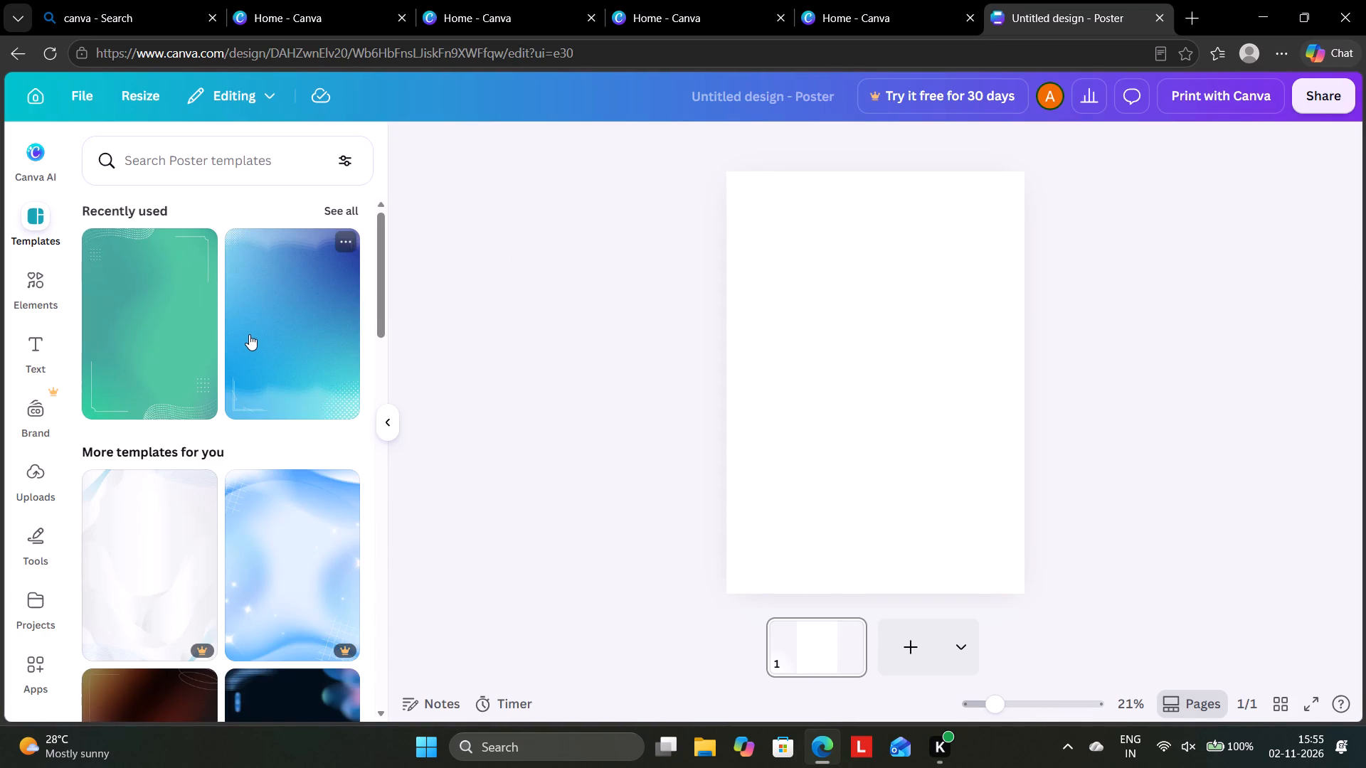
Apply the pale poster template with teal and light-blue waves and dotted corners to the blank page.
{"action": "scroll", "coordinate": [255, 379], "scroll_direction": "down", "scroll_amount": 2}
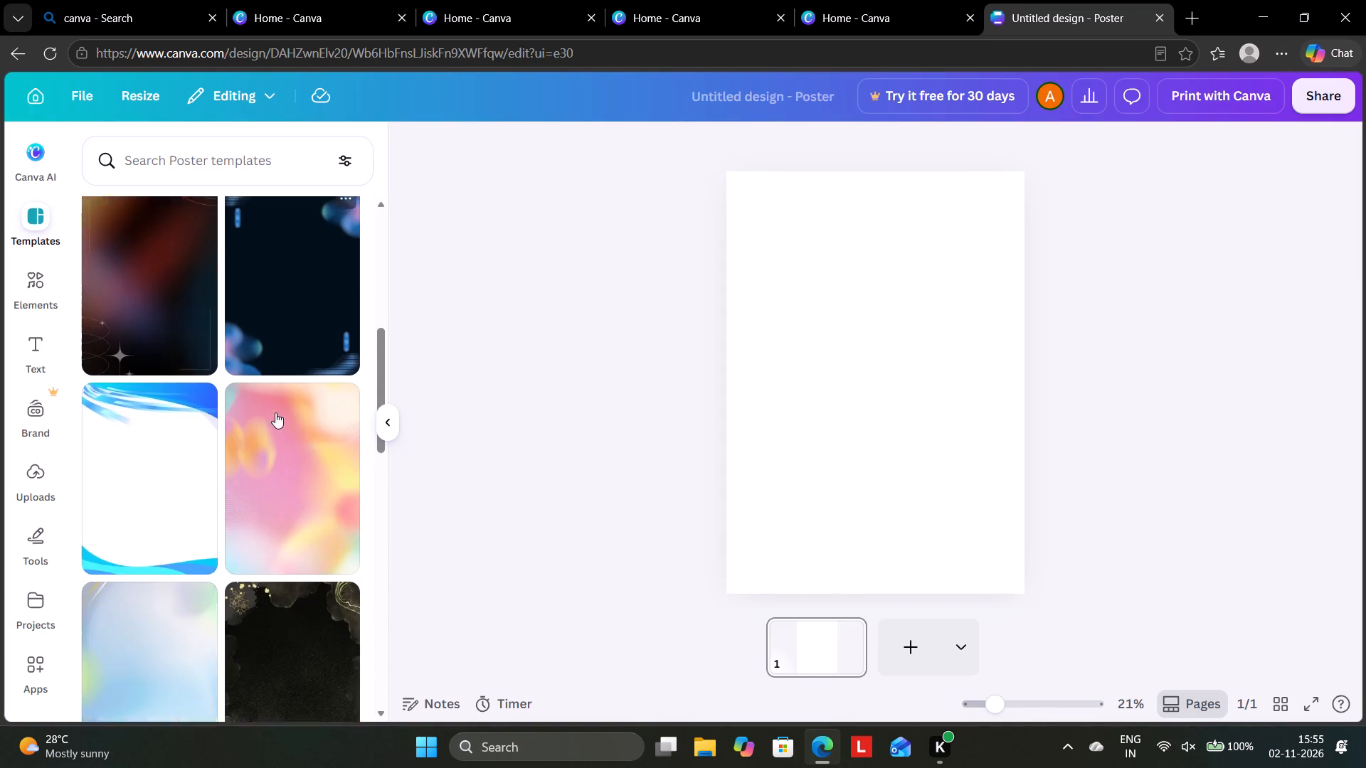
{"action": "scroll", "coordinate": [271, 425], "scroll_direction": "down", "scroll_amount": 5}
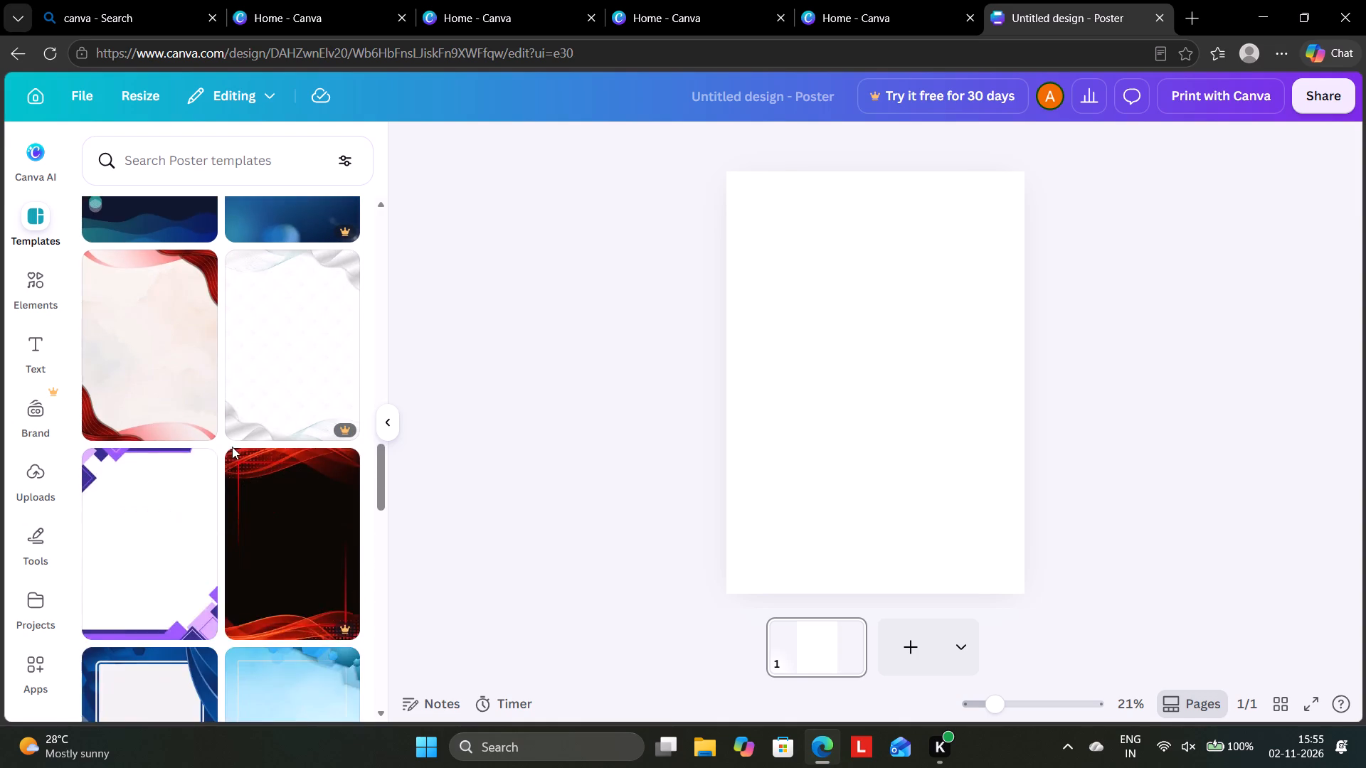
{"action": "scroll", "coordinate": [228, 441], "scroll_direction": "up", "scroll_amount": 1}
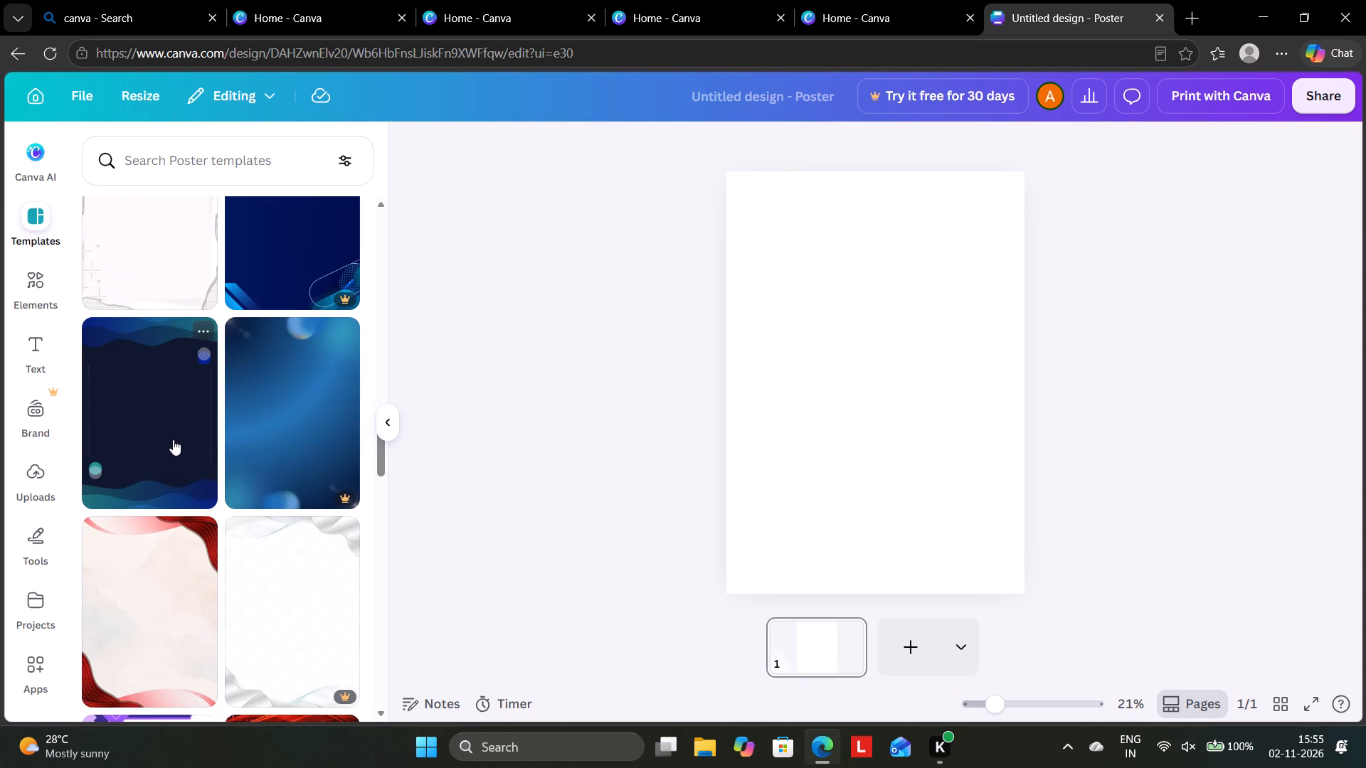
{"action": "scroll", "coordinate": [172, 444], "scroll_direction": "down", "scroll_amount": 2}
{"action": "scroll", "coordinate": [257, 506], "scroll_direction": "down", "scroll_amount": 1}
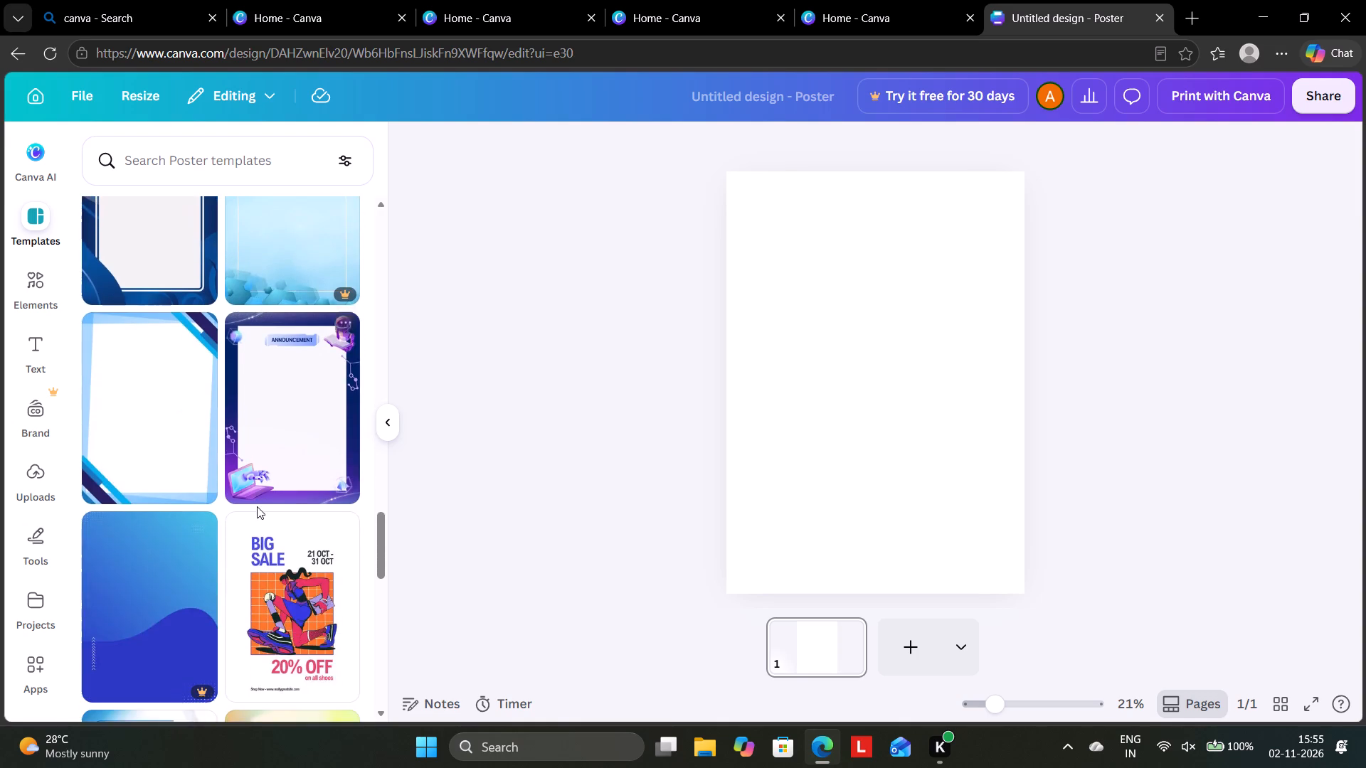
{"action": "scroll", "coordinate": [256, 516], "scroll_direction": "down", "scroll_amount": 3}
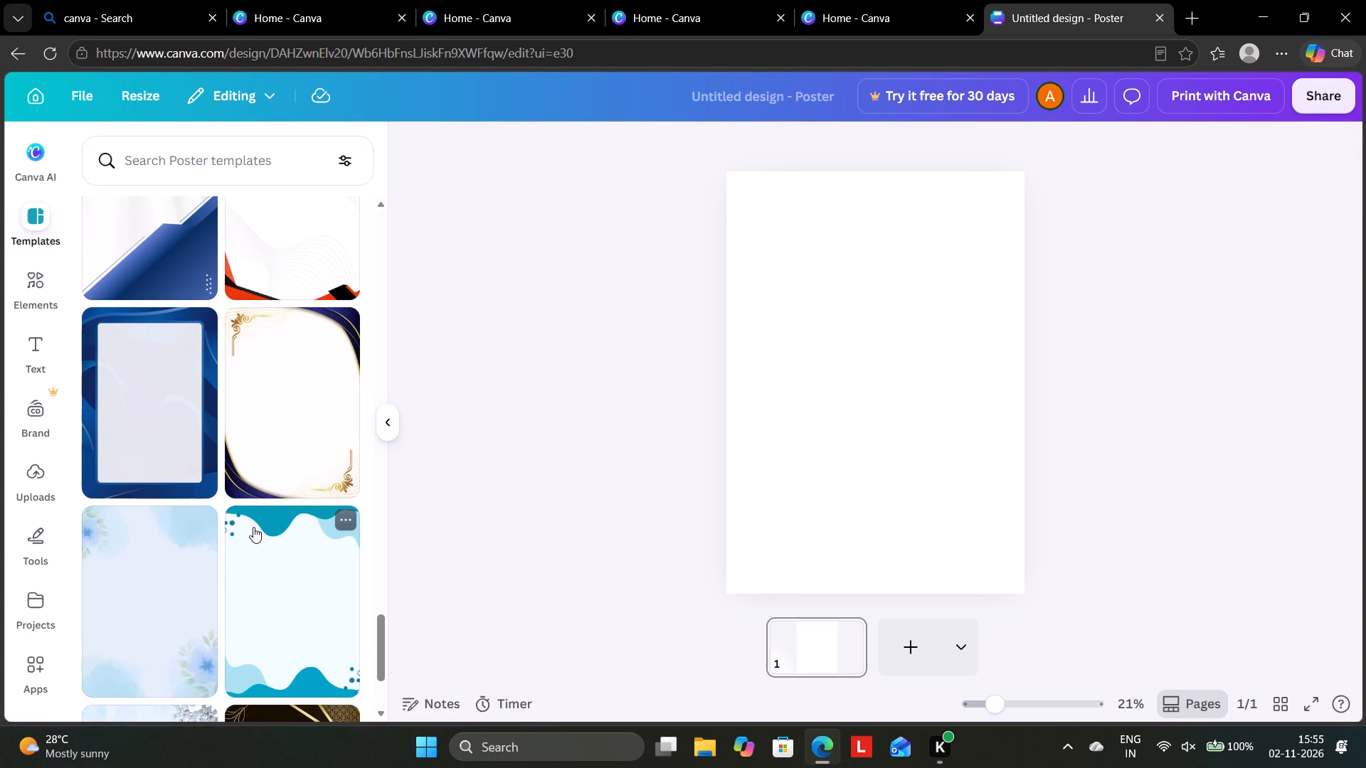
{"action": "left_click", "coordinate": [327, 592]}
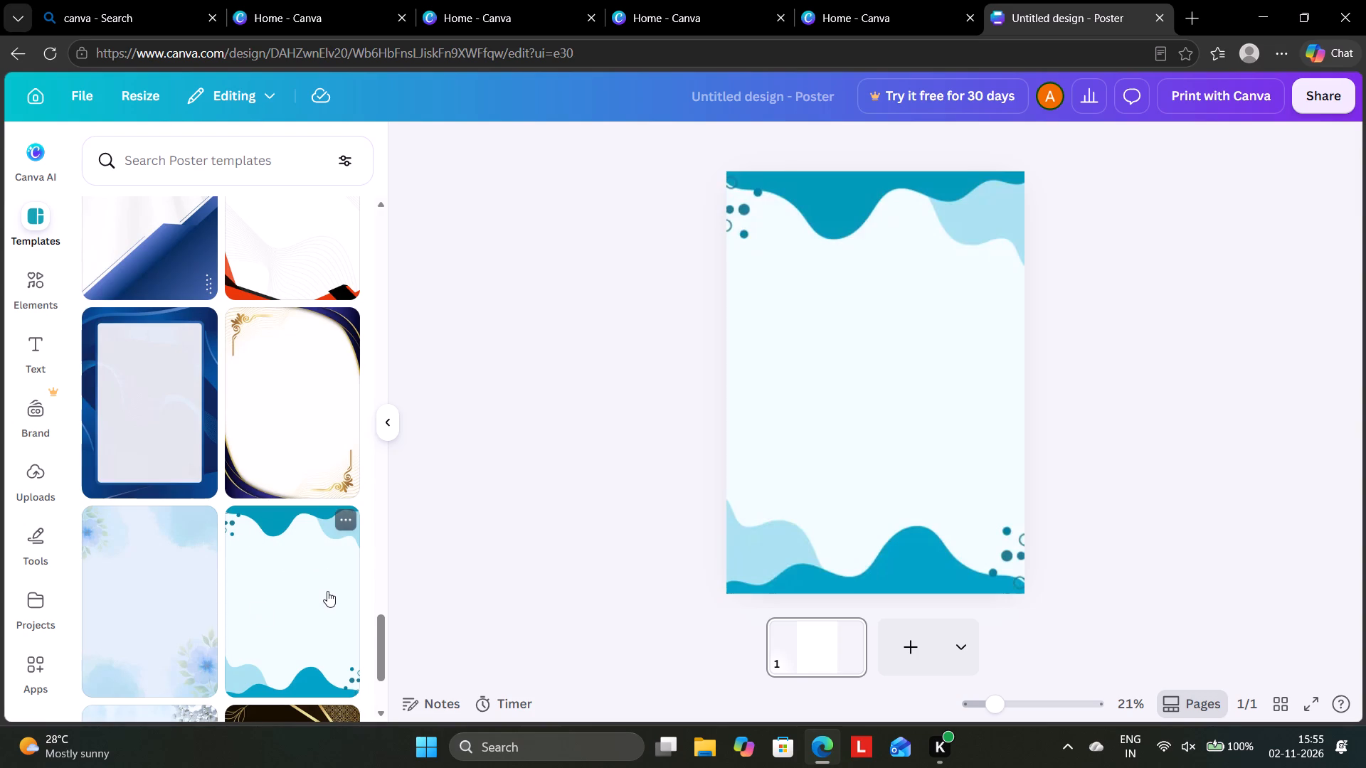
{"action": "left_click", "coordinate": [854, 280]}
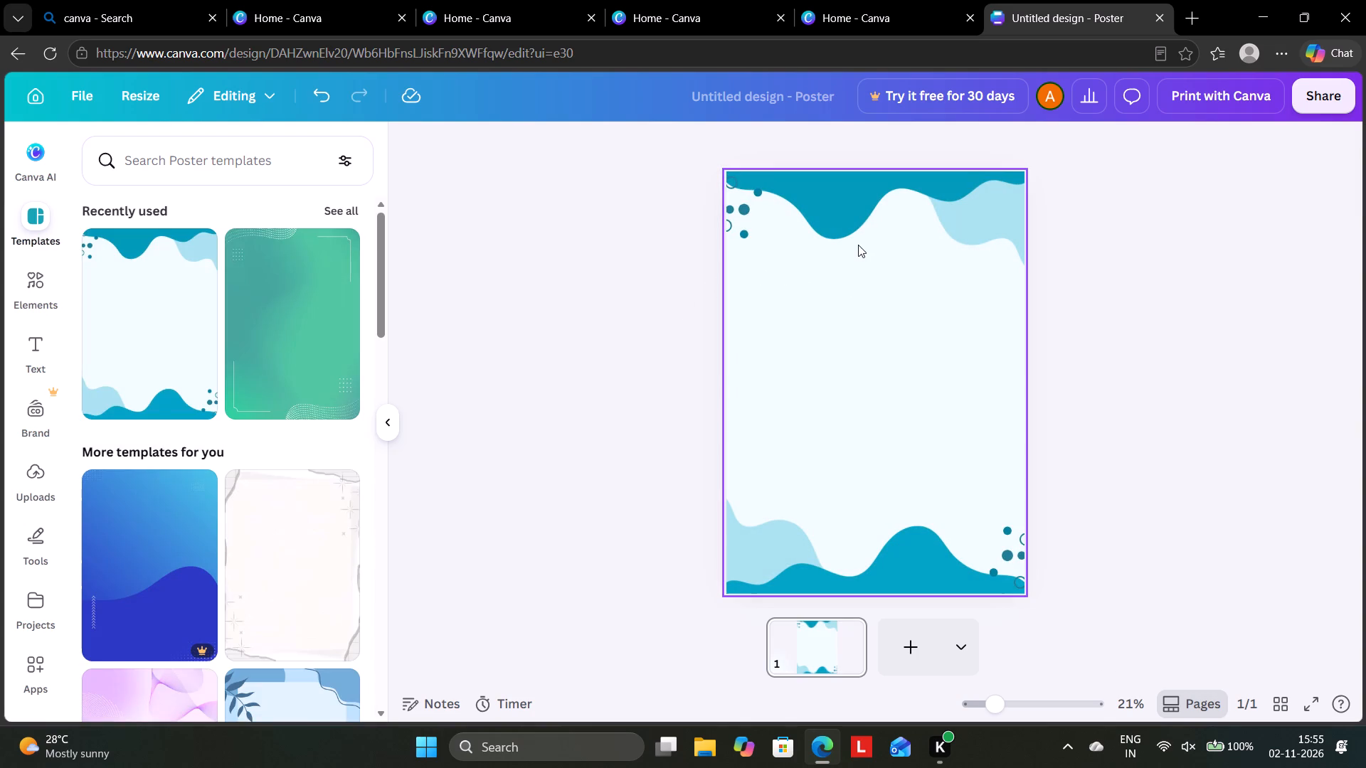
Browse more poster templates and preview the research poster on computer vision and deep learning-based waste detection.
{"action": "scroll", "coordinate": [228, 354], "scroll_direction": "down", "scroll_amount": 2}
{"action": "scroll", "coordinate": [176, 411], "scroll_direction": "down", "scroll_amount": 1}
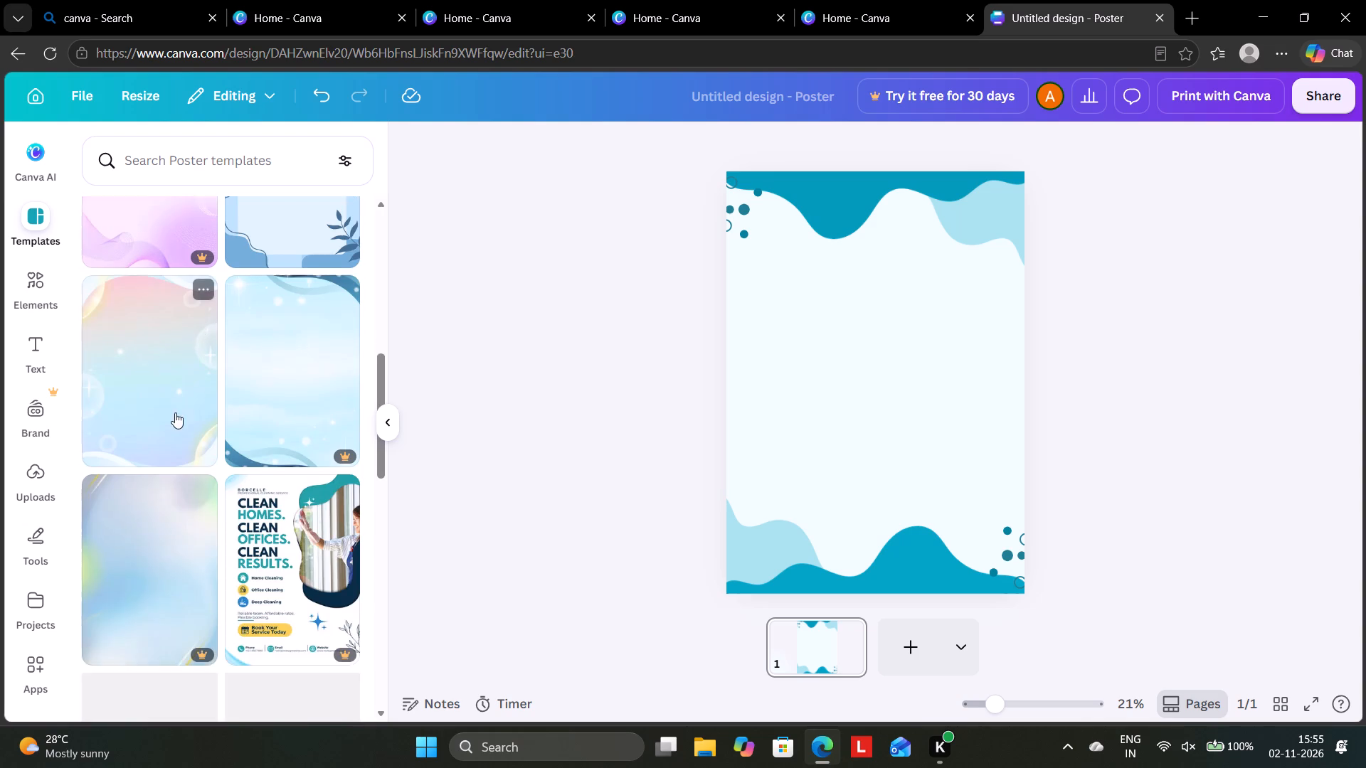
{"action": "scroll", "coordinate": [173, 548], "scroll_direction": "down", "scroll_amount": 2}
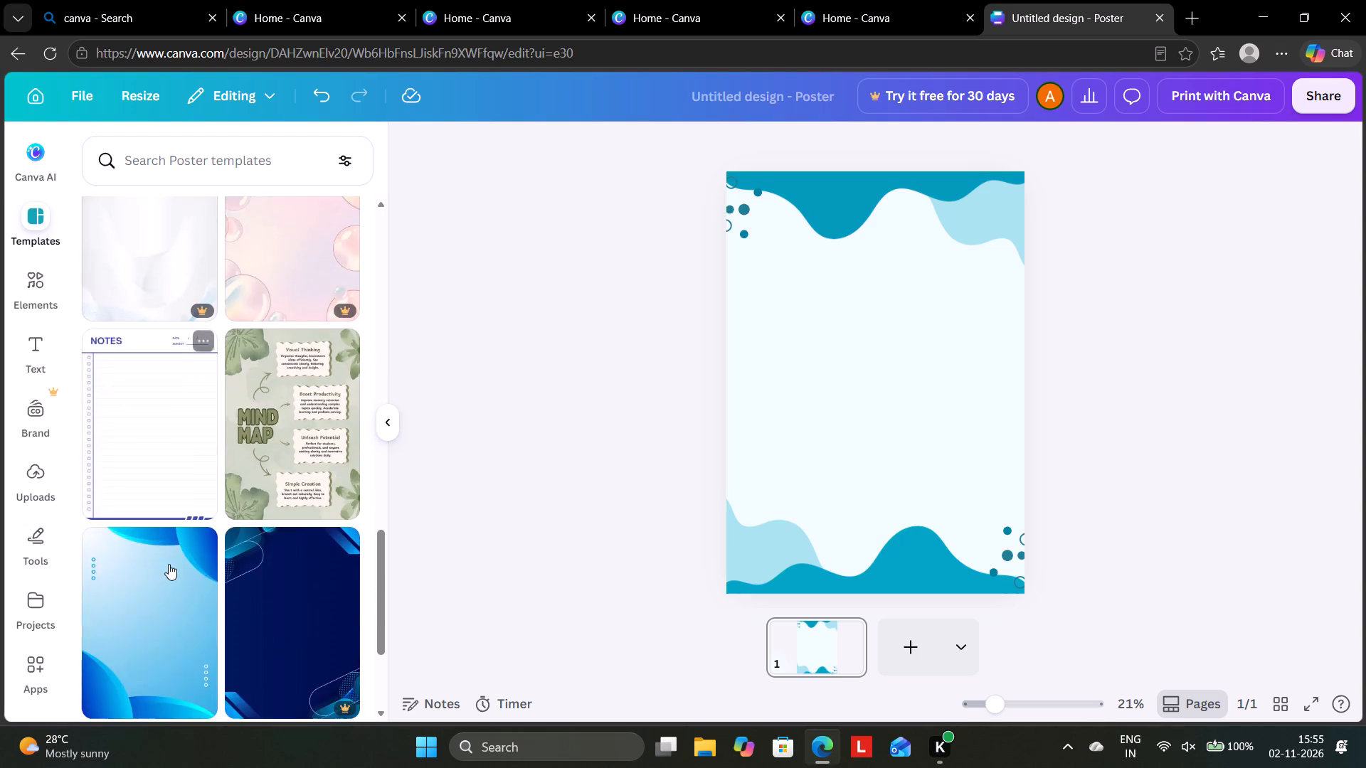
{"action": "scroll", "coordinate": [169, 564], "scroll_direction": "down", "scroll_amount": 2}
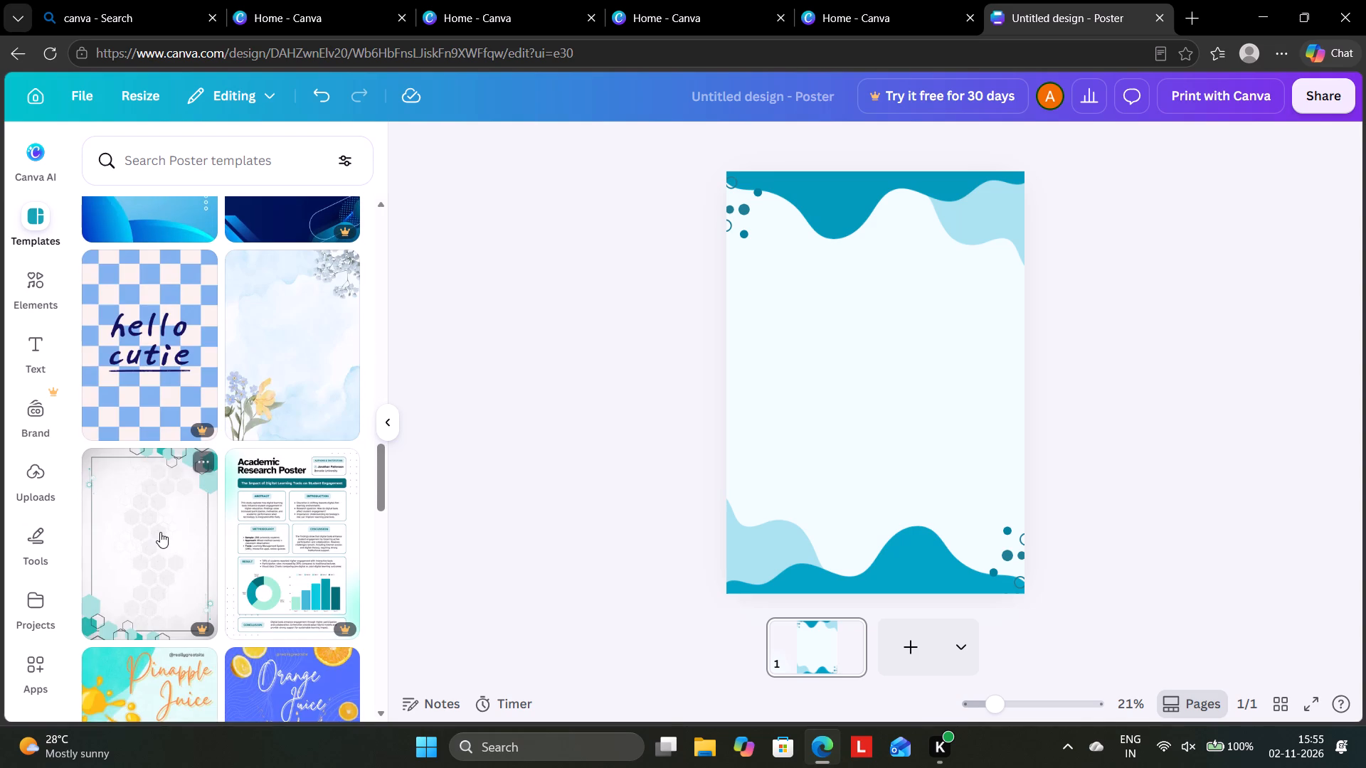
{"action": "scroll", "coordinate": [151, 517], "scroll_direction": "down", "scroll_amount": 2}
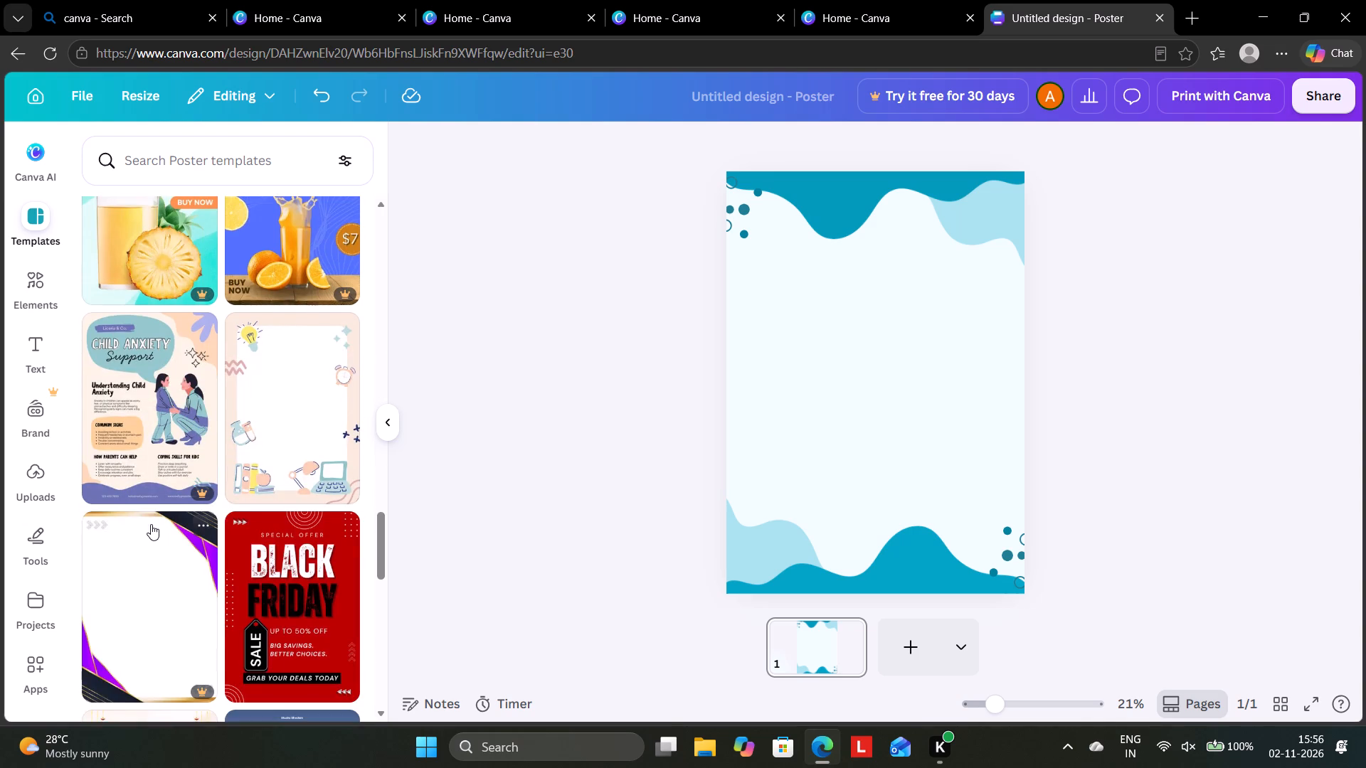
{"action": "scroll", "coordinate": [147, 517], "scroll_direction": "down", "scroll_amount": 2}
{"action": "scroll", "coordinate": [148, 515], "scroll_direction": "up", "scroll_amount": 1}
{"action": "scroll", "coordinate": [147, 520], "scroll_direction": "down", "scroll_amount": 3}
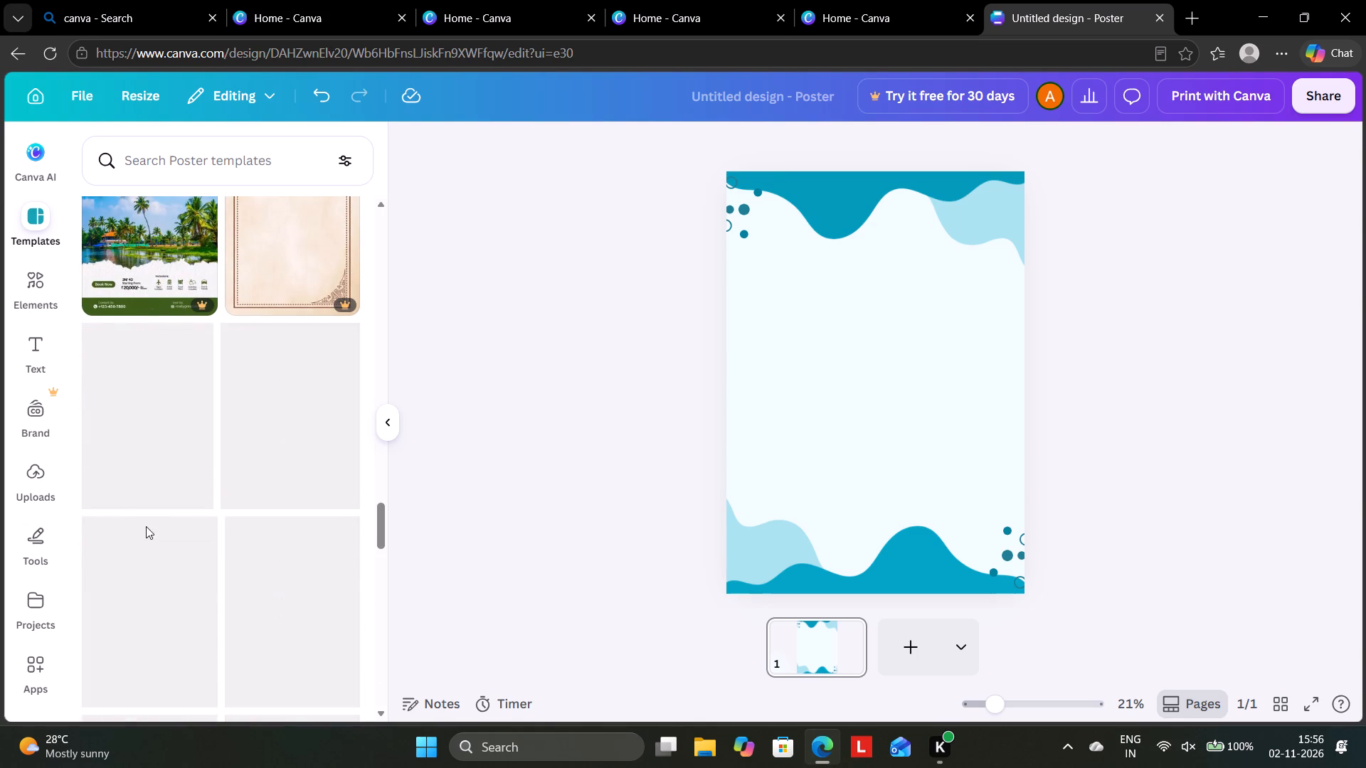
{"action": "scroll", "coordinate": [146, 525], "scroll_direction": "down", "scroll_amount": 1}
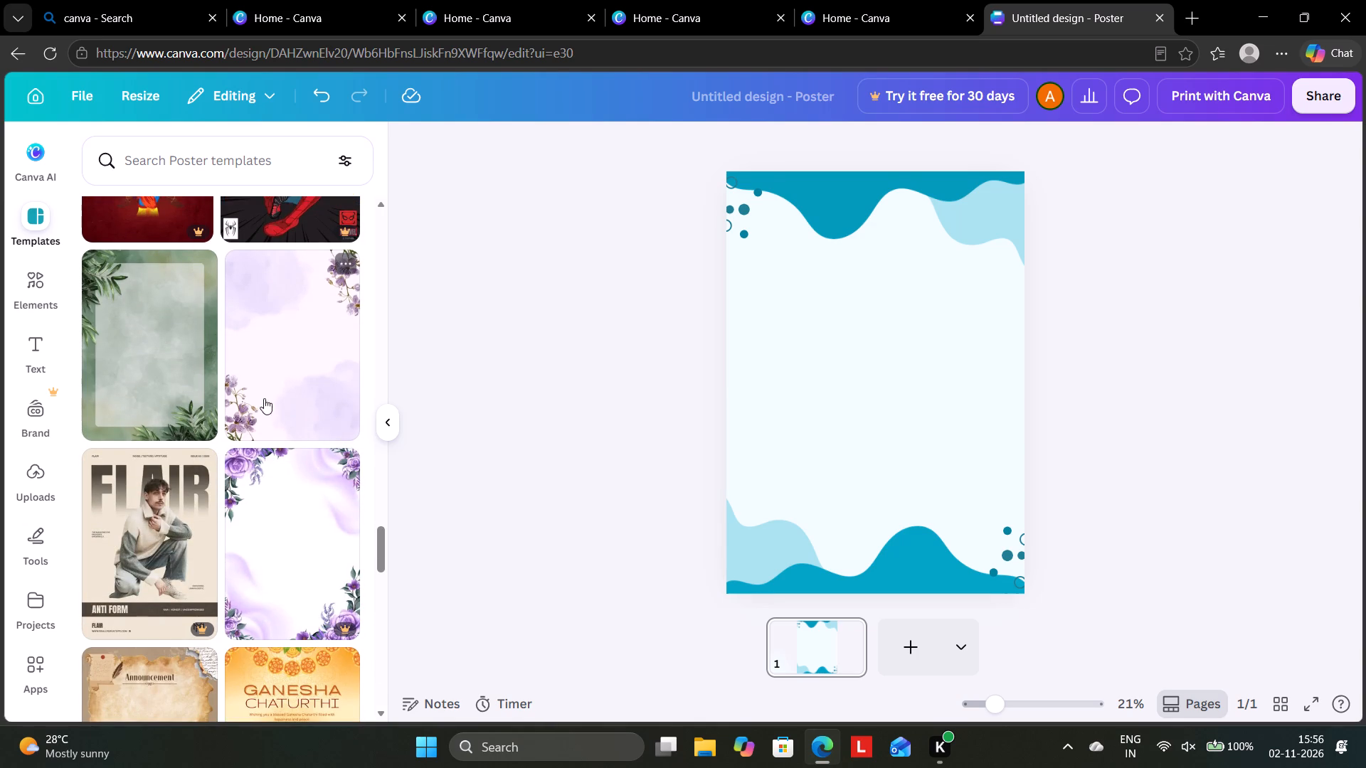
{"action": "scroll", "coordinate": [267, 346], "scroll_direction": "down", "scroll_amount": 1}
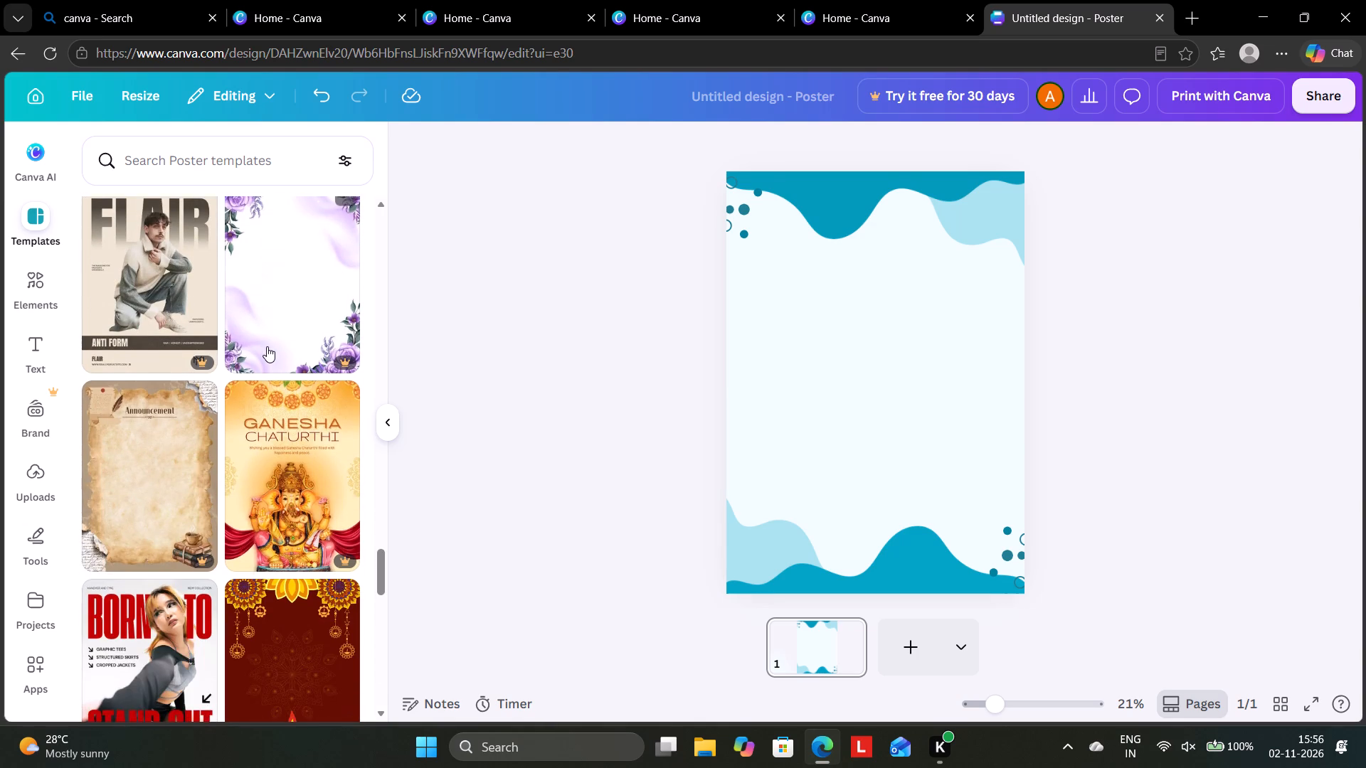
{"action": "scroll", "coordinate": [267, 346], "scroll_direction": "up", "scroll_amount": 2}
{"action": "scroll", "coordinate": [267, 346], "scroll_direction": "down", "scroll_amount": 2}
{"action": "scroll", "coordinate": [267, 346], "scroll_direction": "up", "scroll_amount": 1}
{"action": "scroll", "coordinate": [267, 346], "scroll_direction": "down", "scroll_amount": 3}
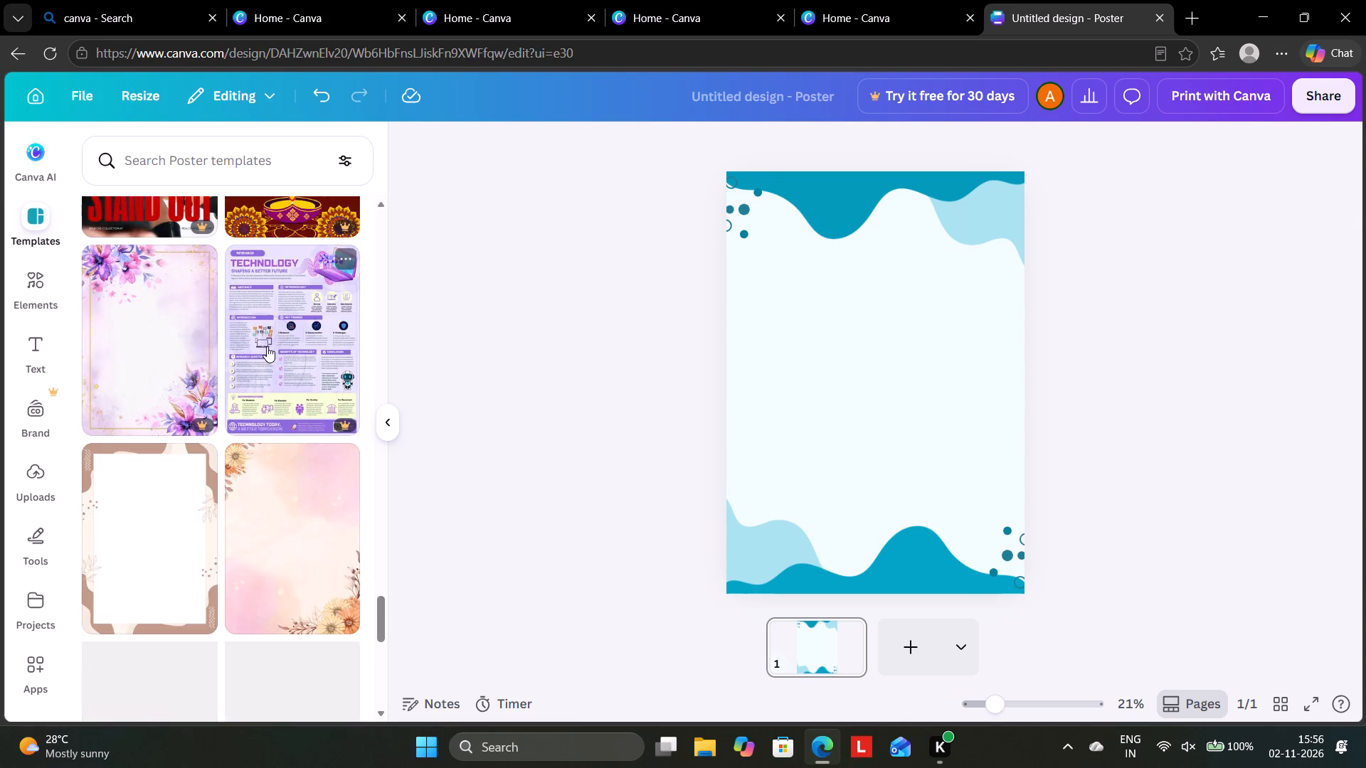
{"action": "scroll", "coordinate": [267, 345], "scroll_direction": "down", "scroll_amount": 2}
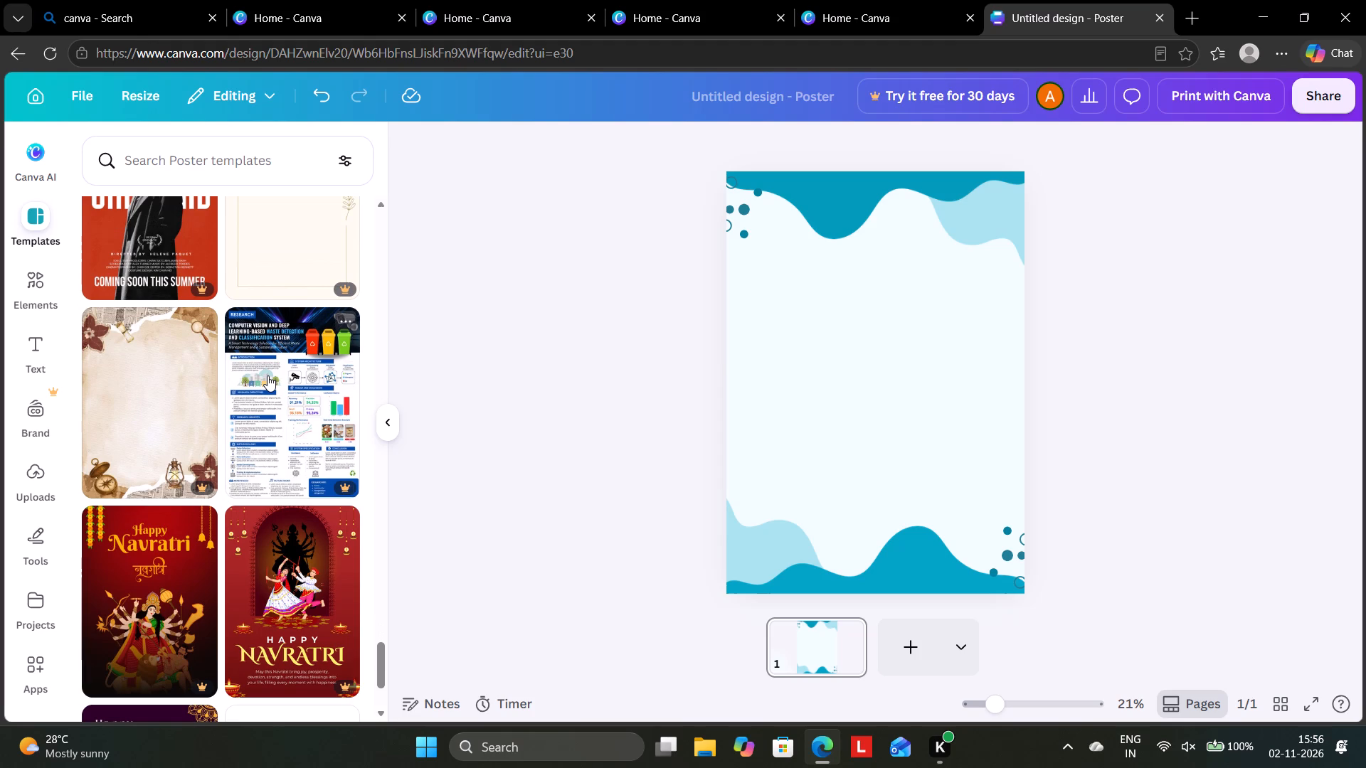
{"action": "left_click", "coordinate": [277, 385]}
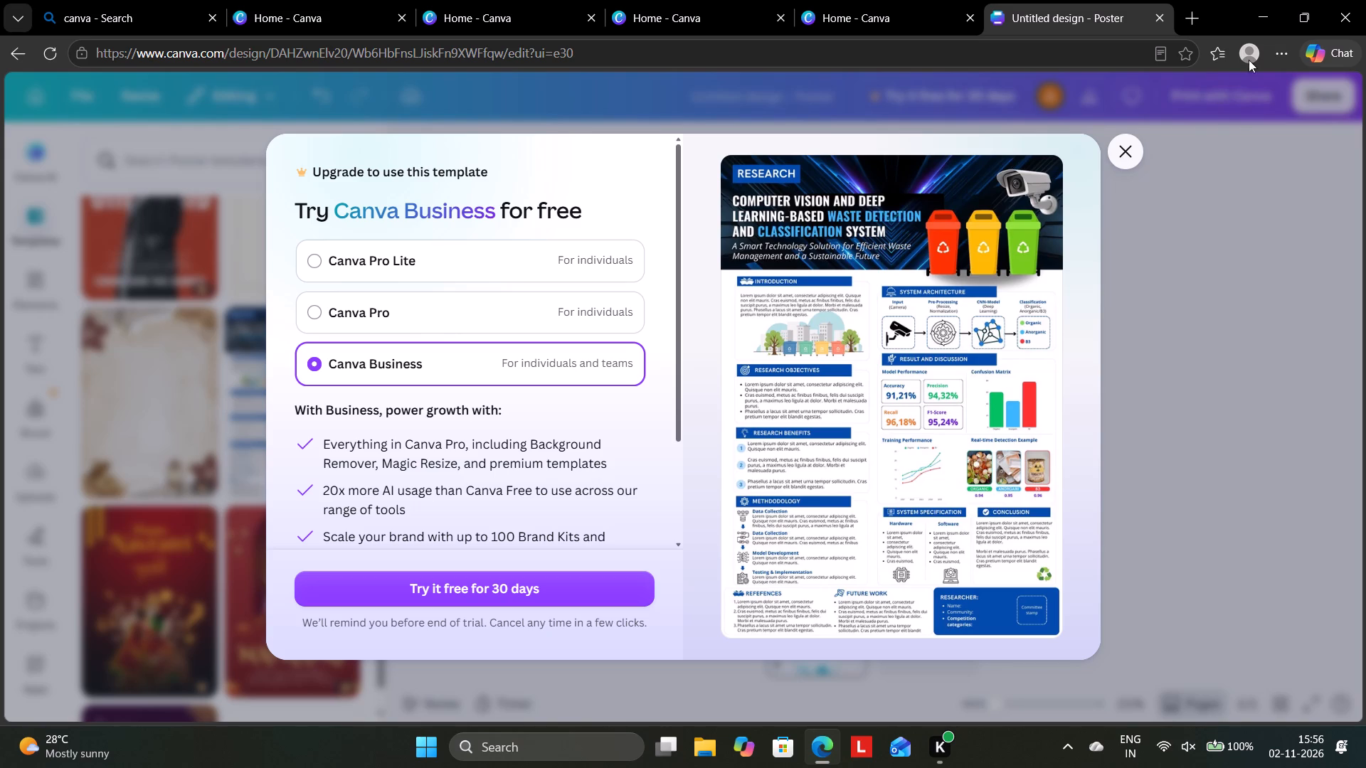
{"action": "left_click", "coordinate": [1134, 139]}
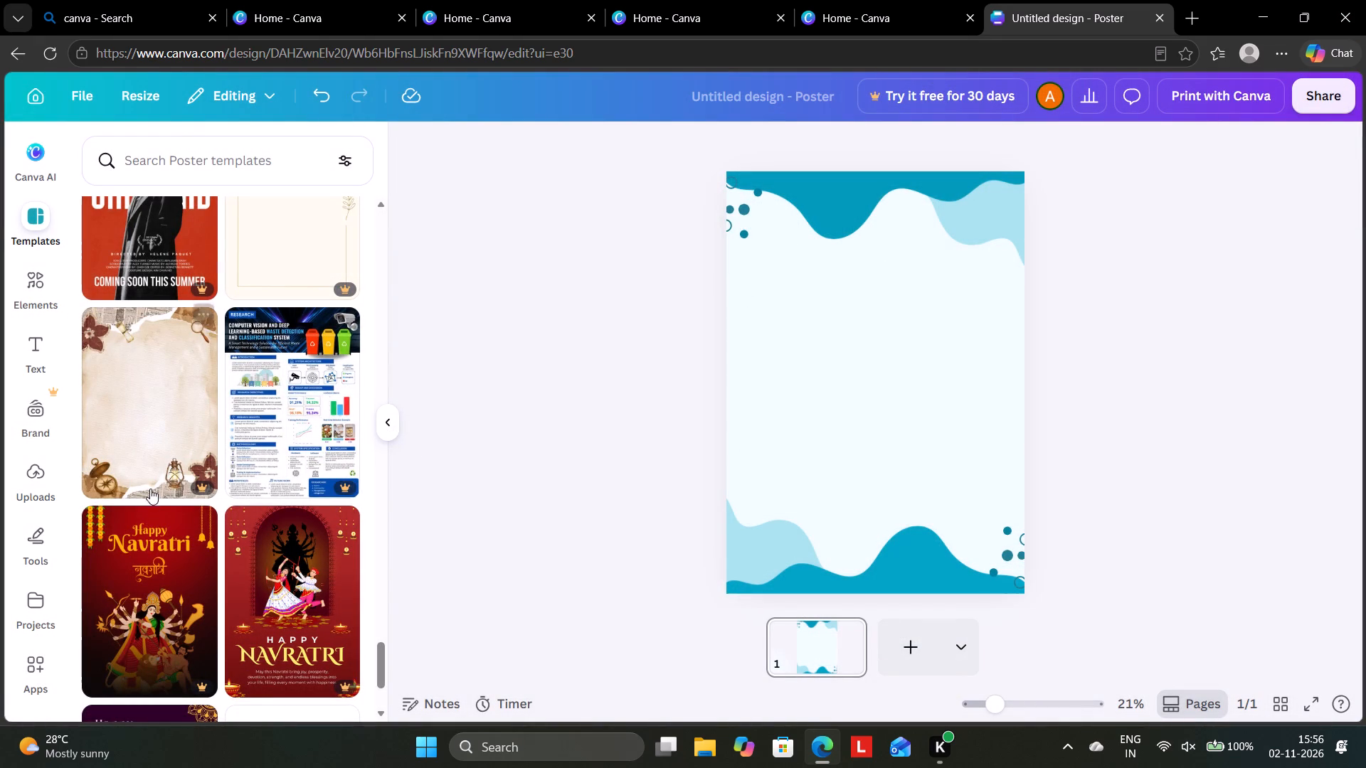
Preview the purple and blue Futuristic Research Project poster template.
{"action": "scroll", "coordinate": [287, 533], "scroll_direction": "down", "scroll_amount": 3}
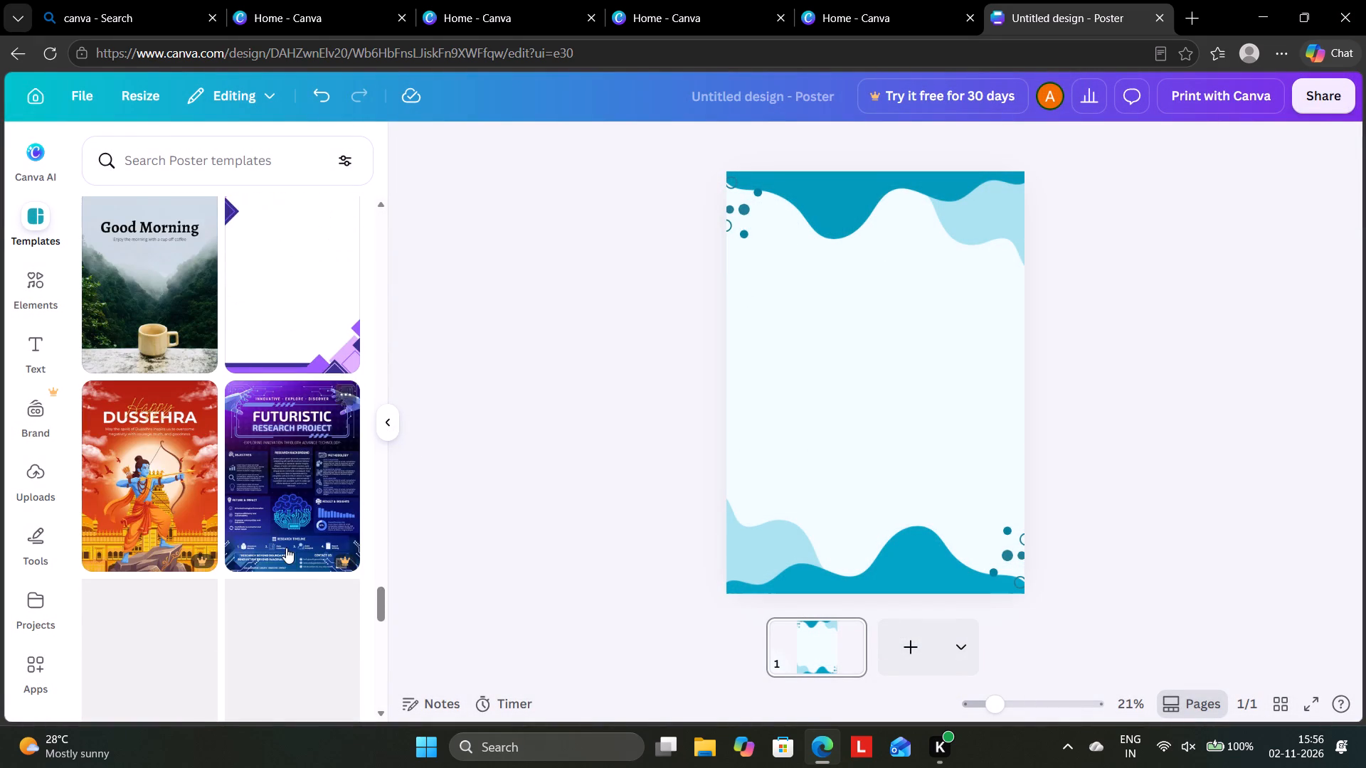
{"action": "left_click", "coordinate": [297, 443]}
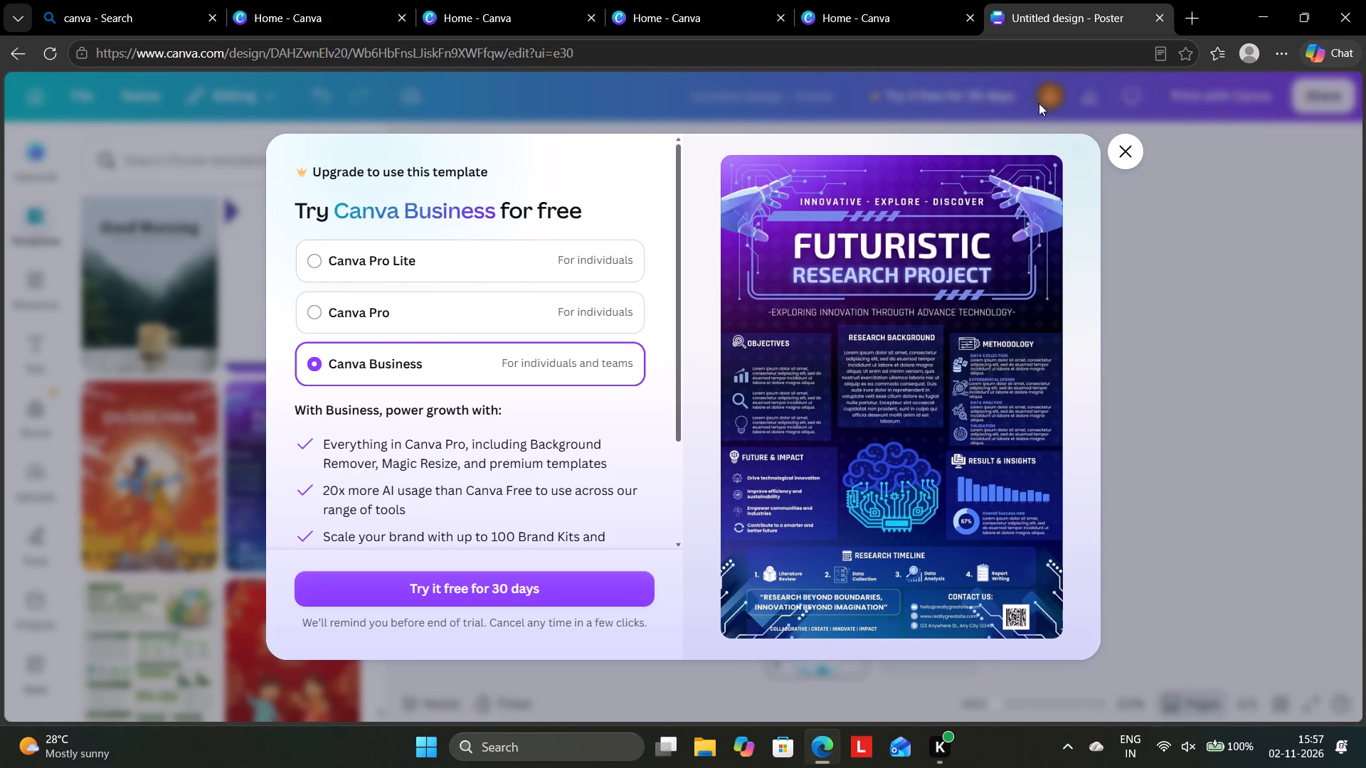
{"action": "left_click", "coordinate": [1132, 146]}
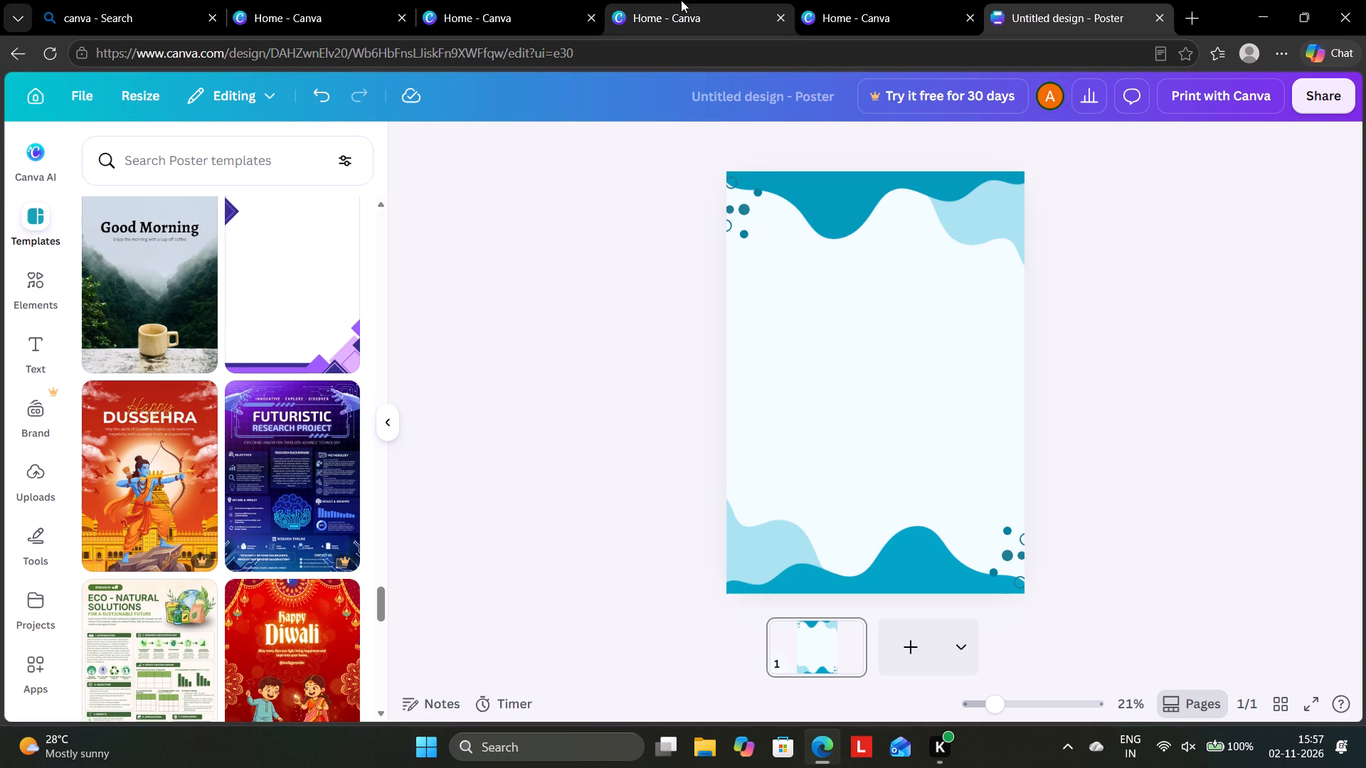
Preview the green Eco-Natural Solutions research poster template.
{"action": "left_click", "coordinate": [138, 636]}
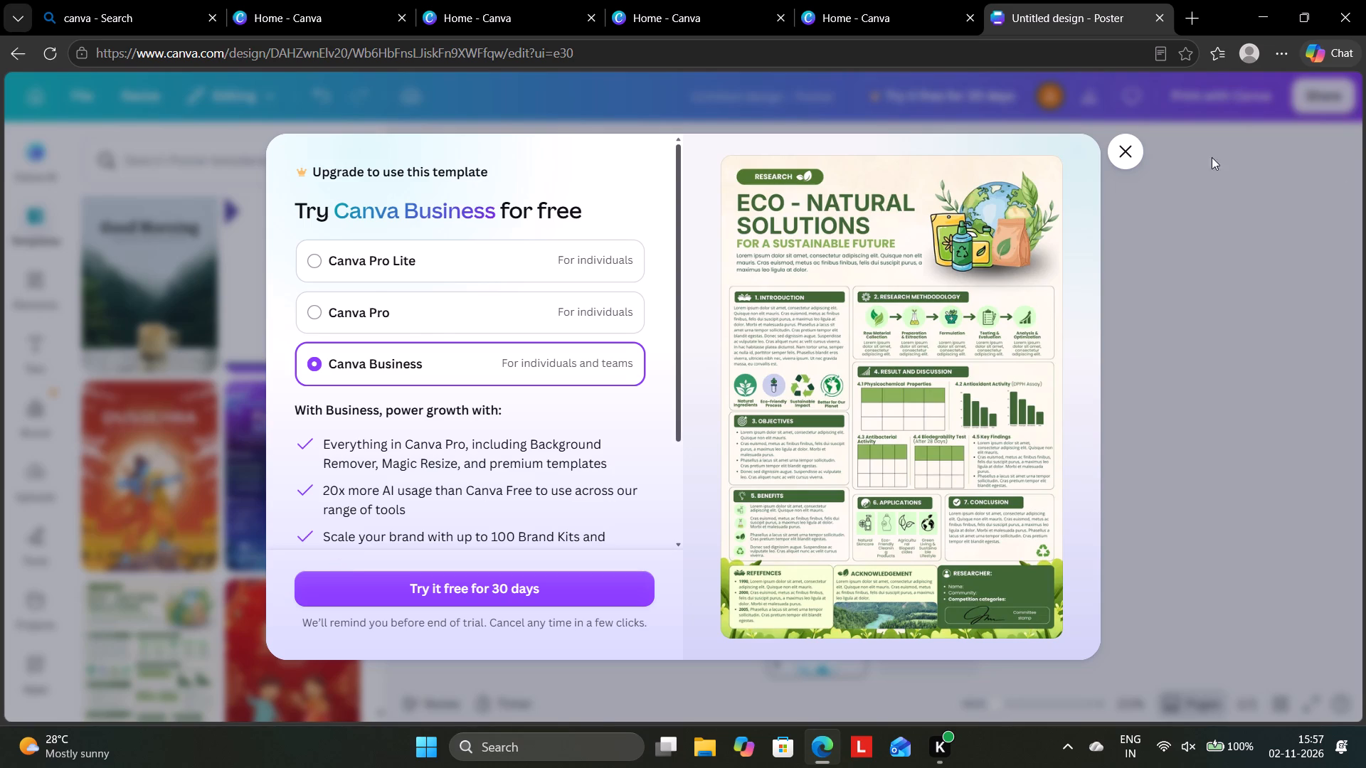
{"action": "left_click", "coordinate": [1119, 152]}
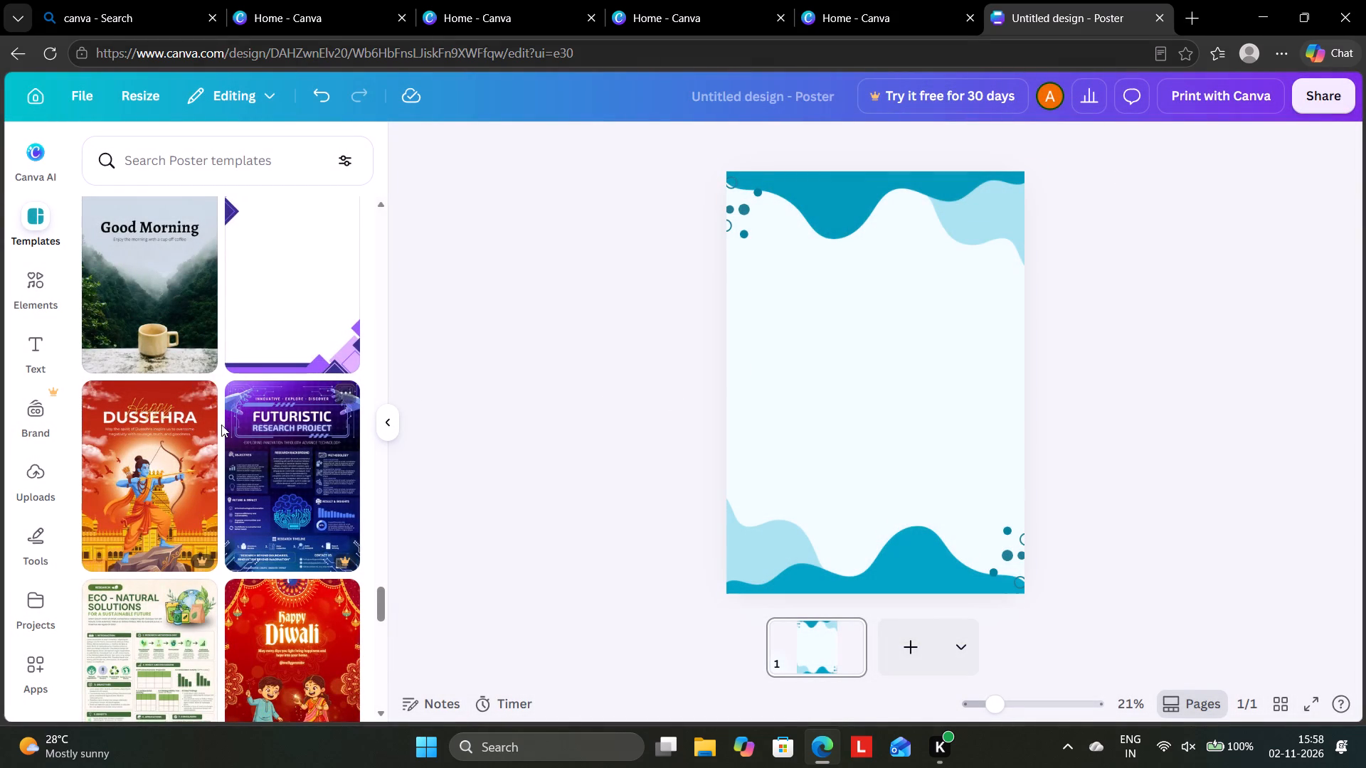
Browse further through the poster templates for another background design.
{"action": "scroll", "coordinate": [199, 432], "scroll_direction": "down", "scroll_amount": 1}
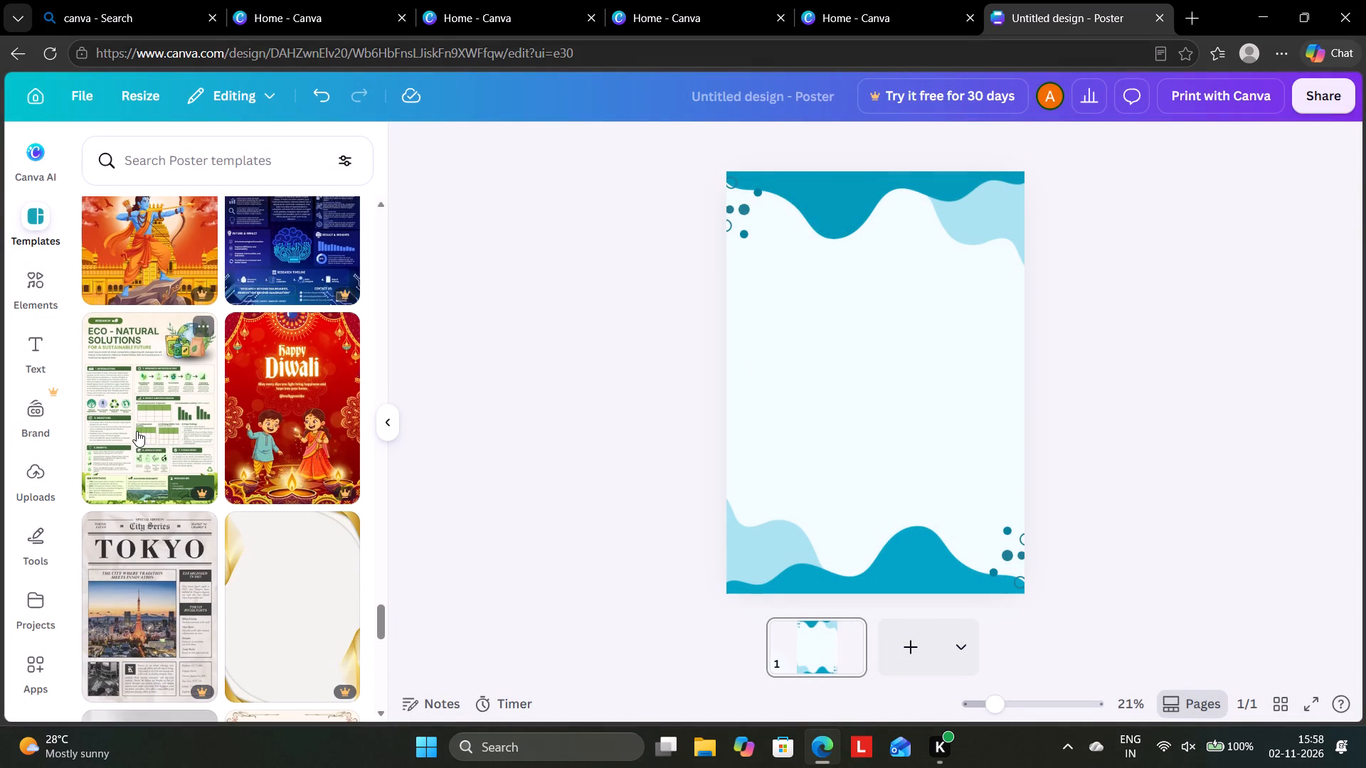
{"action": "scroll", "coordinate": [112, 481], "scroll_direction": "down", "scroll_amount": 1}
{"action": "scroll", "coordinate": [164, 516], "scroll_direction": "down", "scroll_amount": 1}
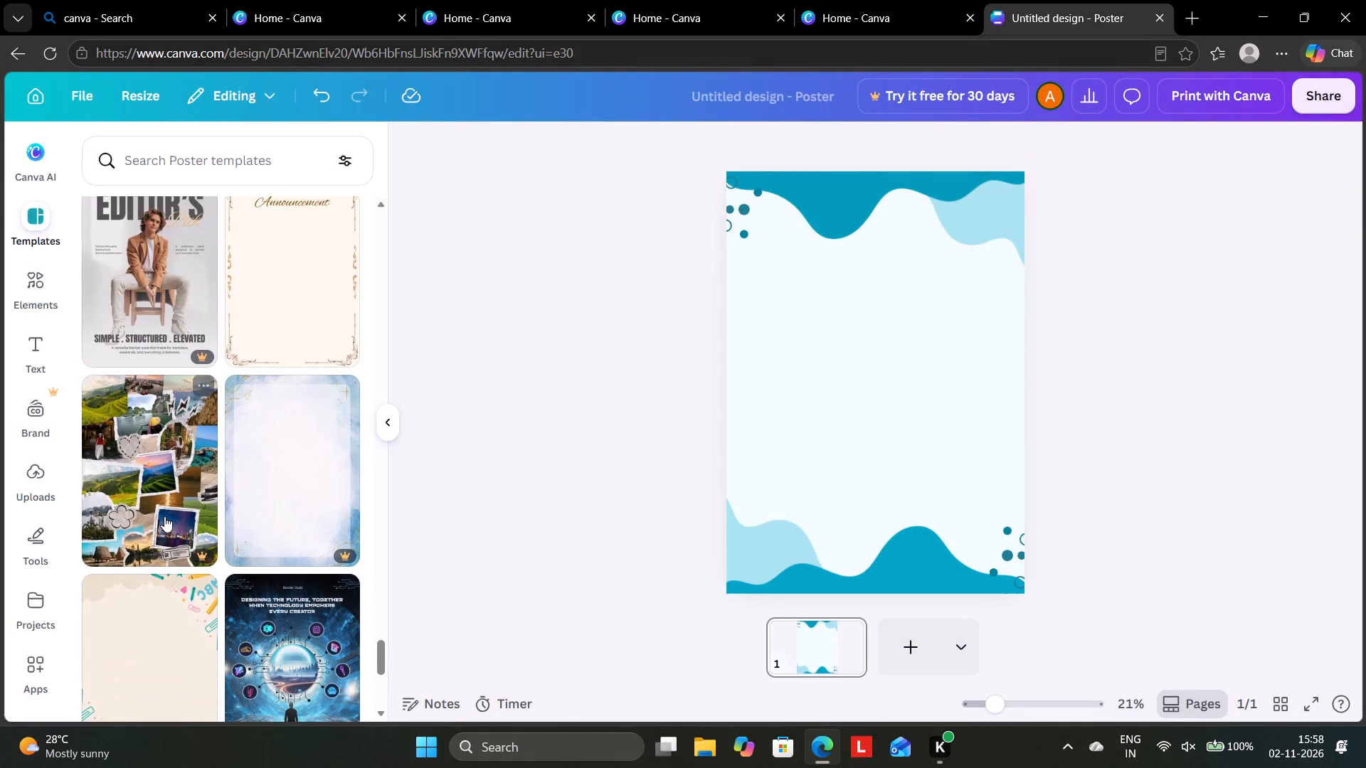
{"action": "scroll", "coordinate": [240, 499], "scroll_direction": "down", "scroll_amount": 1}
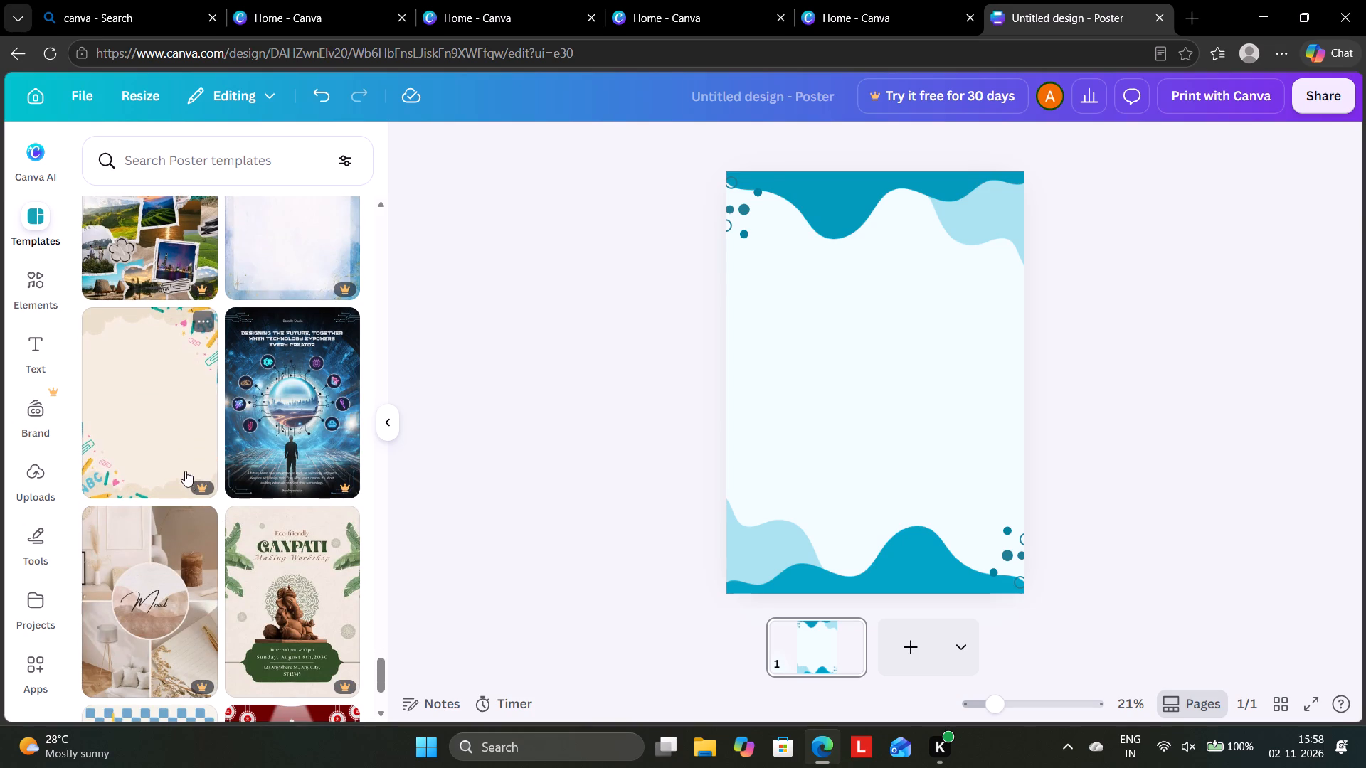
{"action": "scroll", "coordinate": [195, 488], "scroll_direction": "down", "scroll_amount": 3}
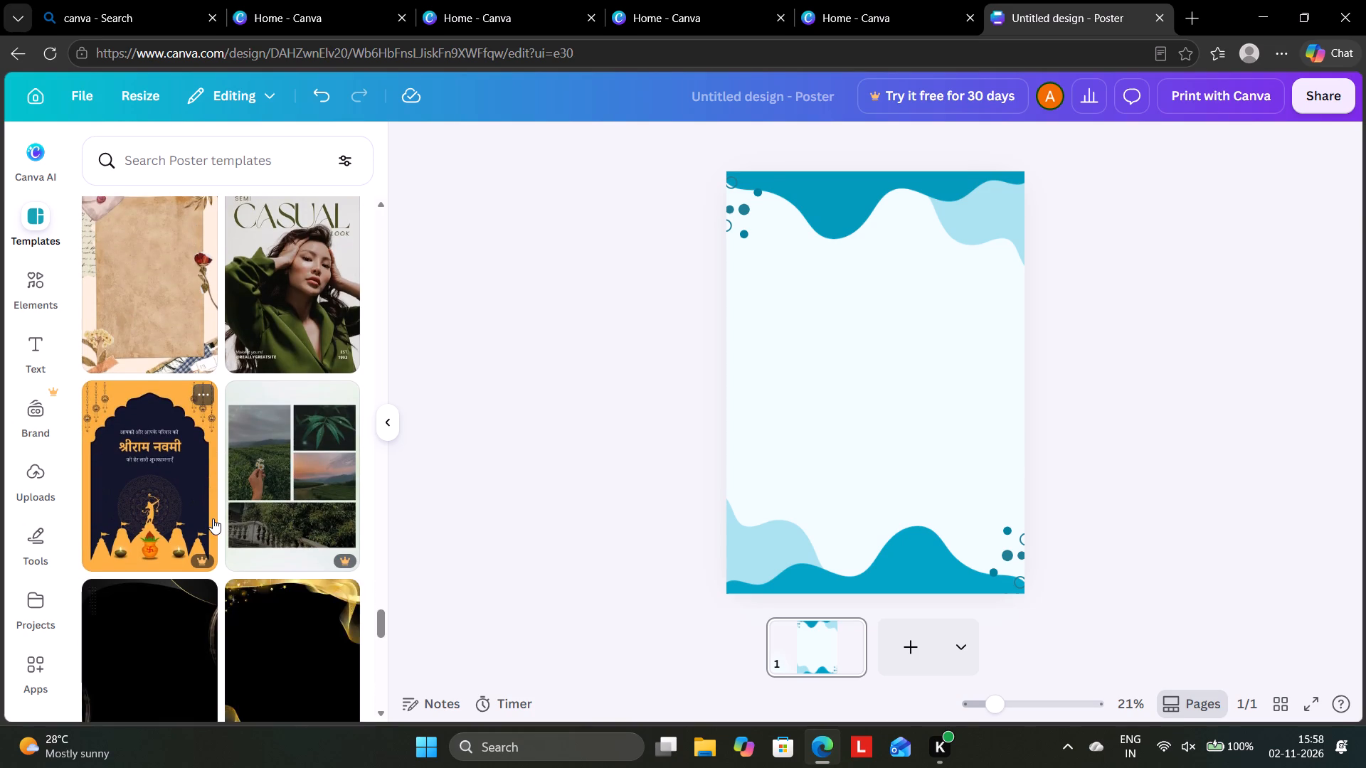
{"action": "scroll", "coordinate": [213, 518], "scroll_direction": "down", "scroll_amount": 3}
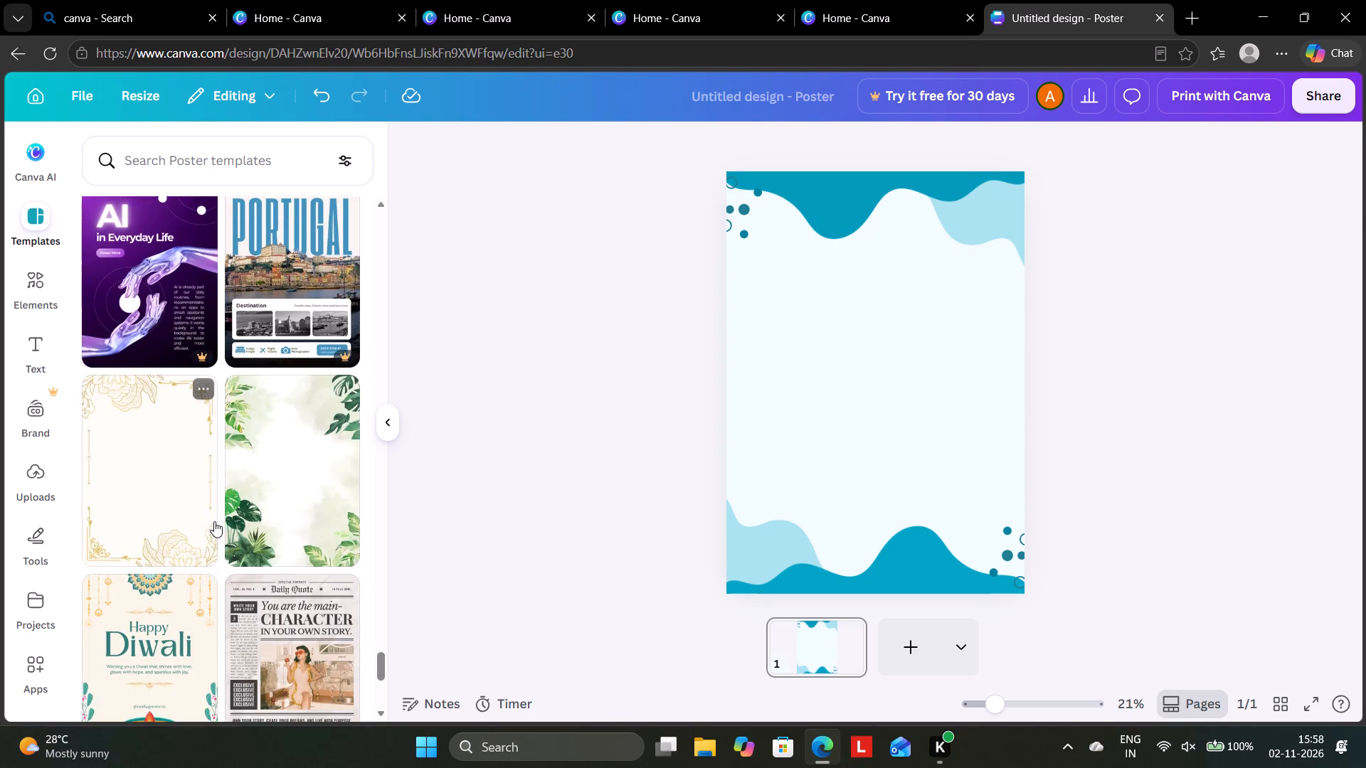
{"action": "scroll", "coordinate": [214, 522], "scroll_direction": "down", "scroll_amount": 4}
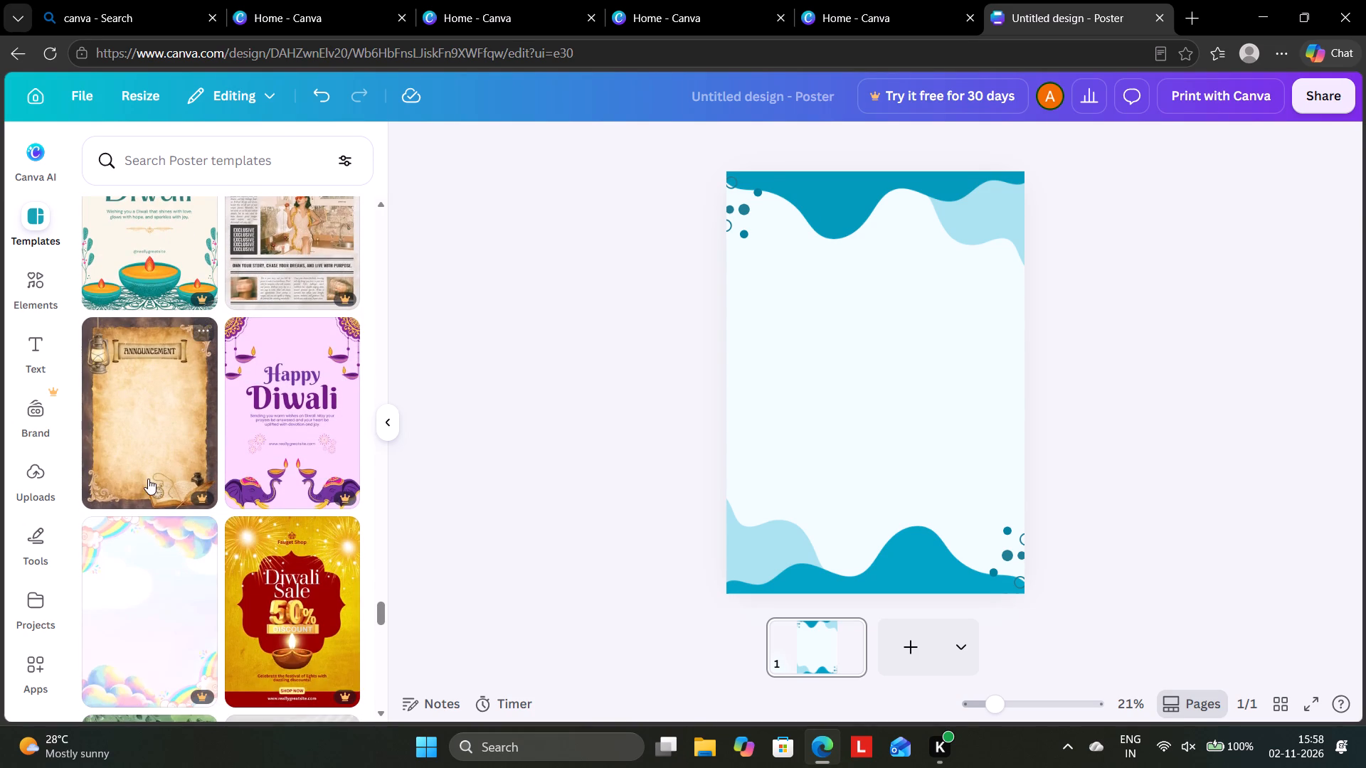
{"action": "scroll", "coordinate": [164, 585], "scroll_direction": "down", "scroll_amount": 5}
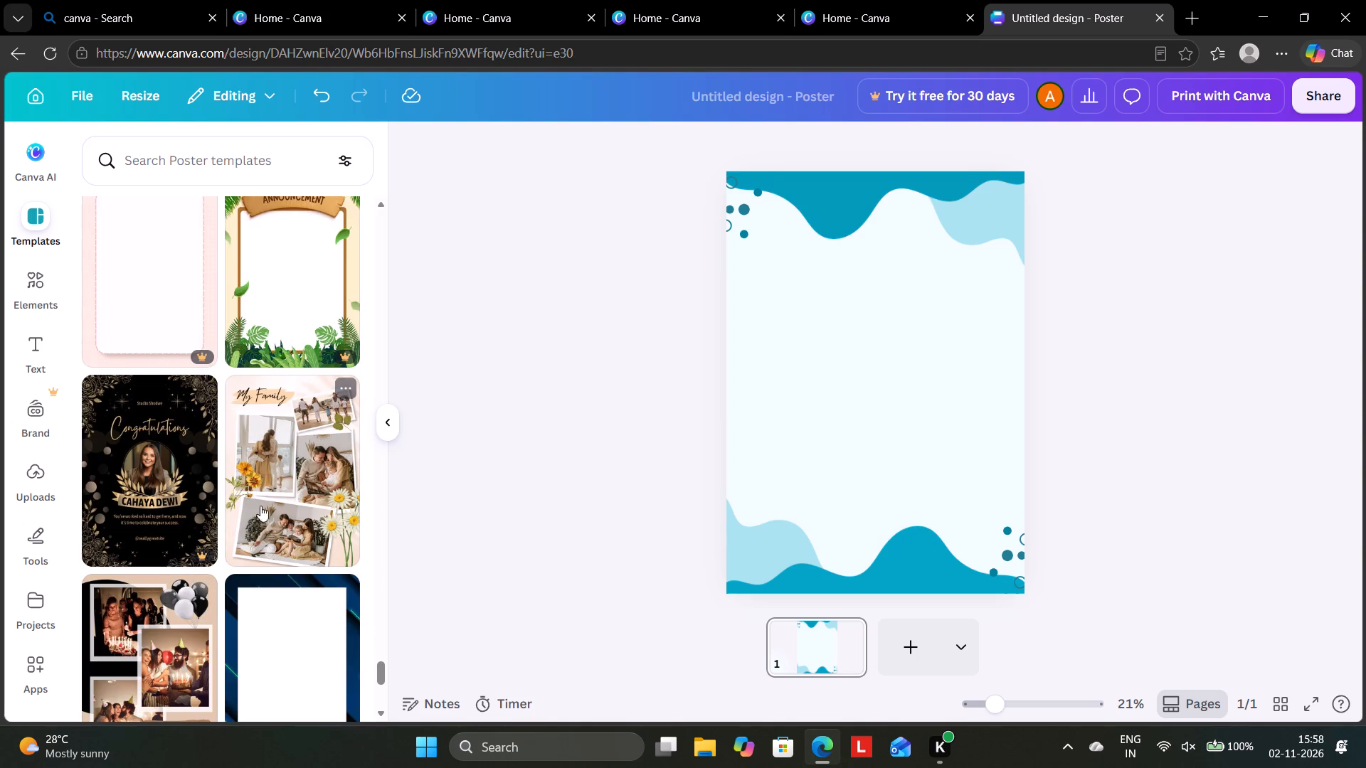
{"action": "scroll", "coordinate": [265, 556], "scroll_direction": "down", "scroll_amount": 1}
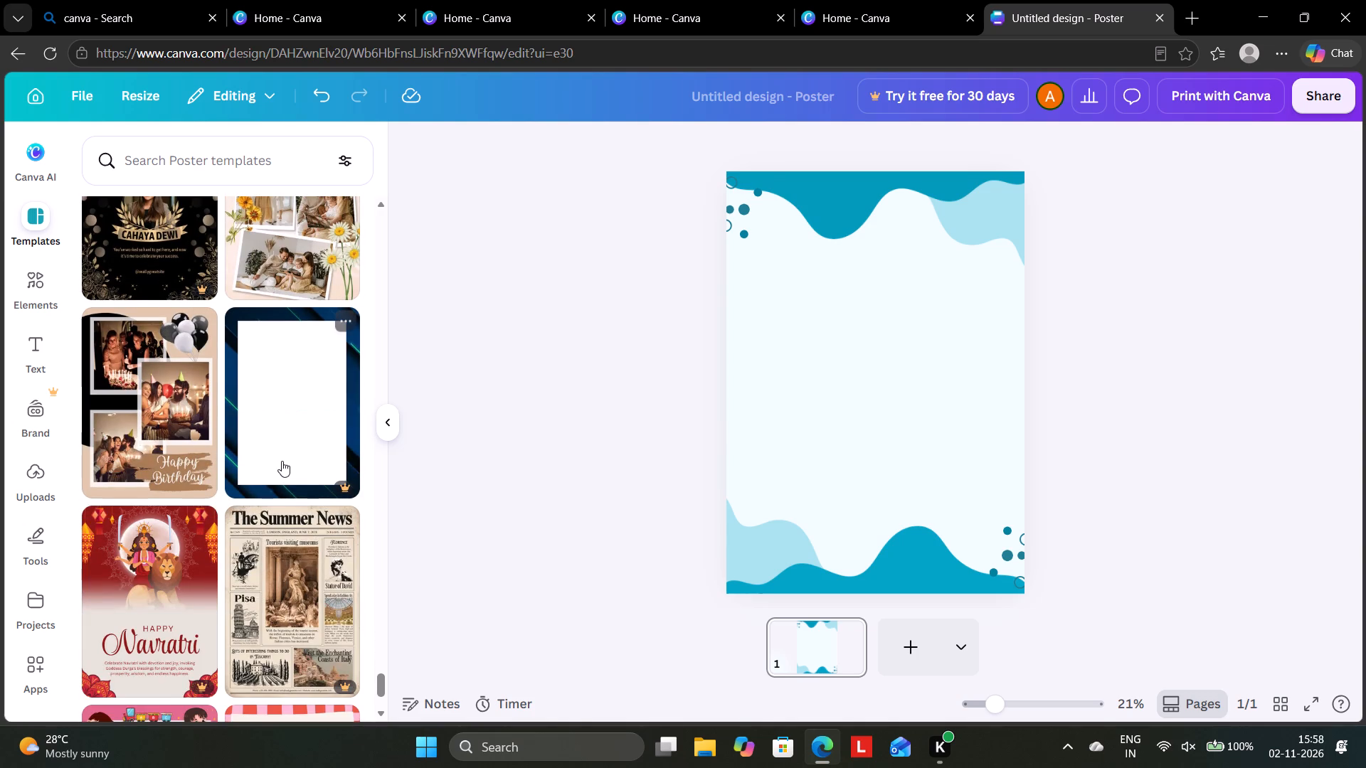
{"action": "scroll", "coordinate": [283, 440], "scroll_direction": "down", "scroll_amount": 4}
{"action": "scroll", "coordinate": [232, 521], "scroll_direction": "down", "scroll_amount": 2}
Replace the page's teal wave design with the pale pink watercolour template with floral corners.
{"action": "scroll", "coordinate": [230, 524], "scroll_direction": "up", "scroll_amount": 1}
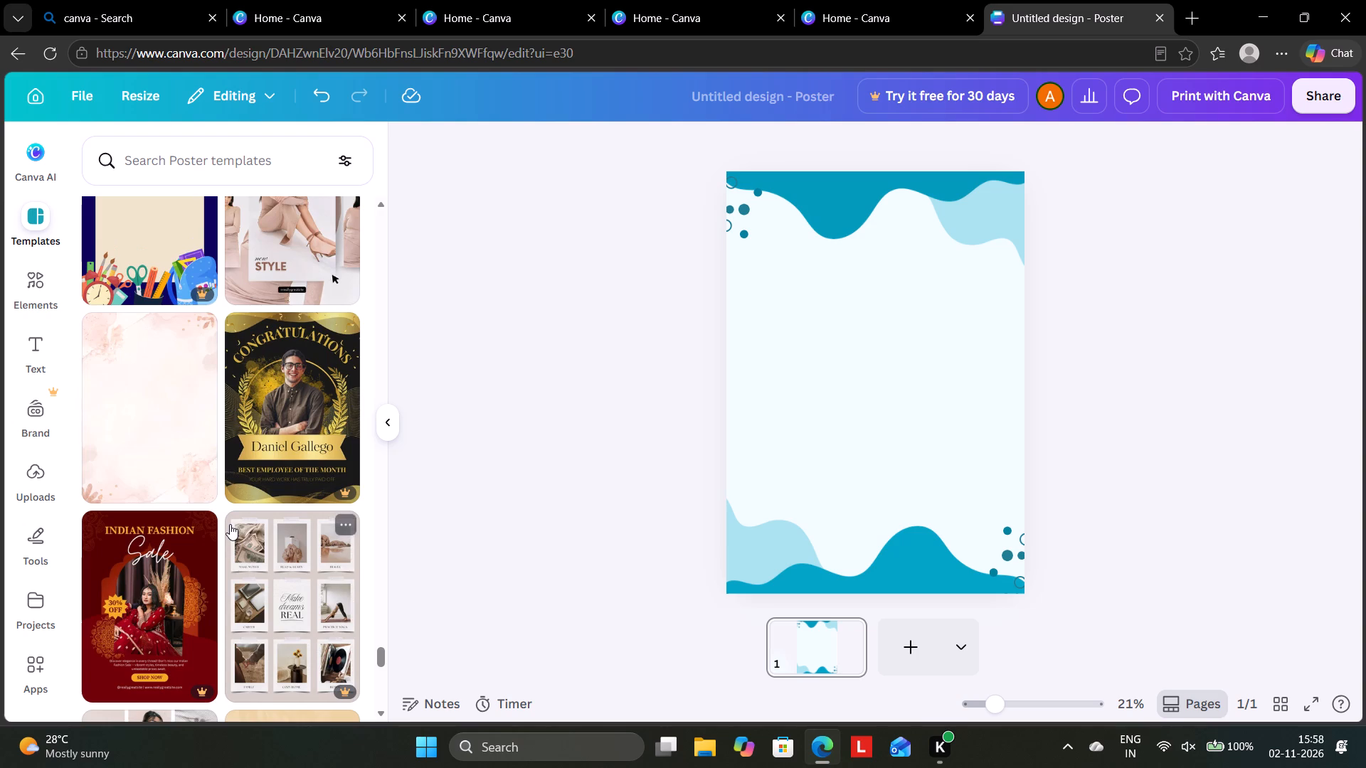
{"action": "scroll", "coordinate": [242, 491], "scroll_direction": "up", "scroll_amount": 1}
{"action": "scroll", "coordinate": [242, 518], "scroll_direction": "down", "scroll_amount": 1}
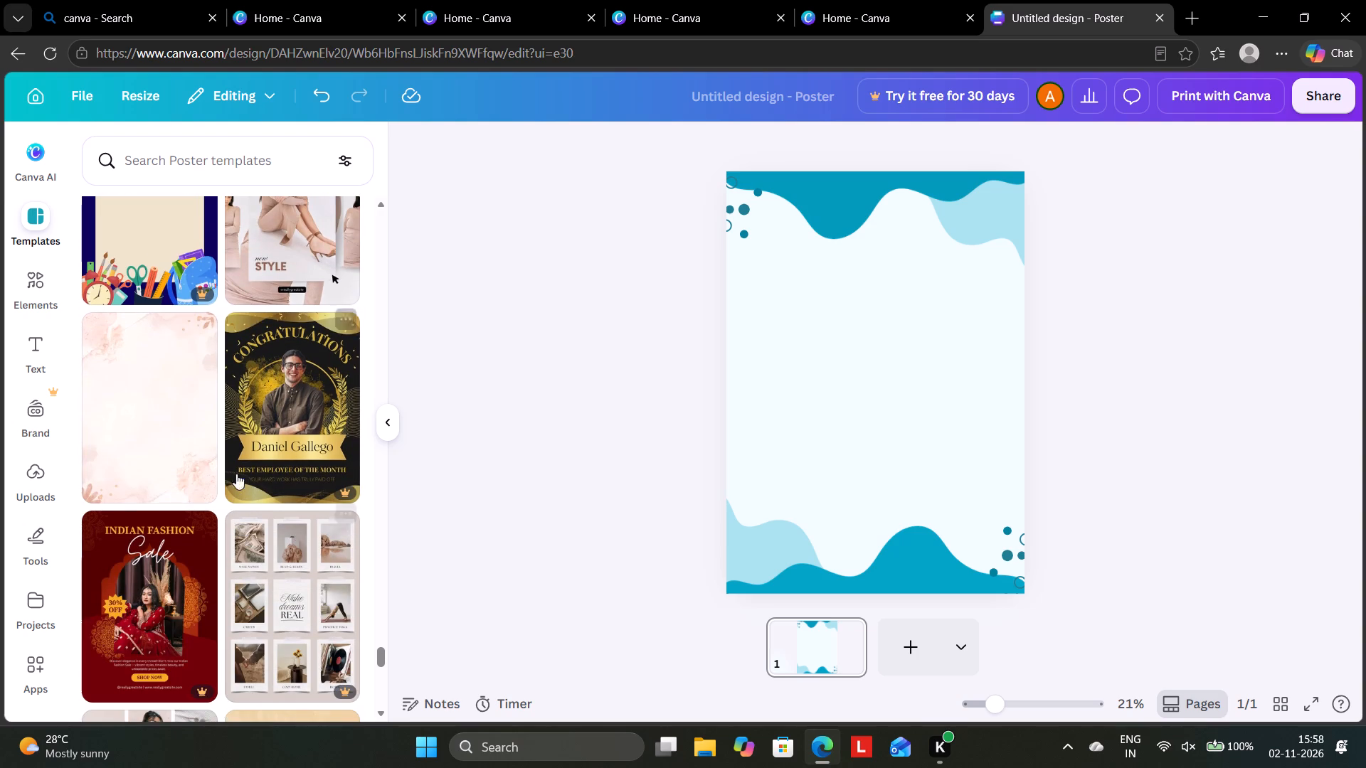
{"action": "left_click", "coordinate": [165, 430]}
Move the tilted watercolour texture in the template's background slightly down the page.
{"action": "left_click", "coordinate": [850, 271]}
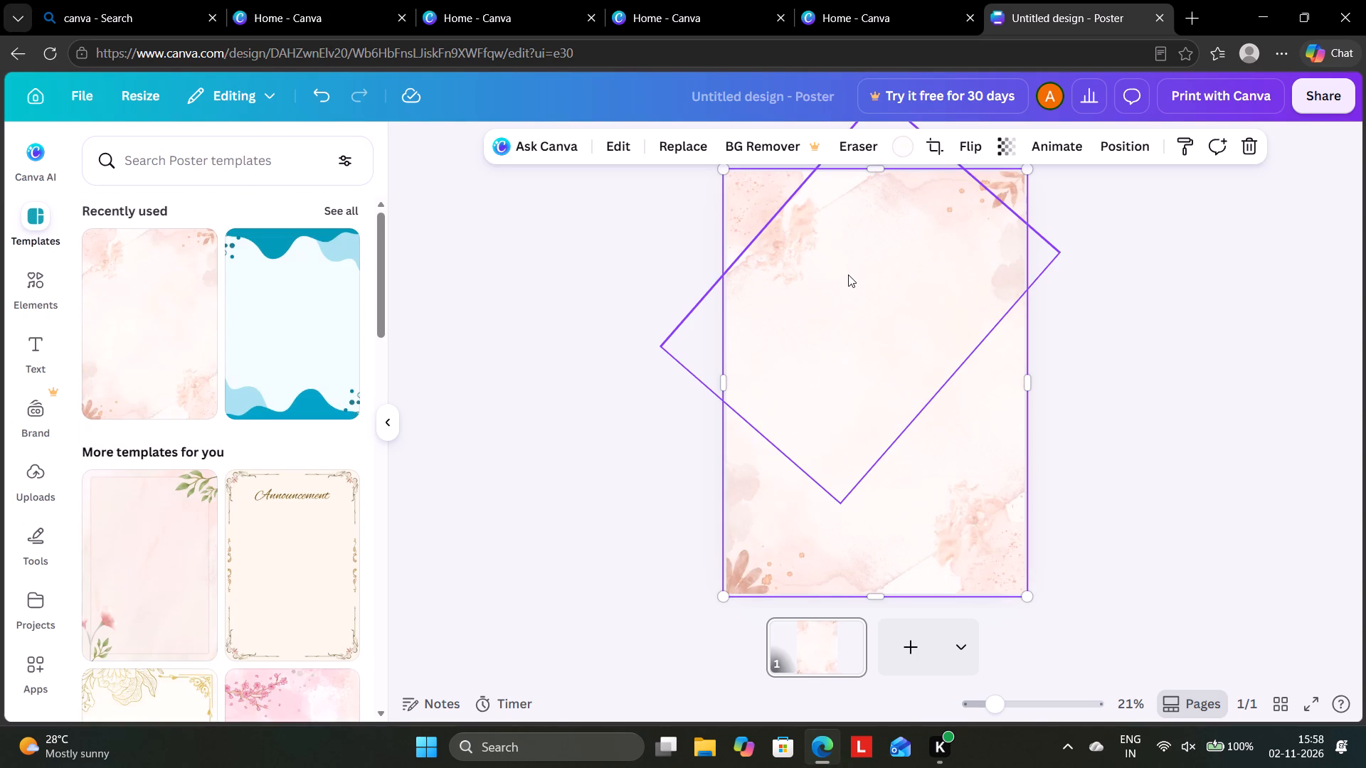
{"action": "left_click_drag", "start_coordinate": [858, 324], "coordinate": [860, 331]}
{"action": "left_click_drag", "start_coordinate": [867, 335], "coordinate": [870, 366]}
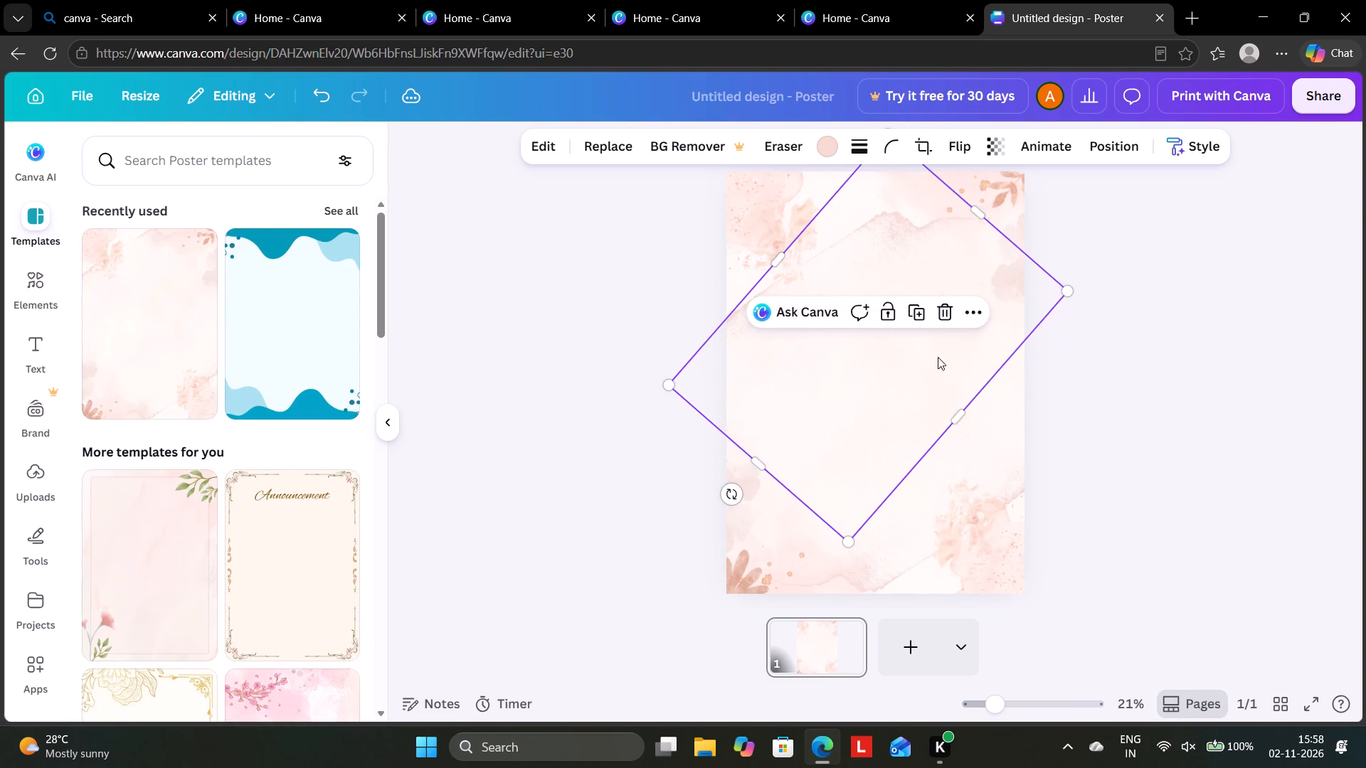
{"action": "right_click", "coordinate": [1174, 380]}
{"action": "left_click", "coordinate": [1253, 363]}
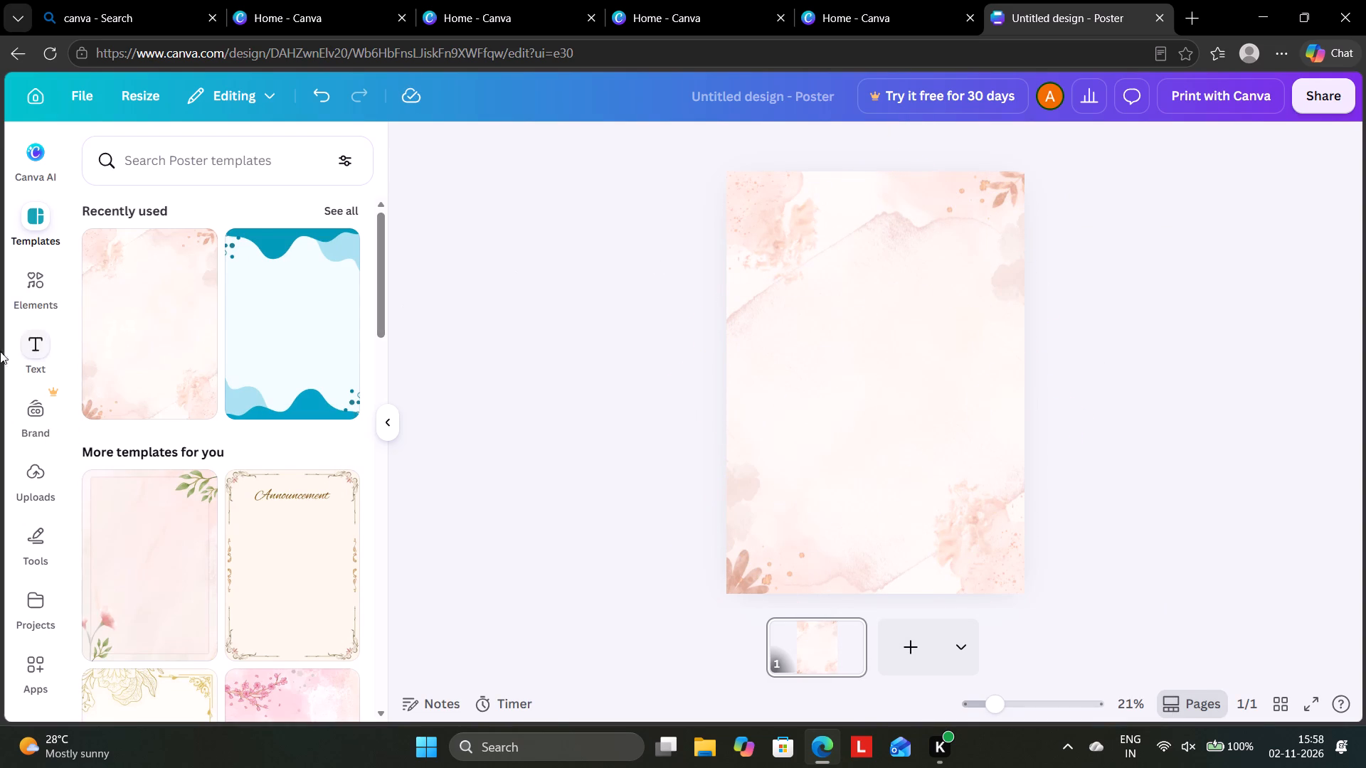
Add a default heading text box and place it near the top centre of the poster.
{"action": "left_click", "coordinate": [34, 302]}
{"action": "left_click", "coordinate": [39, 351]}
{"action": "left_click", "coordinate": [181, 434]}
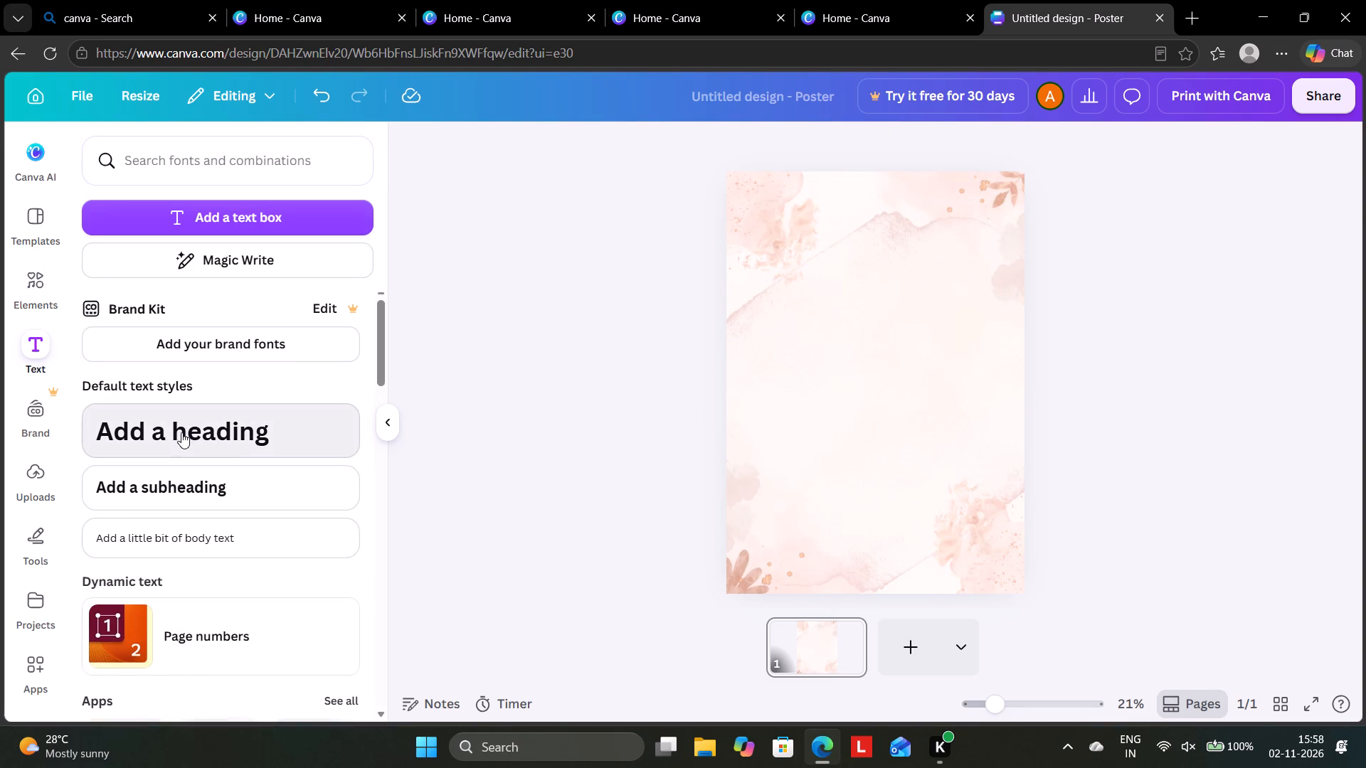
{"action": "left_click_drag", "start_coordinate": [832, 390], "coordinate": [827, 361]}
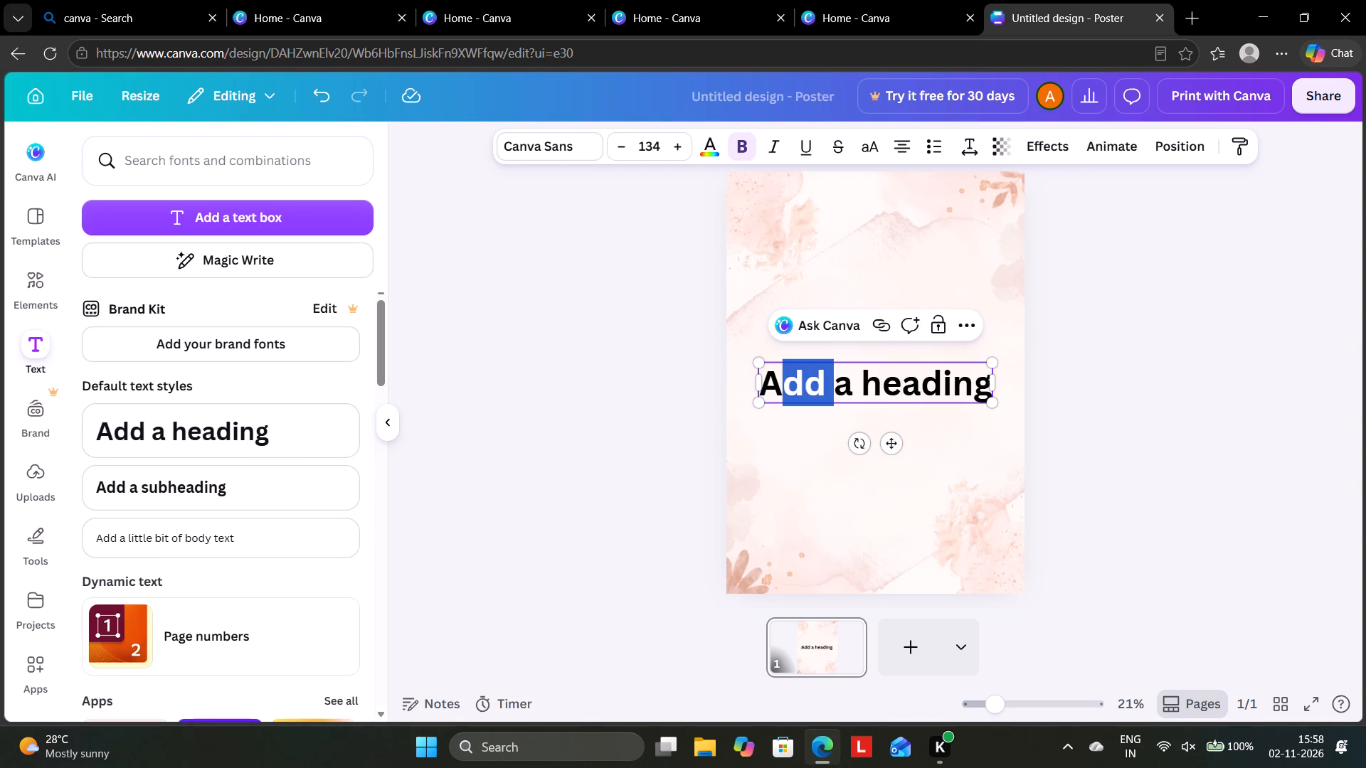
{"action": "left_click", "coordinate": [903, 378]}
{"action": "left_click_drag", "start_coordinate": [890, 442], "coordinate": [896, 283]}
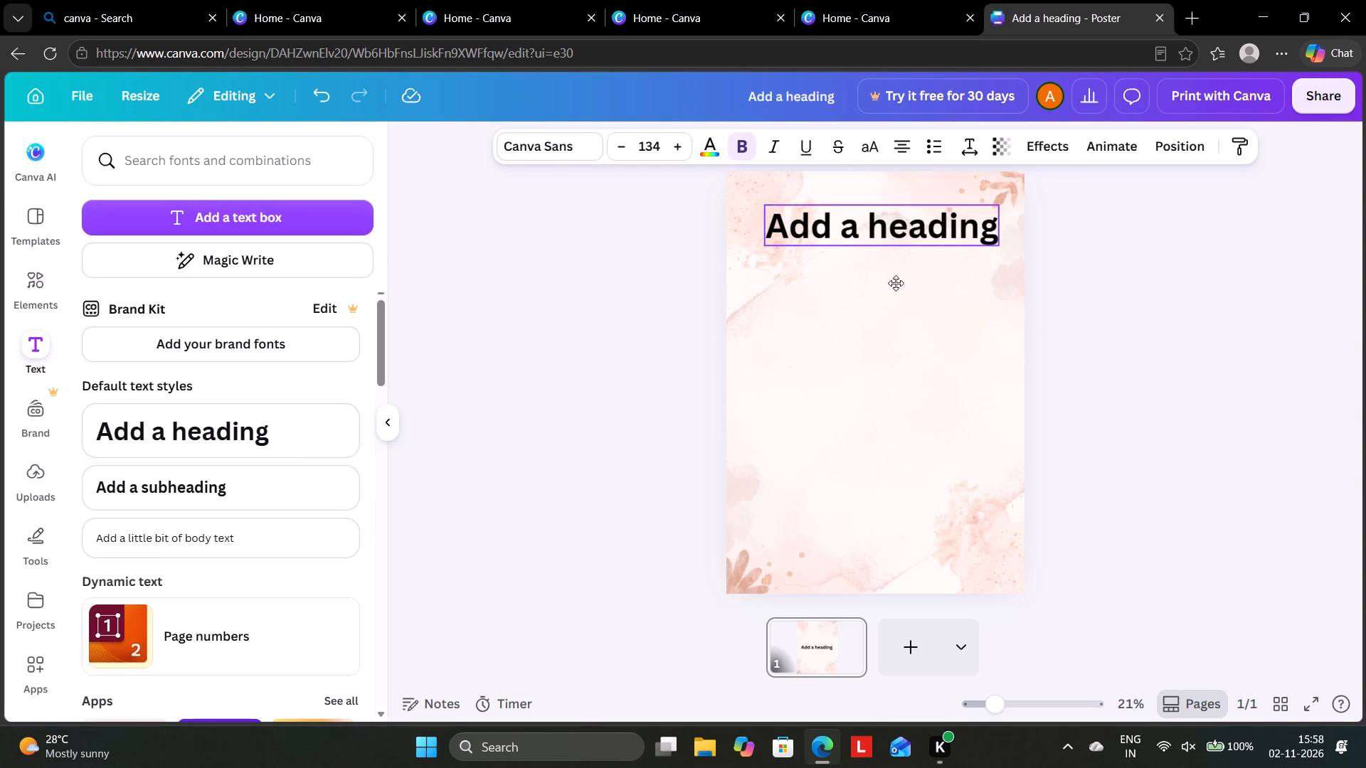
{"action": "left_click_drag", "start_coordinate": [896, 283], "coordinate": [887, 265]}
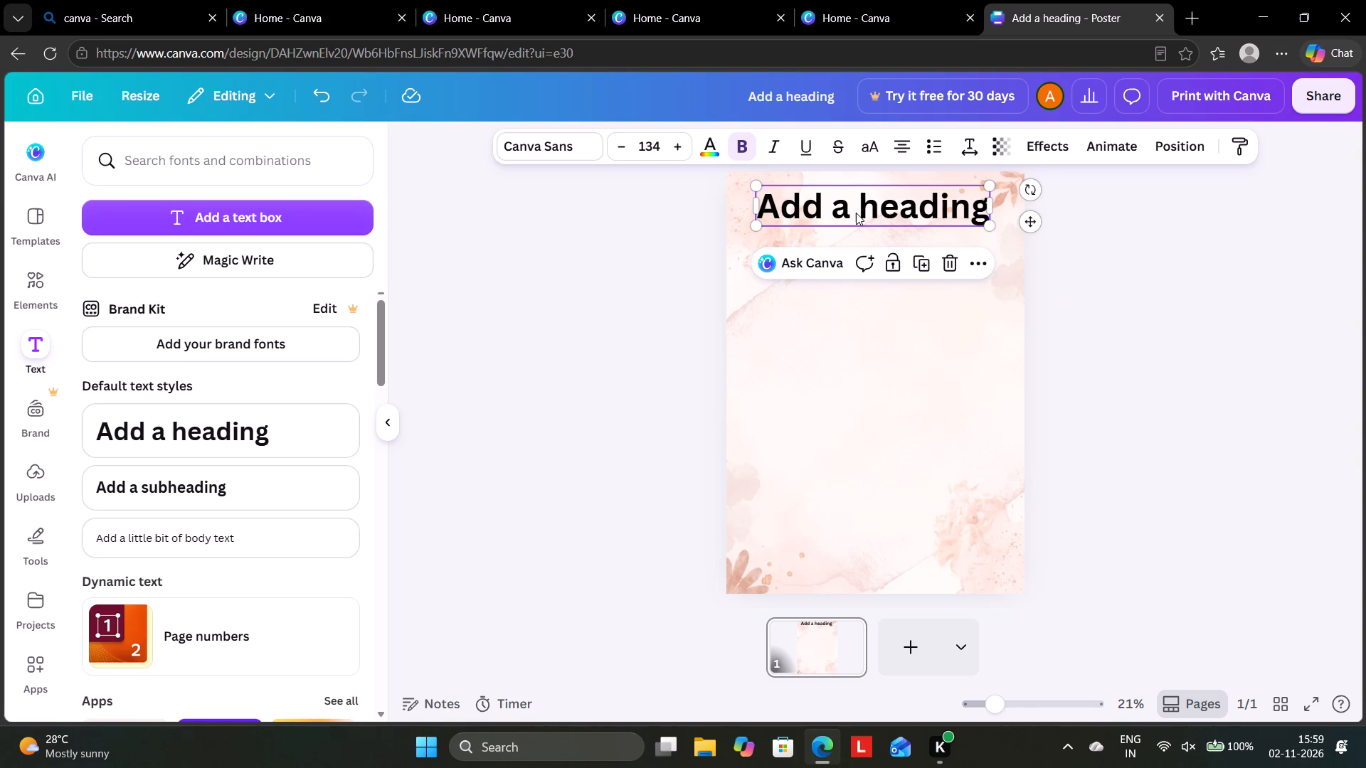
Replace the placeholder heading text with "WOMEN DEVELOPMENT CELL" in capitals.
{"action": "left_click", "coordinate": [860, 193]}
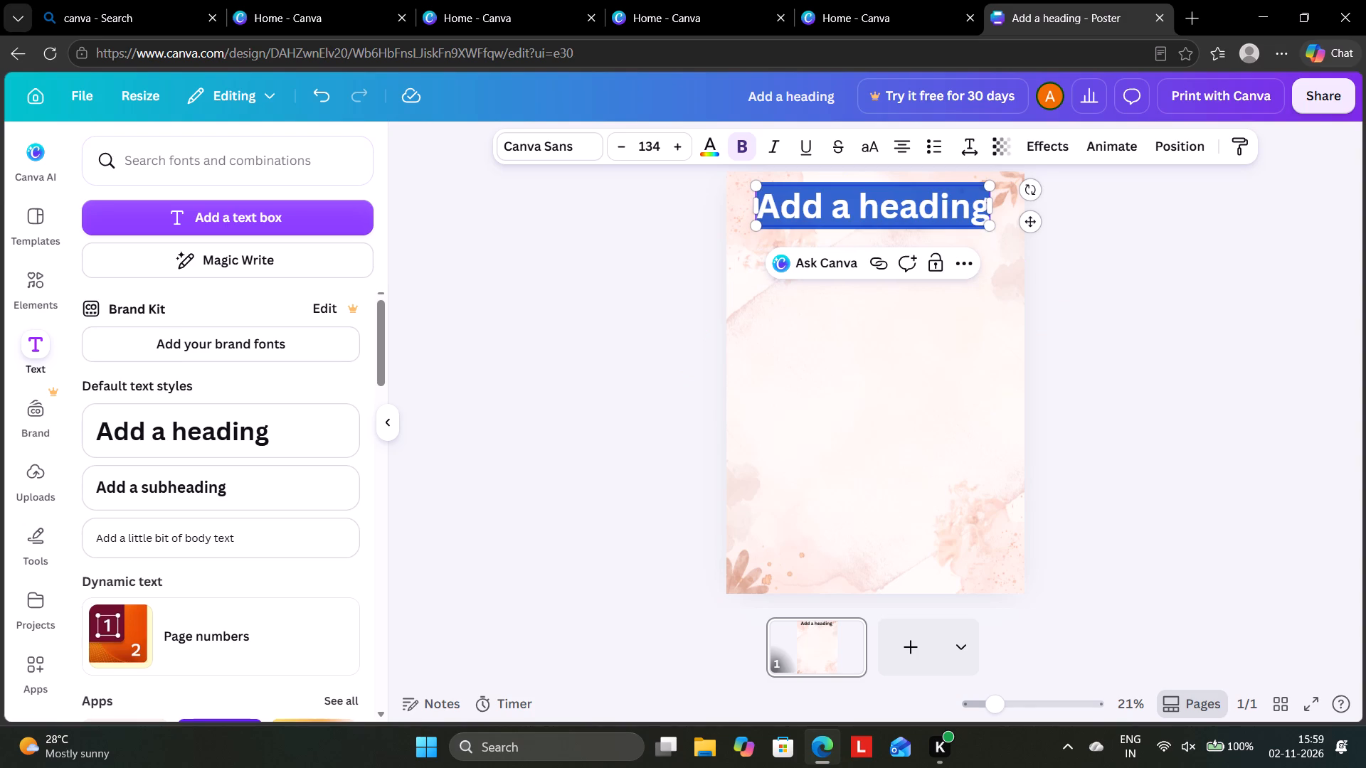
{"action": "key", "text": "BackSpace"}
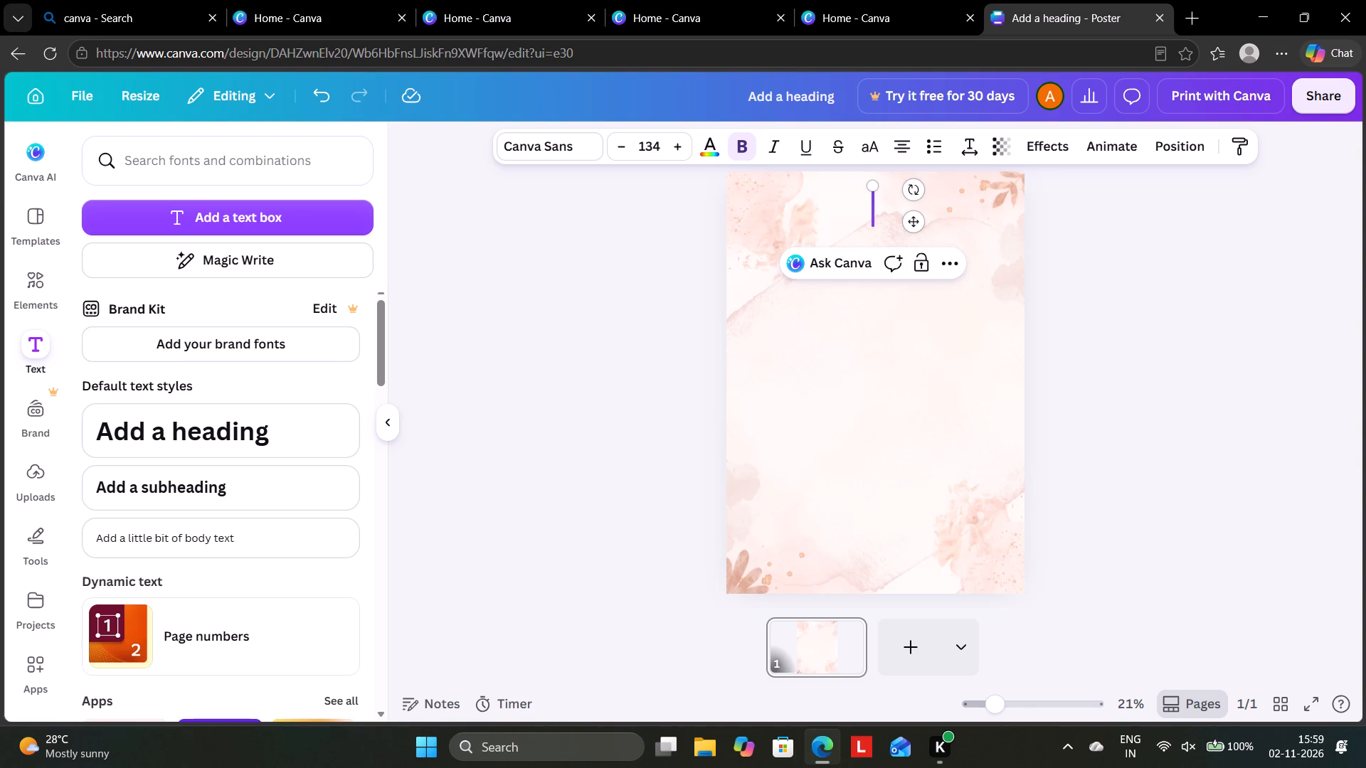
{"action": "type", "text": "wo"}
{"action": "key", "text": "BackSpace"}
{"action": "key", "text": "BackSpace"}
{"action": "key", "text": "w"}
{"action": "key", "text": "o"}
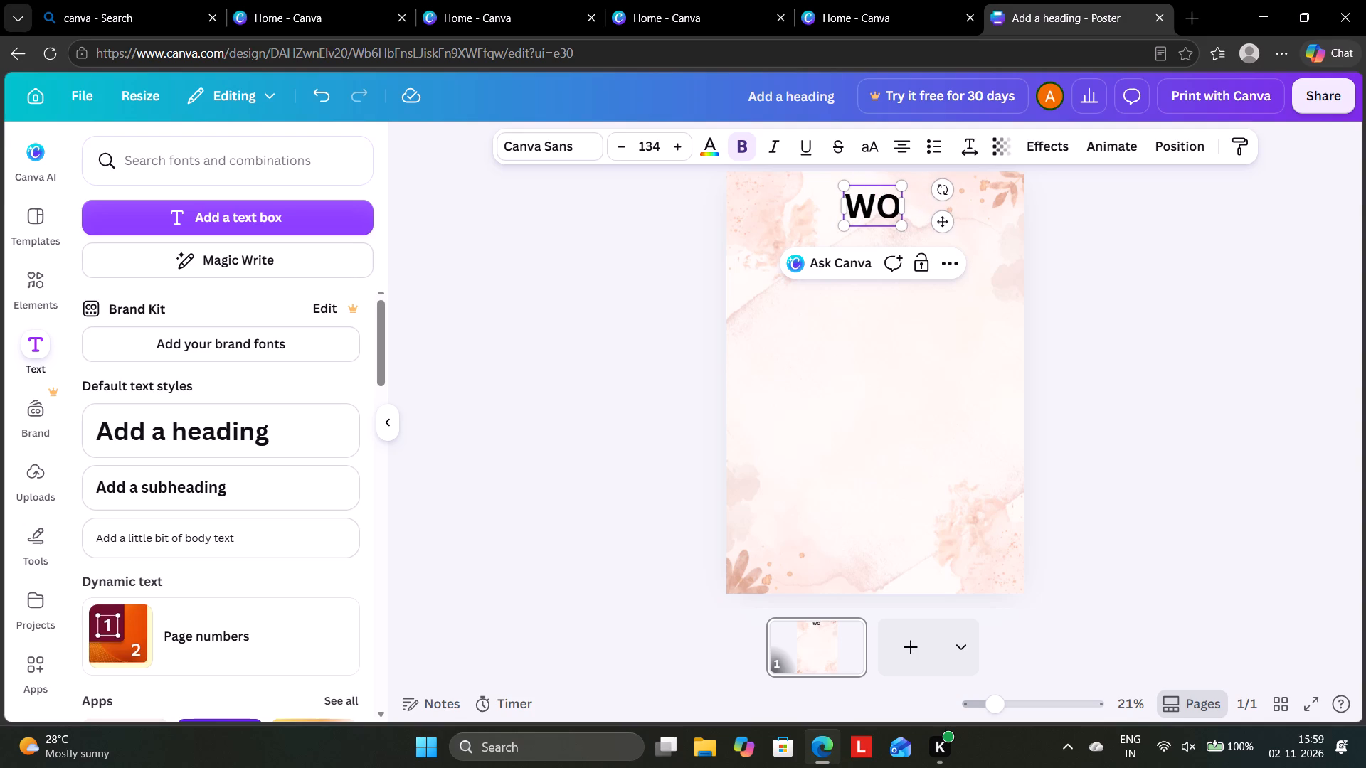
{"action": "type", "text": "MEN"}
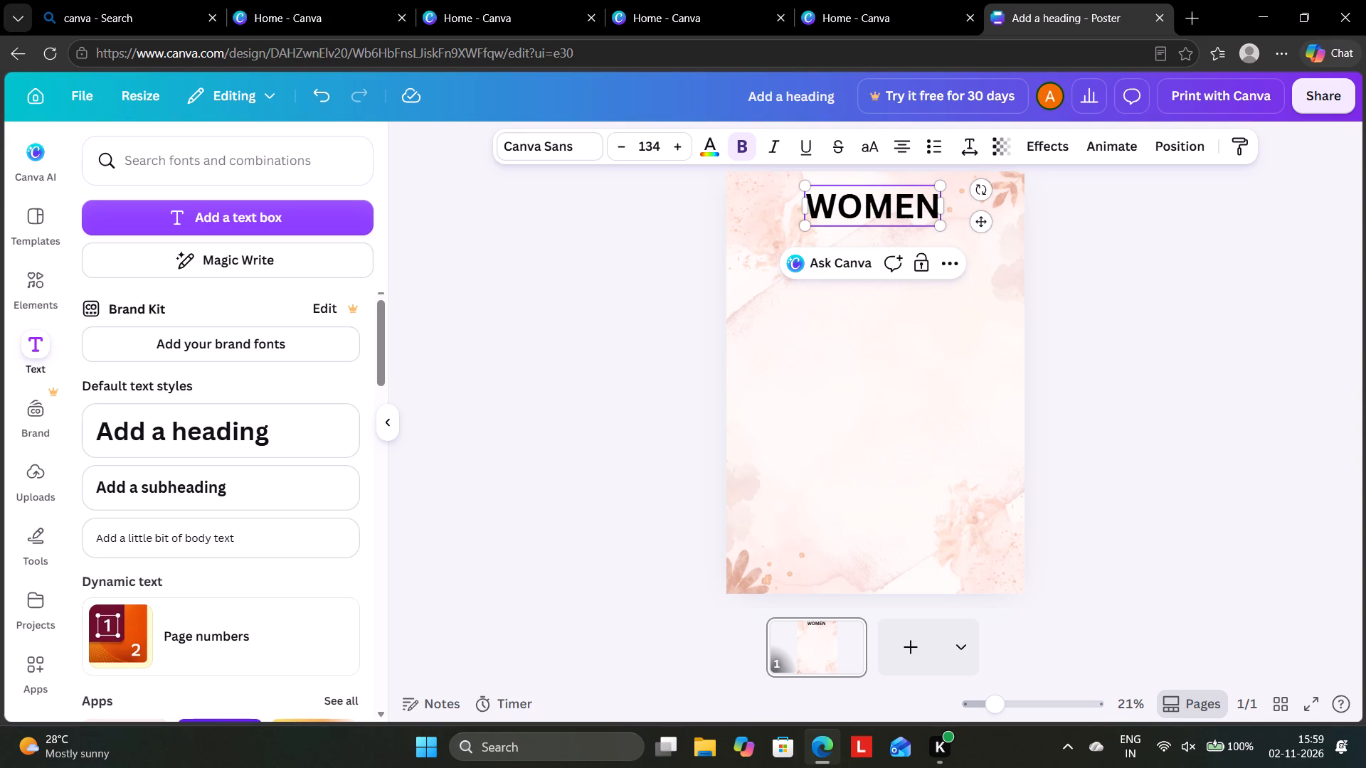
{"action": "key", "text": "space"}
{"action": "type", "text": "DEVELO"}
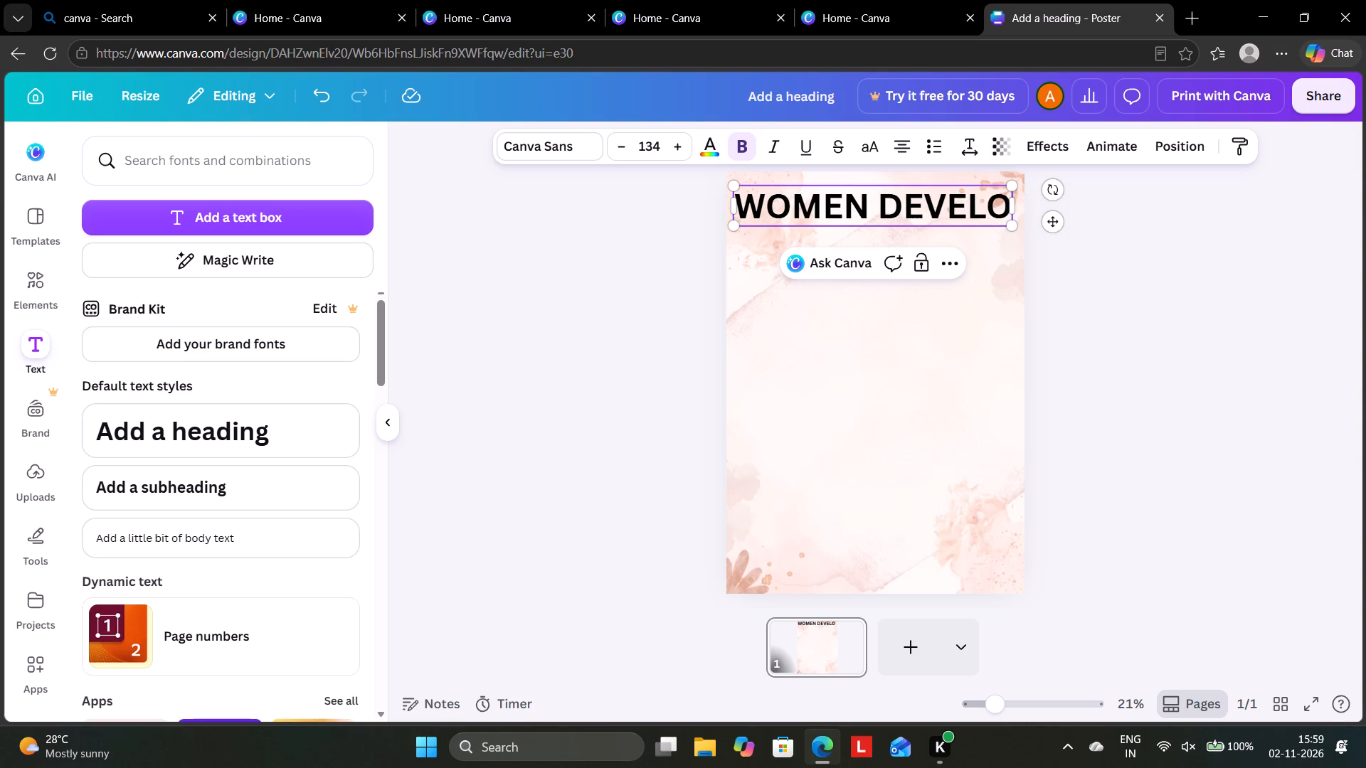
{"action": "key", "text": "p"}
{"action": "type", "text": "MENT"}
{"action": "key", "text": "space"}
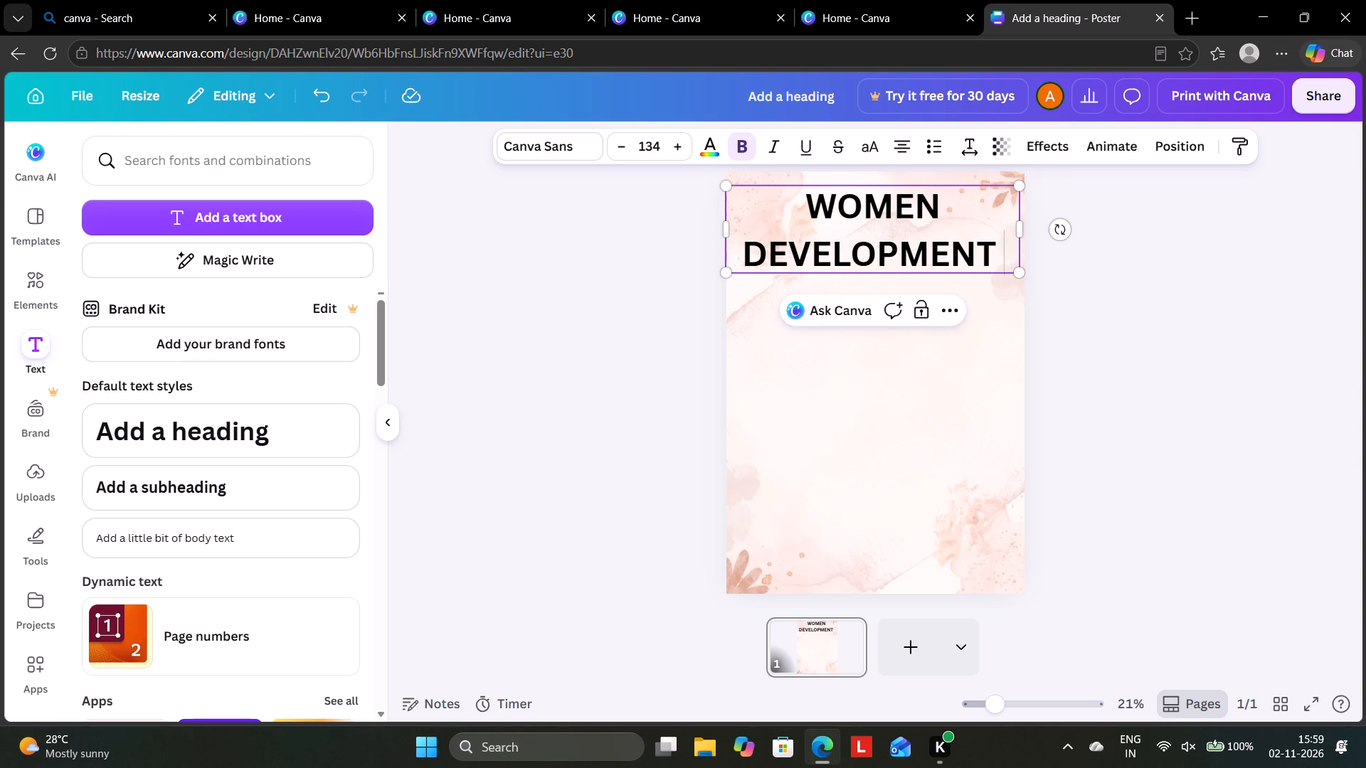
{"action": "type", "text": "CE"}
{"action": "type", "text": "LL"}
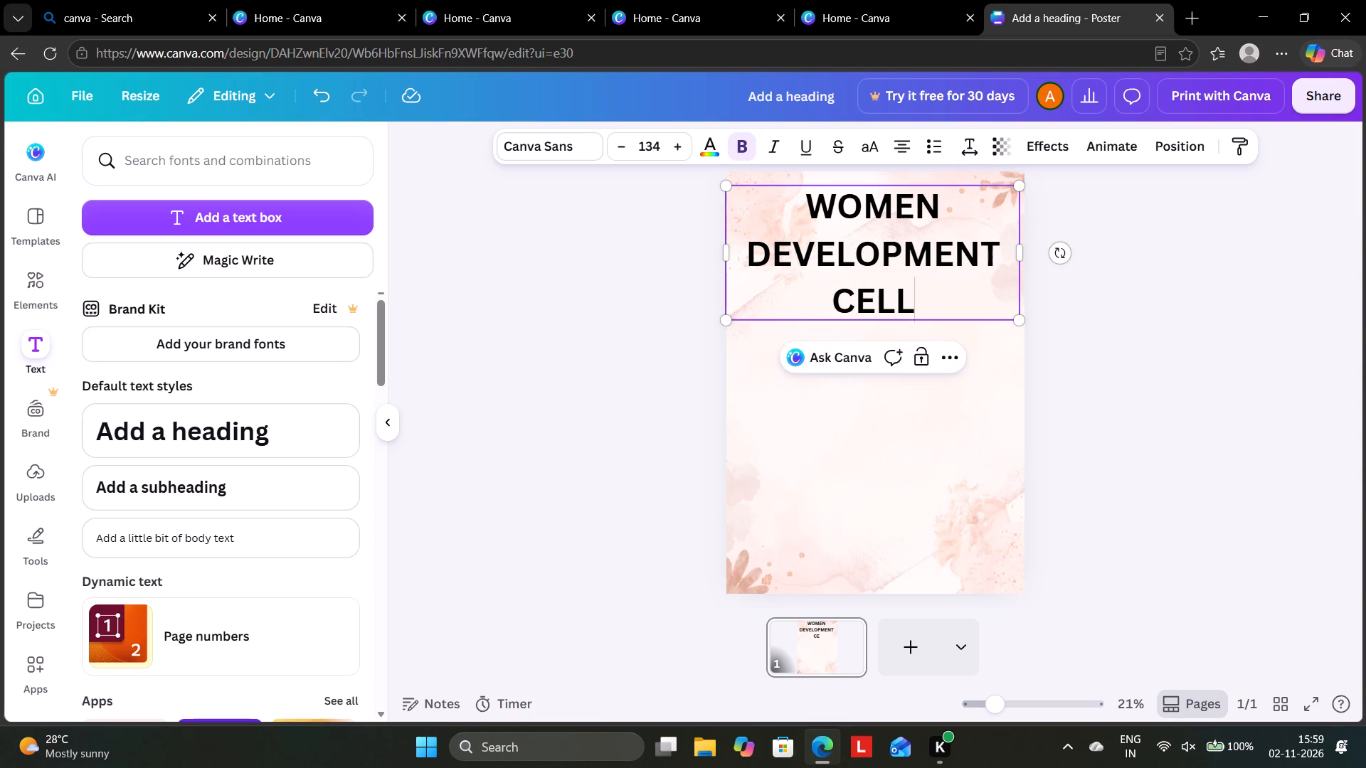
{"action": "key", "text": "space"}
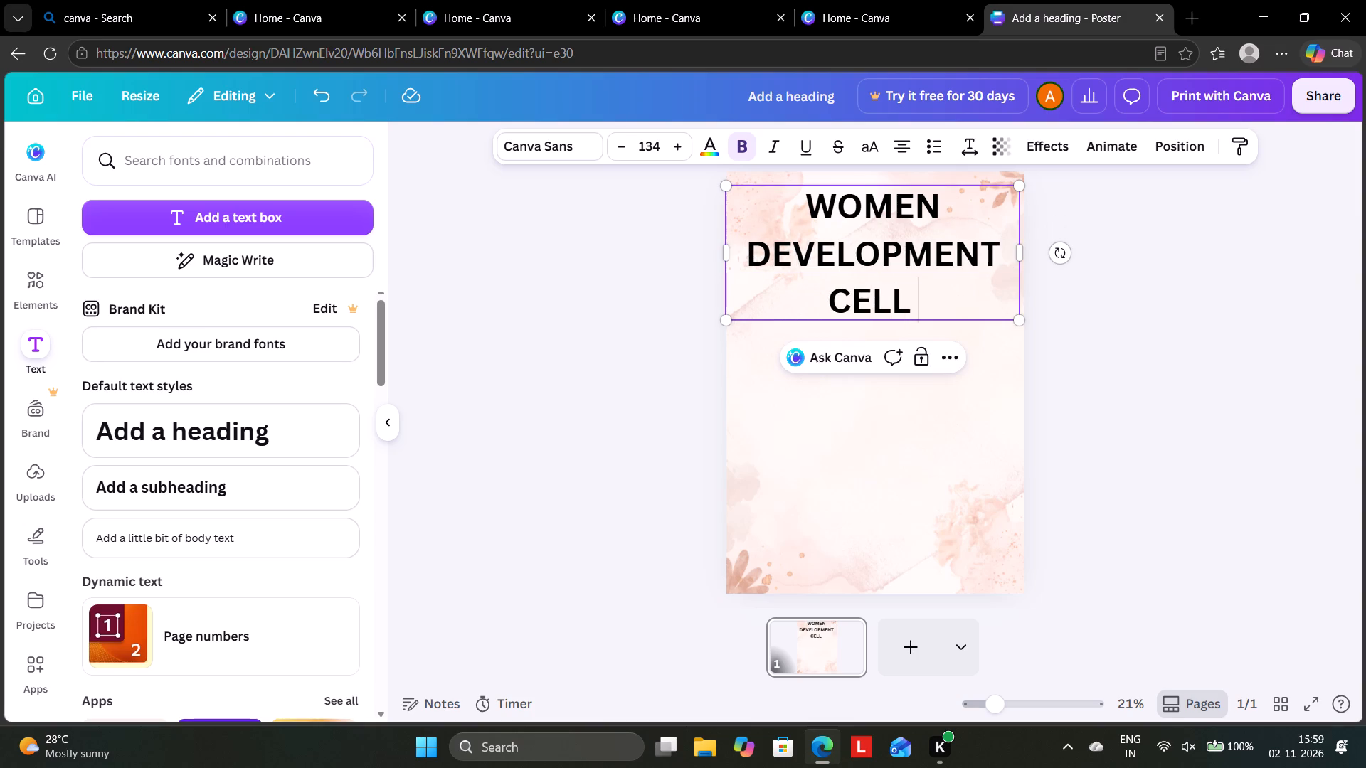
Extend the heading with "MIRANDA HOUSE" and add "PRESENTS" on a new line.
{"action": "type", "text": "MI"}
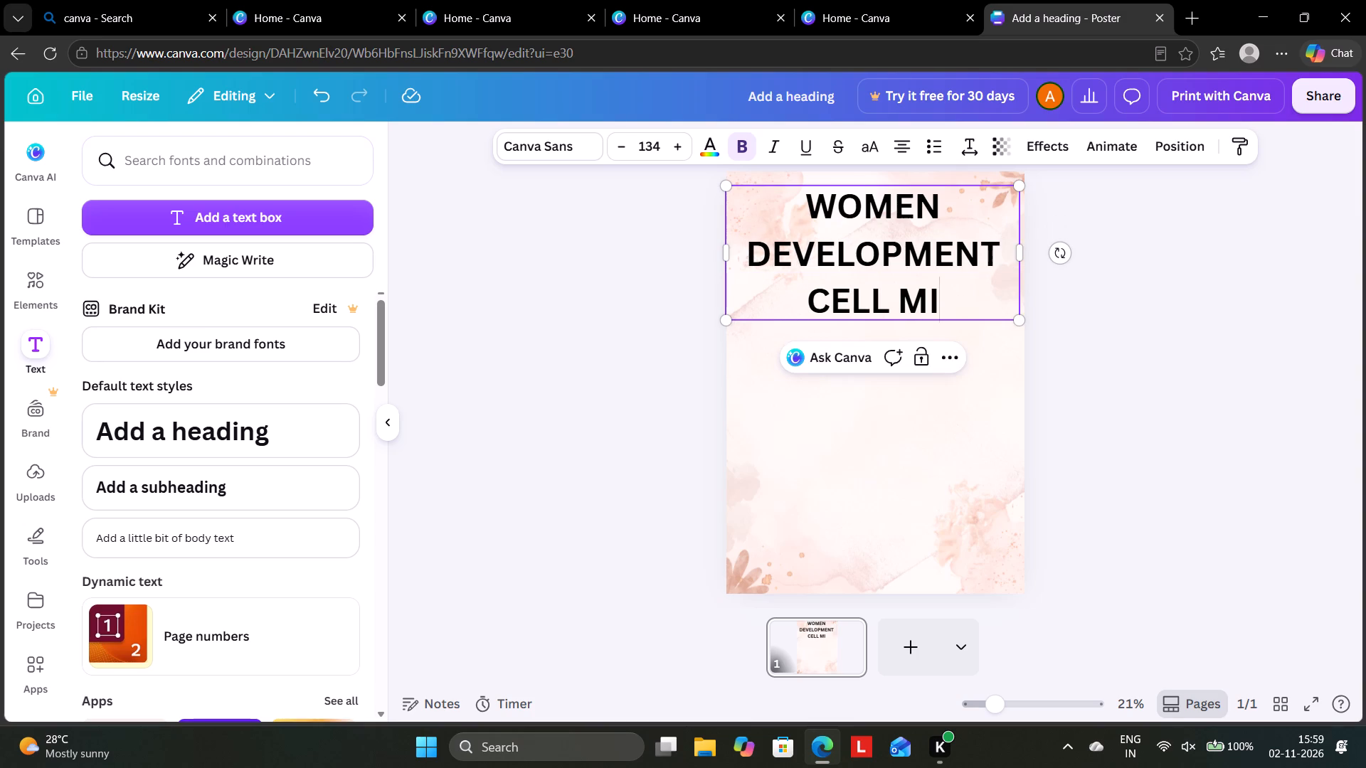
{"action": "type", "text": "RANDA"}
{"action": "key", "text": "space"}
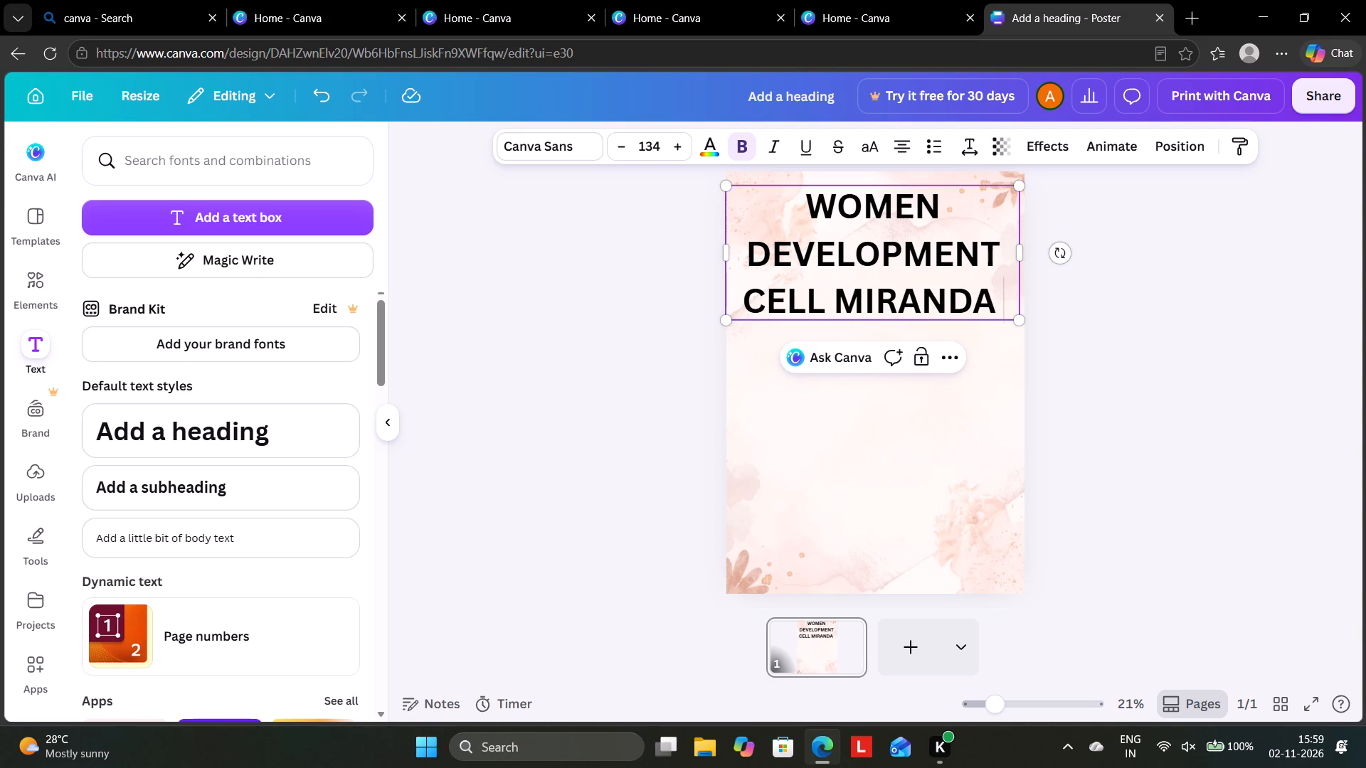
{"action": "type", "text": "HOUD"}
{"action": "key", "text": "BackSpace"}
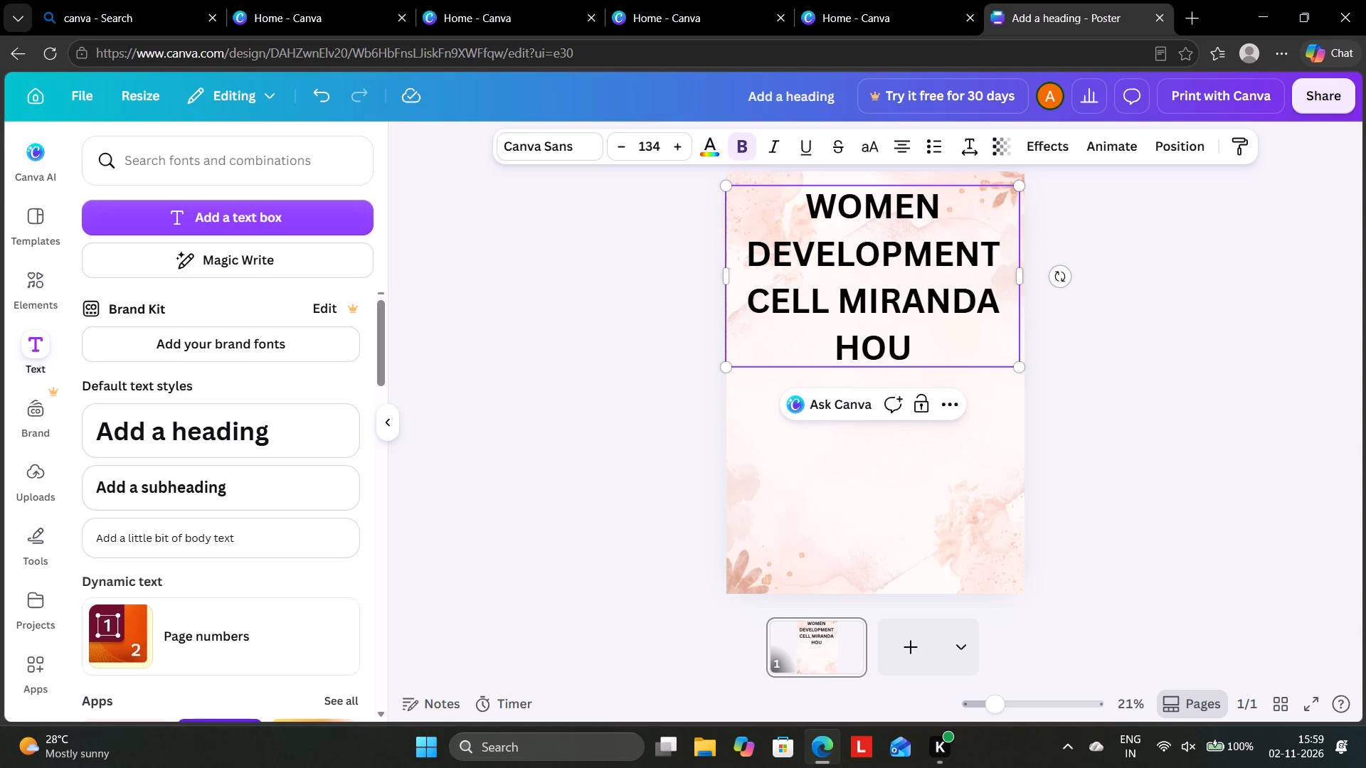
{"action": "type", "text": "SE"}
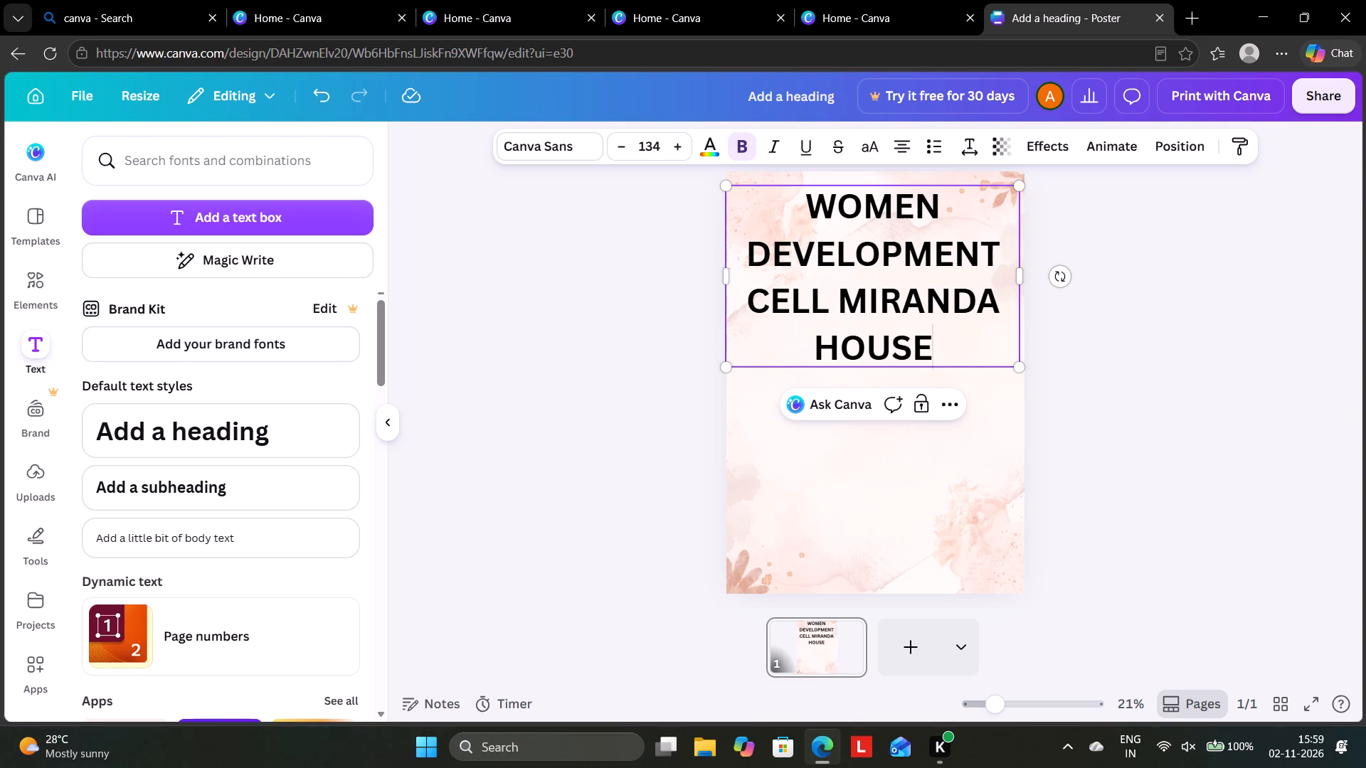
{"action": "key", "text": "Return"}
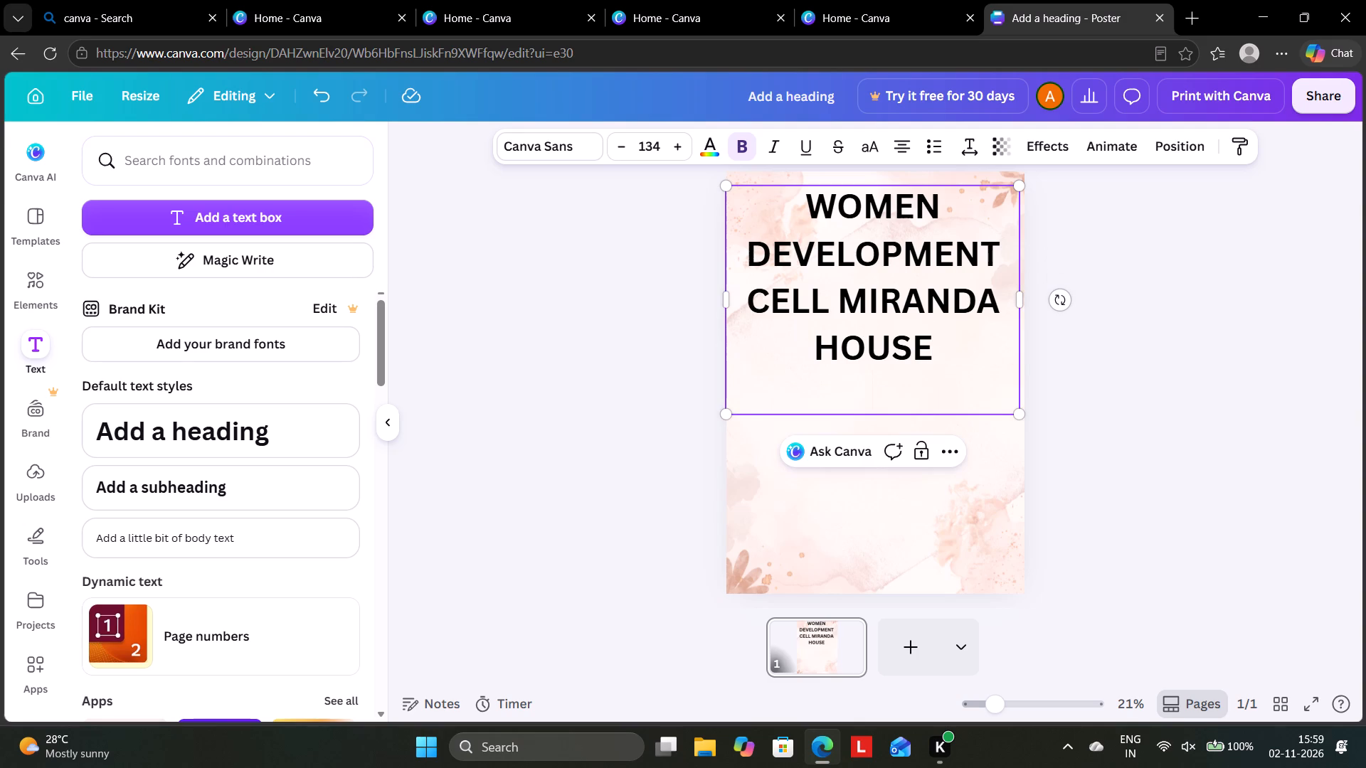
{"action": "type", "text": "PRESEN"}
{"action": "type", "text": "TS"}
{"action": "key", "text": "space"}
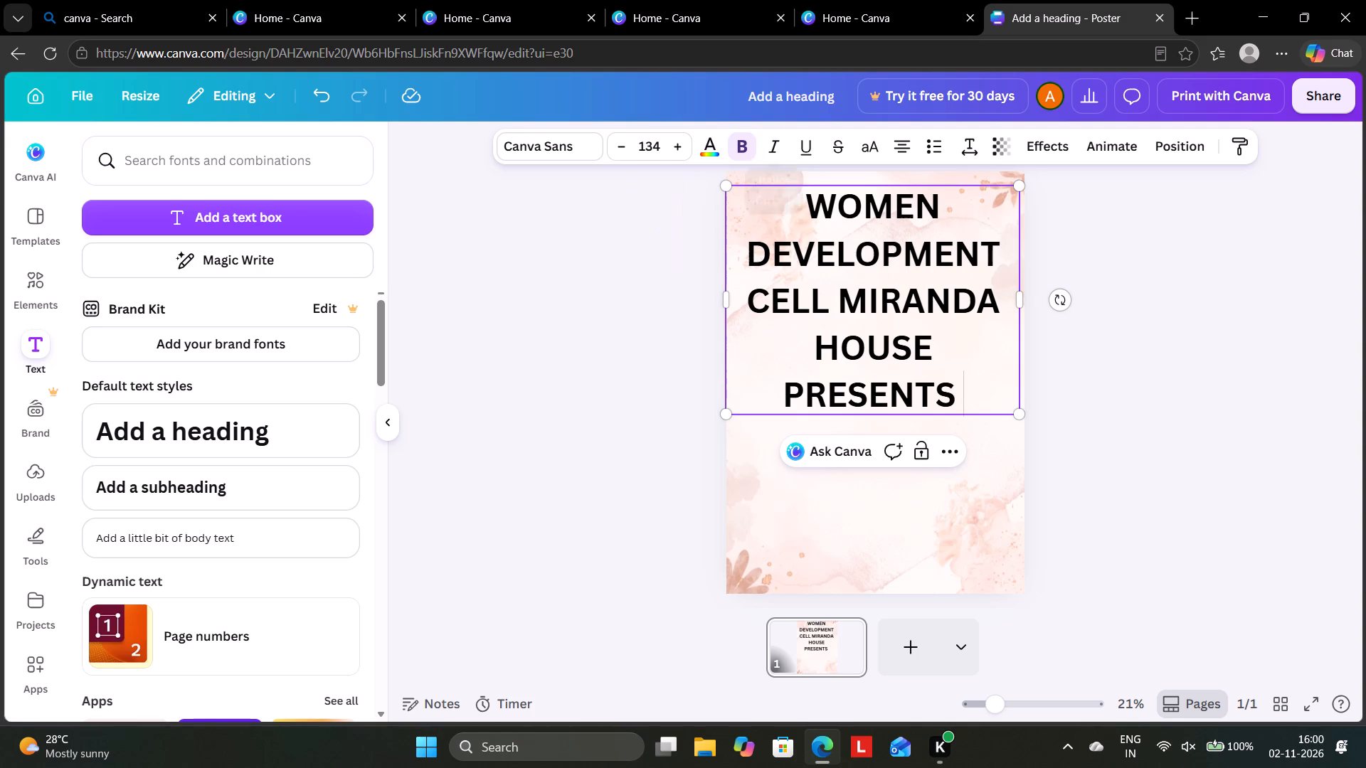
Reduce the font size of the heading's "PRESENTS" line to 128.
{"action": "triple_click", "coordinate": [615, 138]}
{"action": "left_click", "coordinate": [615, 135]}
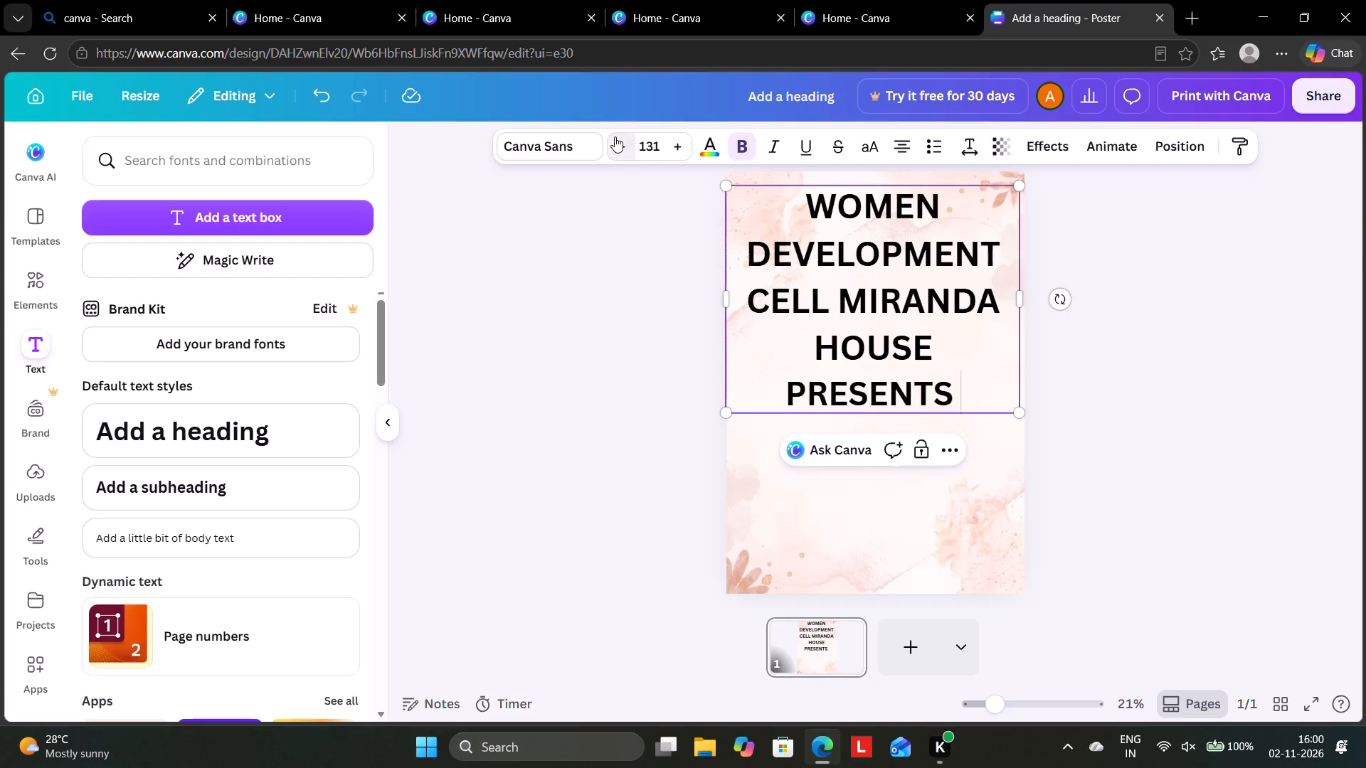
{"action": "double_click", "coordinate": [613, 140]}
{"action": "left_click", "coordinate": [609, 143]}
{"action": "double_click", "coordinate": [605, 144]}
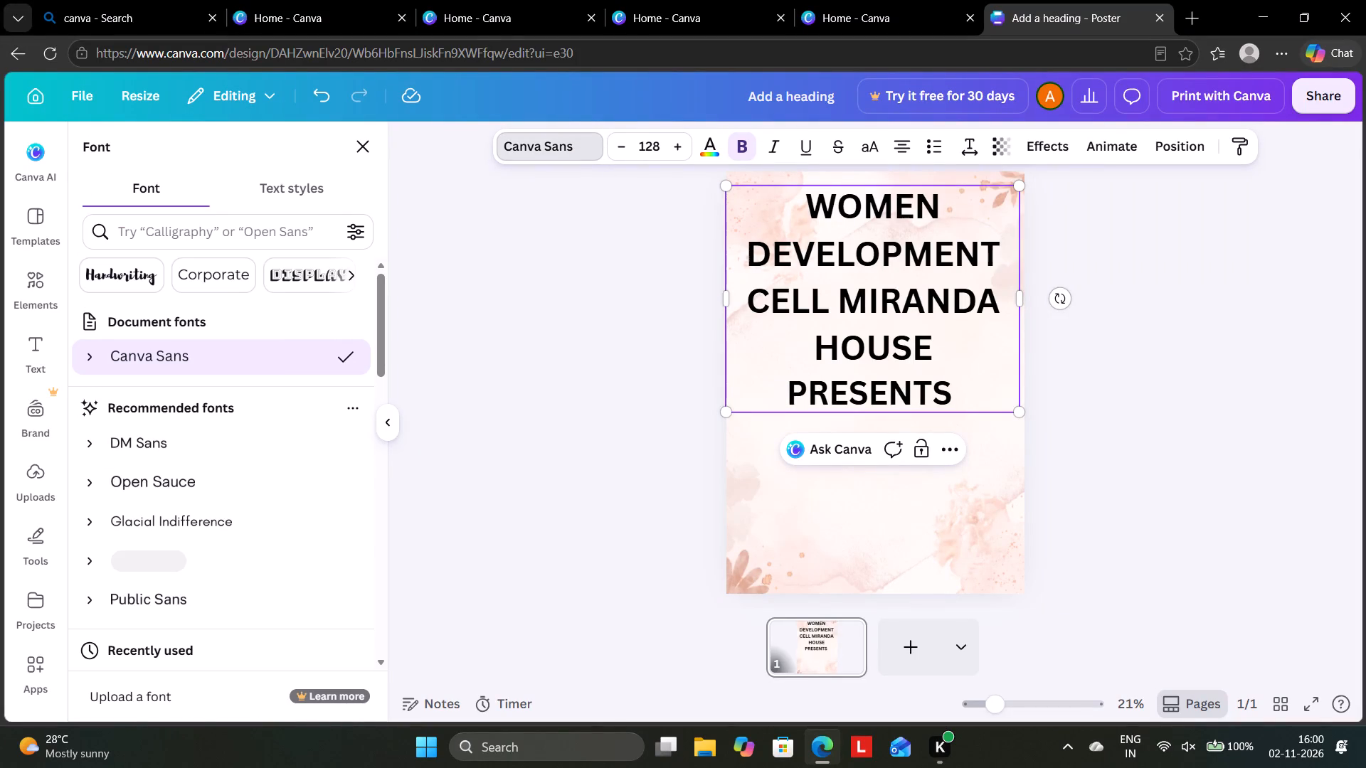
{"action": "left_click", "coordinate": [845, 250]}
Scale the heading down to a font size of about 76.1 and widen its text box to the poster's full width.
{"action": "left_click_drag", "start_coordinate": [1014, 412], "coordinate": [914, 292]}
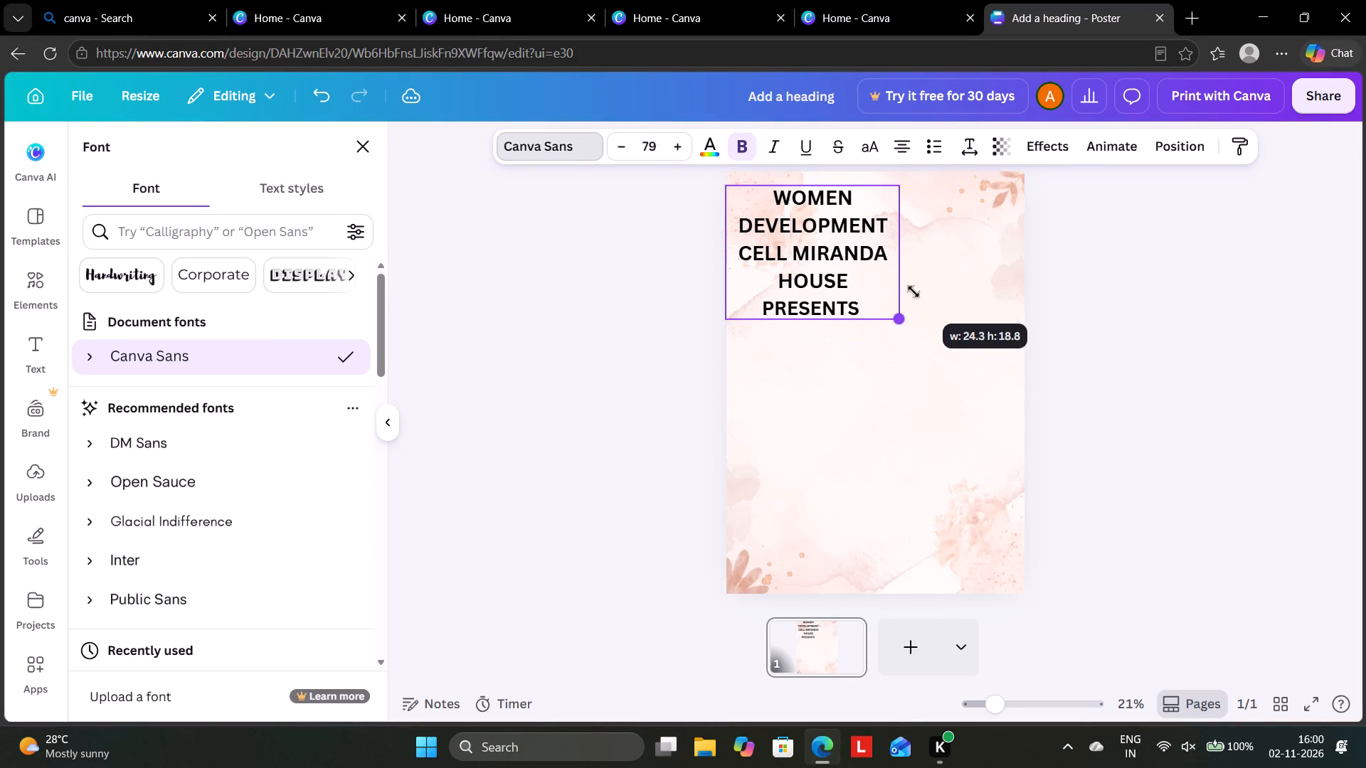
{"action": "left_click_drag", "start_coordinate": [914, 292], "coordinate": [911, 290]}
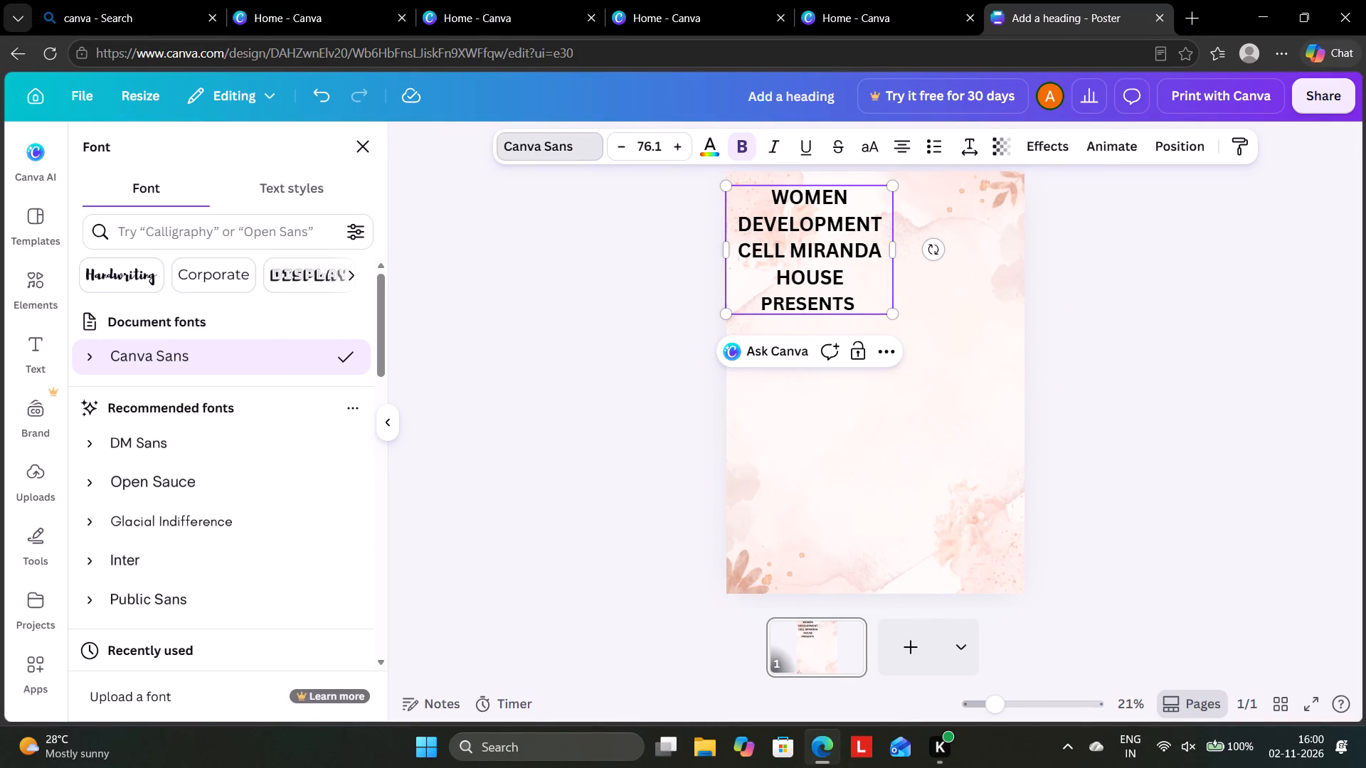
{"action": "left_click_drag", "start_coordinate": [894, 250], "coordinate": [996, 240]}
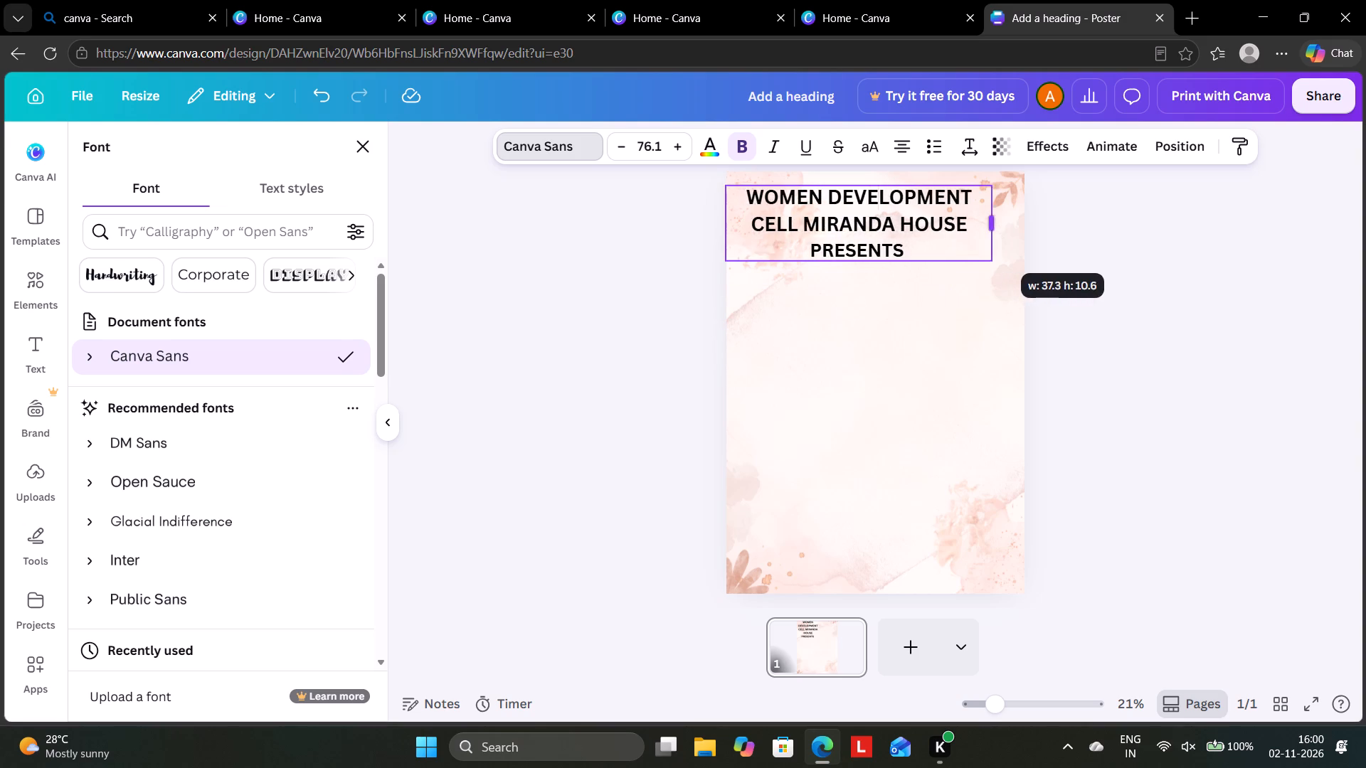
{"action": "left_click_drag", "start_coordinate": [996, 240], "coordinate": [1023, 223]}
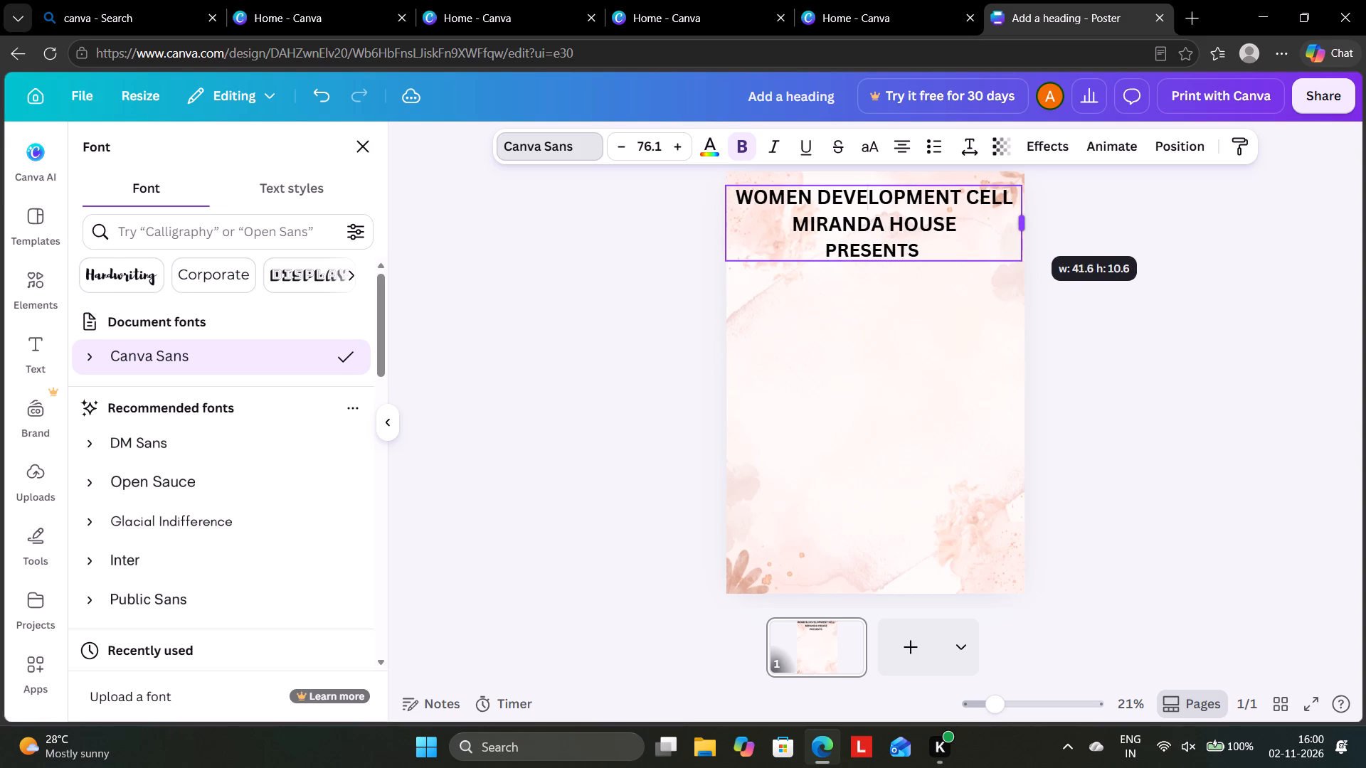
{"action": "left_click_drag", "start_coordinate": [1023, 223], "coordinate": [1024, 221]}
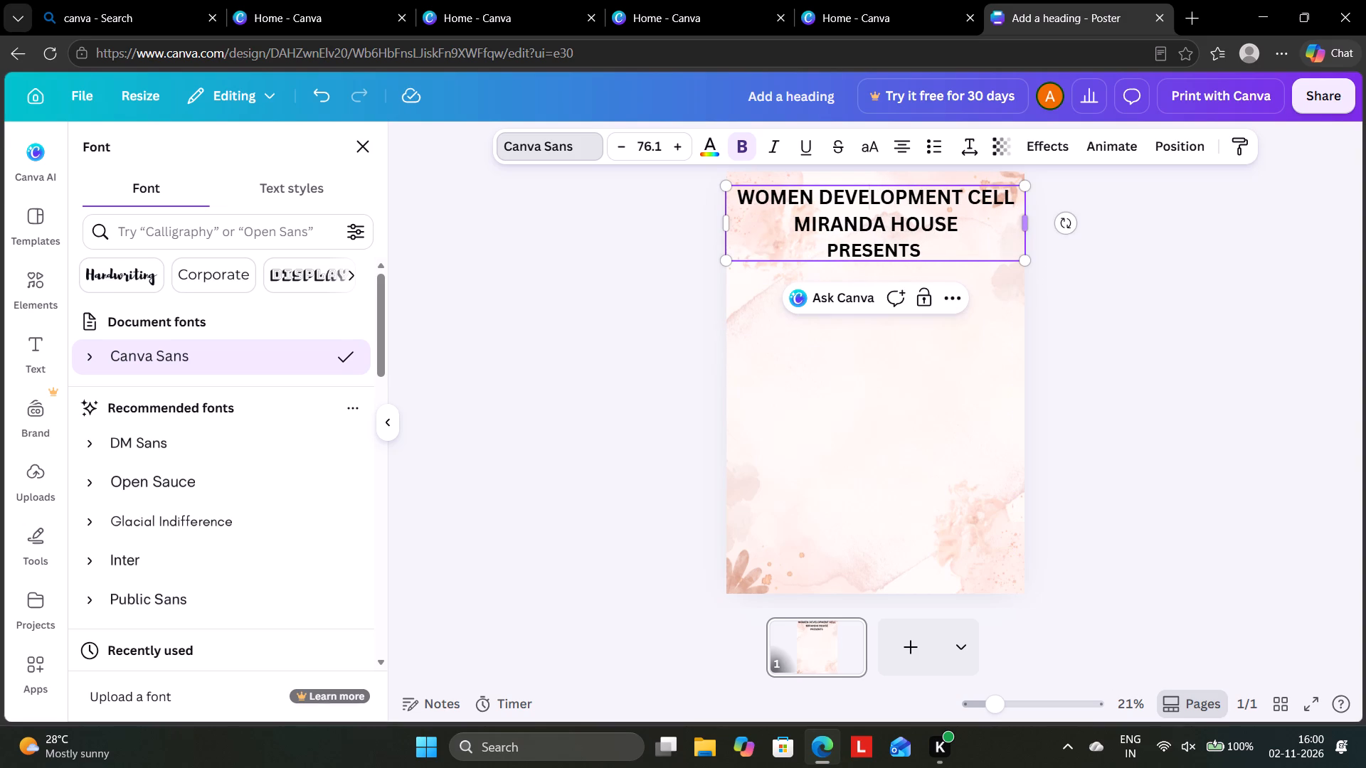
Move the heading up to the poster's top edge and reduce its font size slightly further.
{"action": "left_click_drag", "start_coordinate": [856, 262], "coordinate": [852, 250]}
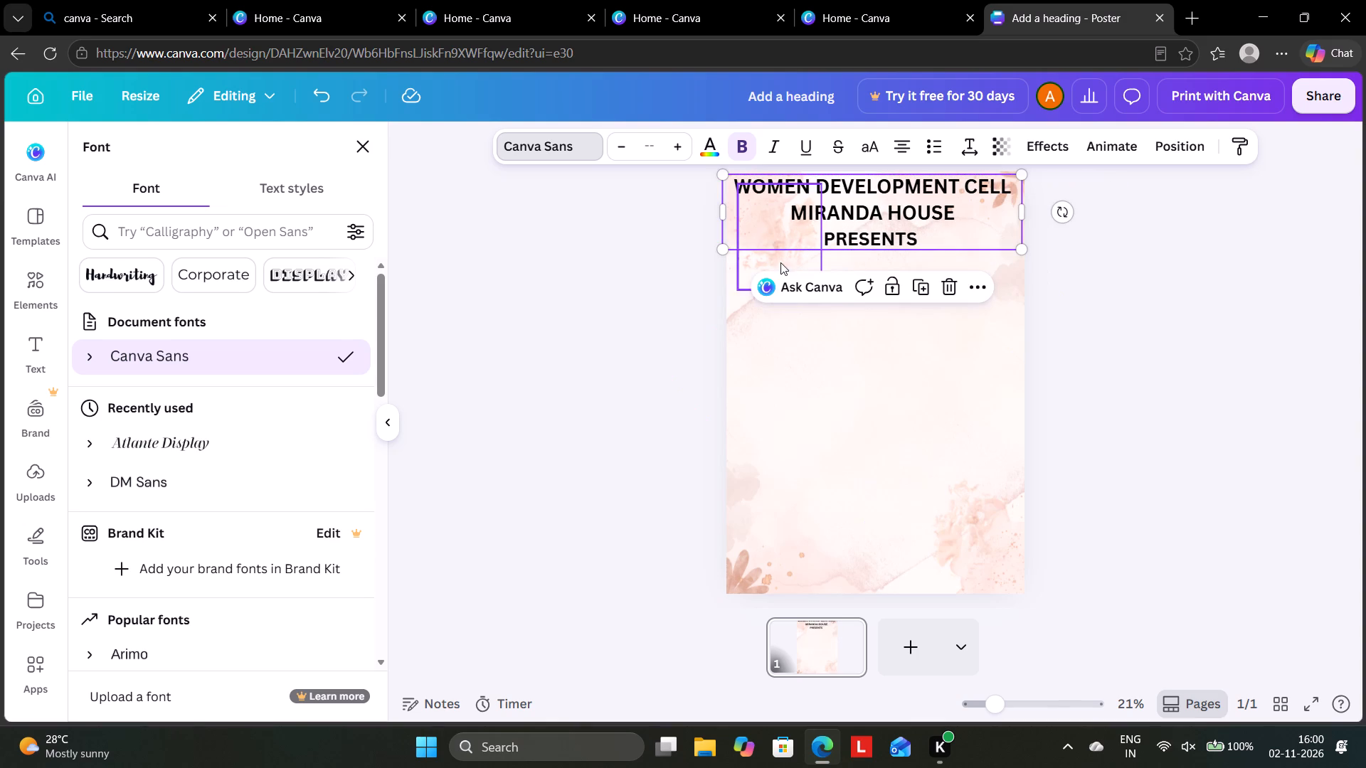
{"action": "left_click", "coordinate": [622, 145]}
{"action": "triple_click", "coordinate": [622, 145]}
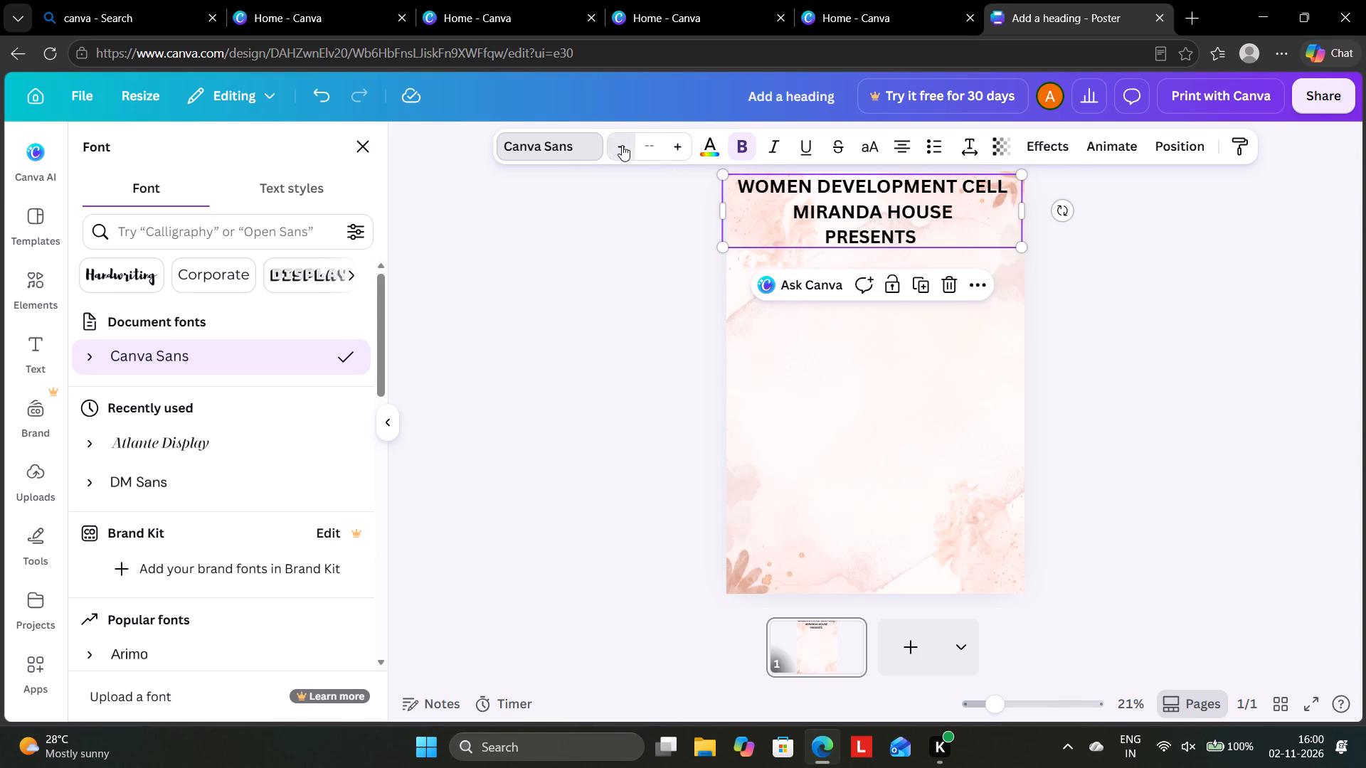
{"action": "triple_click", "coordinate": [622, 145]}
{"action": "triple_click", "coordinate": [622, 144]}
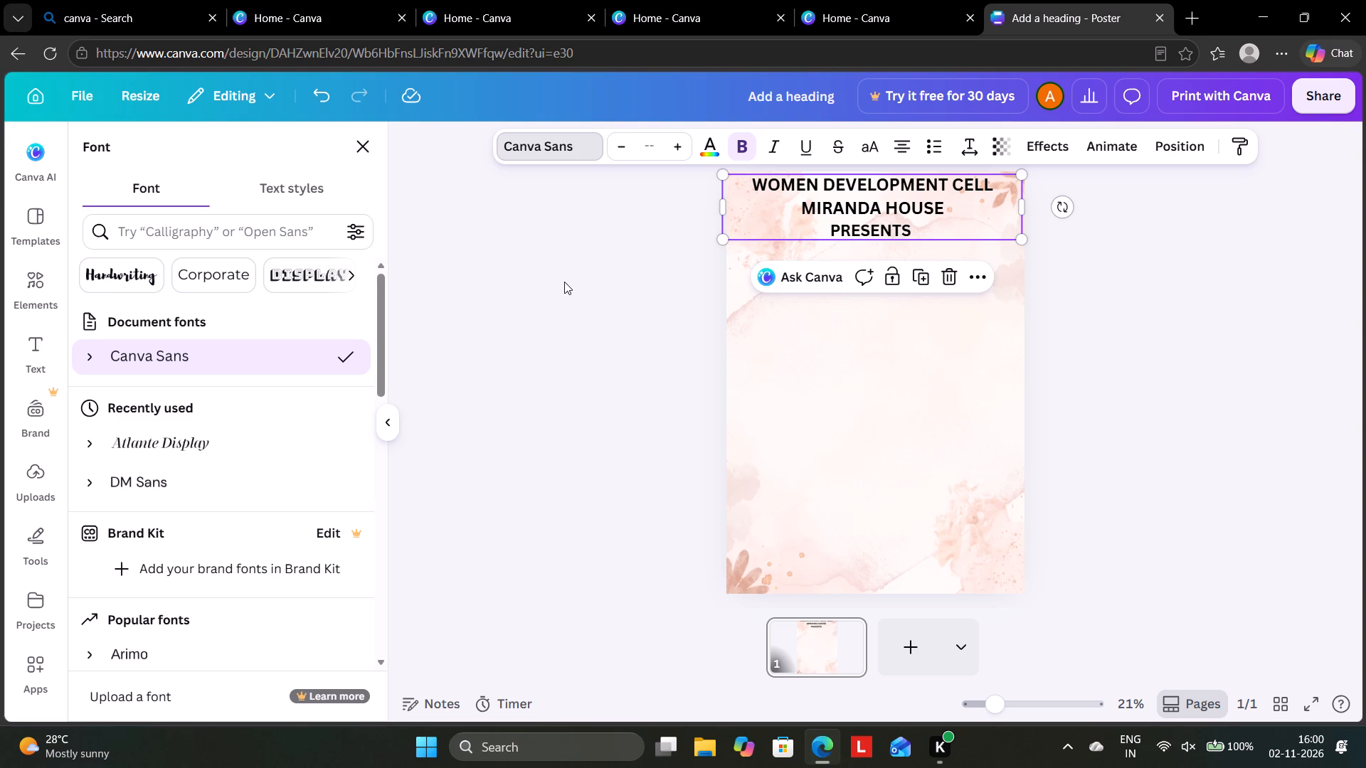
Apply the Bubble text effect to the heading.
{"action": "left_click", "coordinate": [1040, 145]}
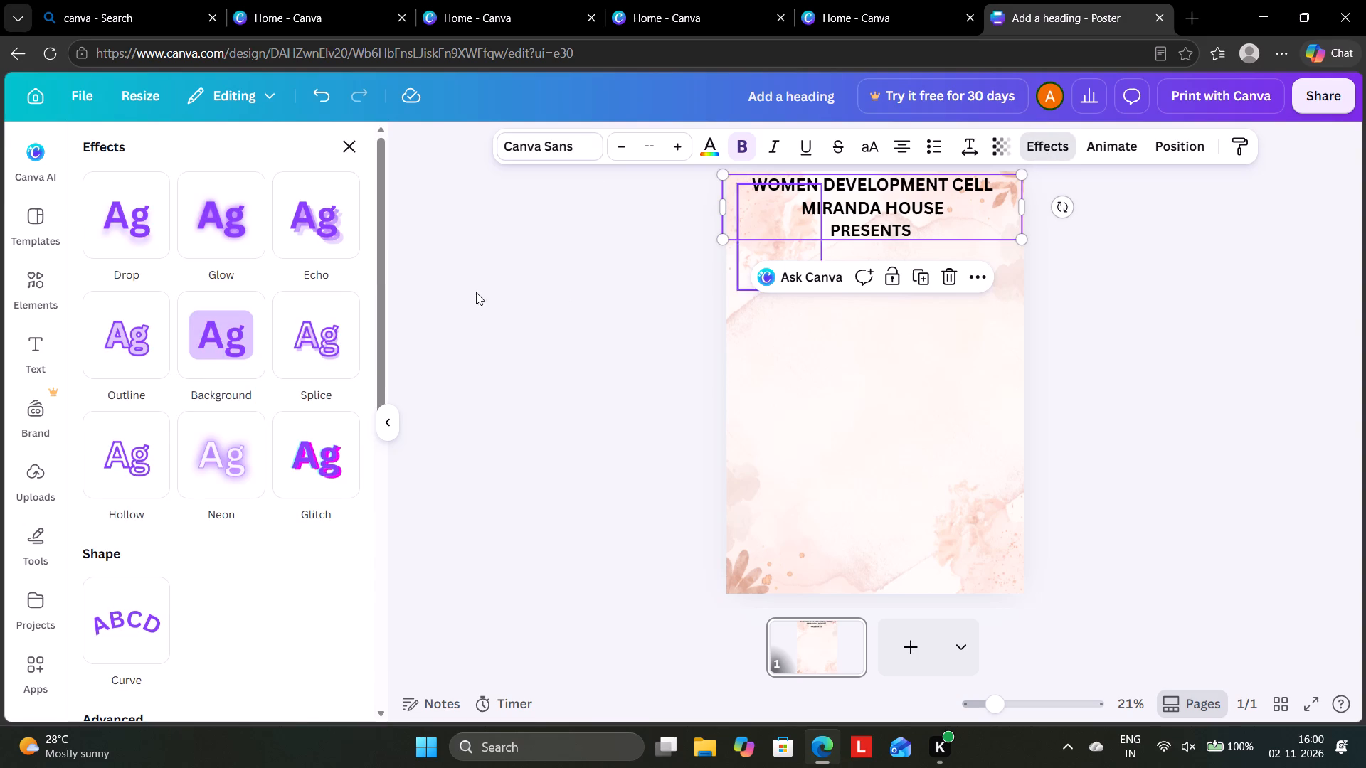
{"action": "left_click", "coordinate": [140, 224]}
{"action": "scroll", "coordinate": [168, 503], "scroll_direction": "down", "scroll_amount": 2}
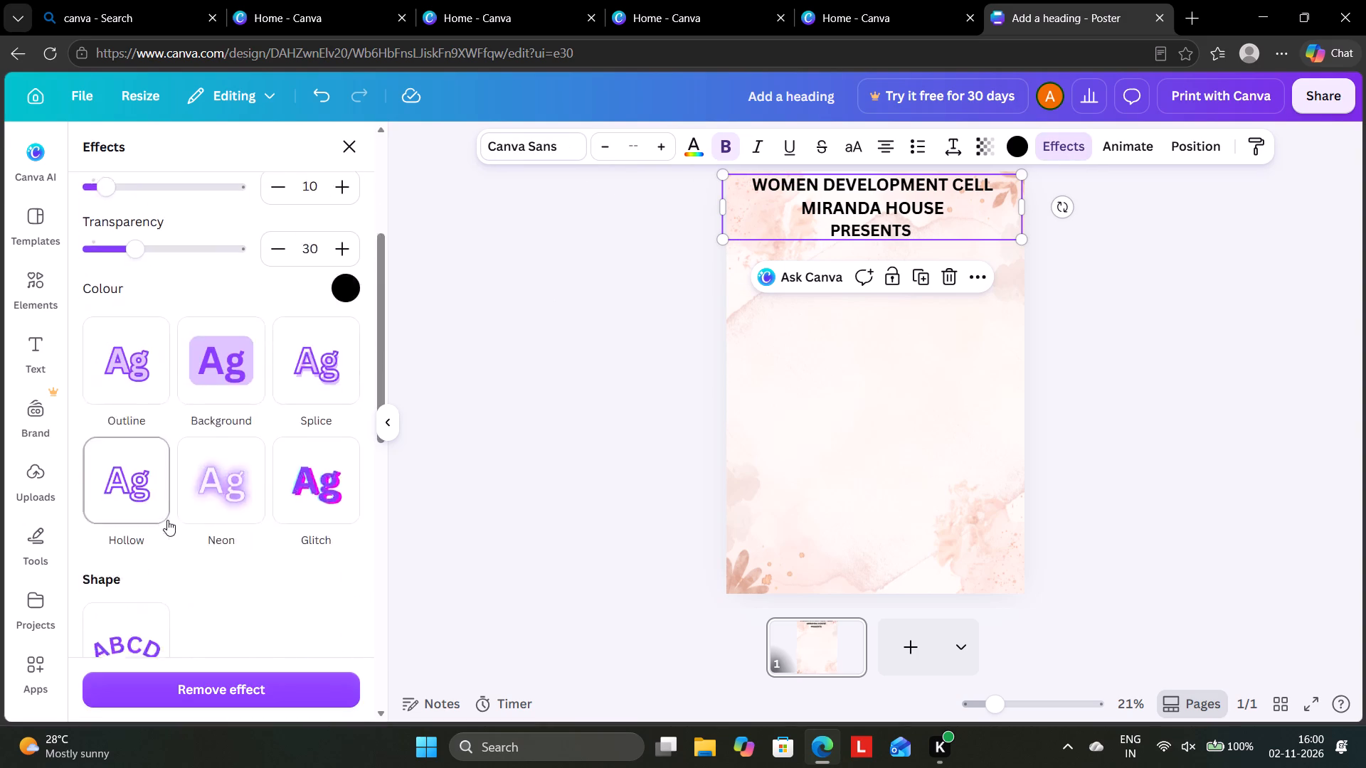
{"action": "scroll", "coordinate": [167, 520], "scroll_direction": "down", "scroll_amount": 1}
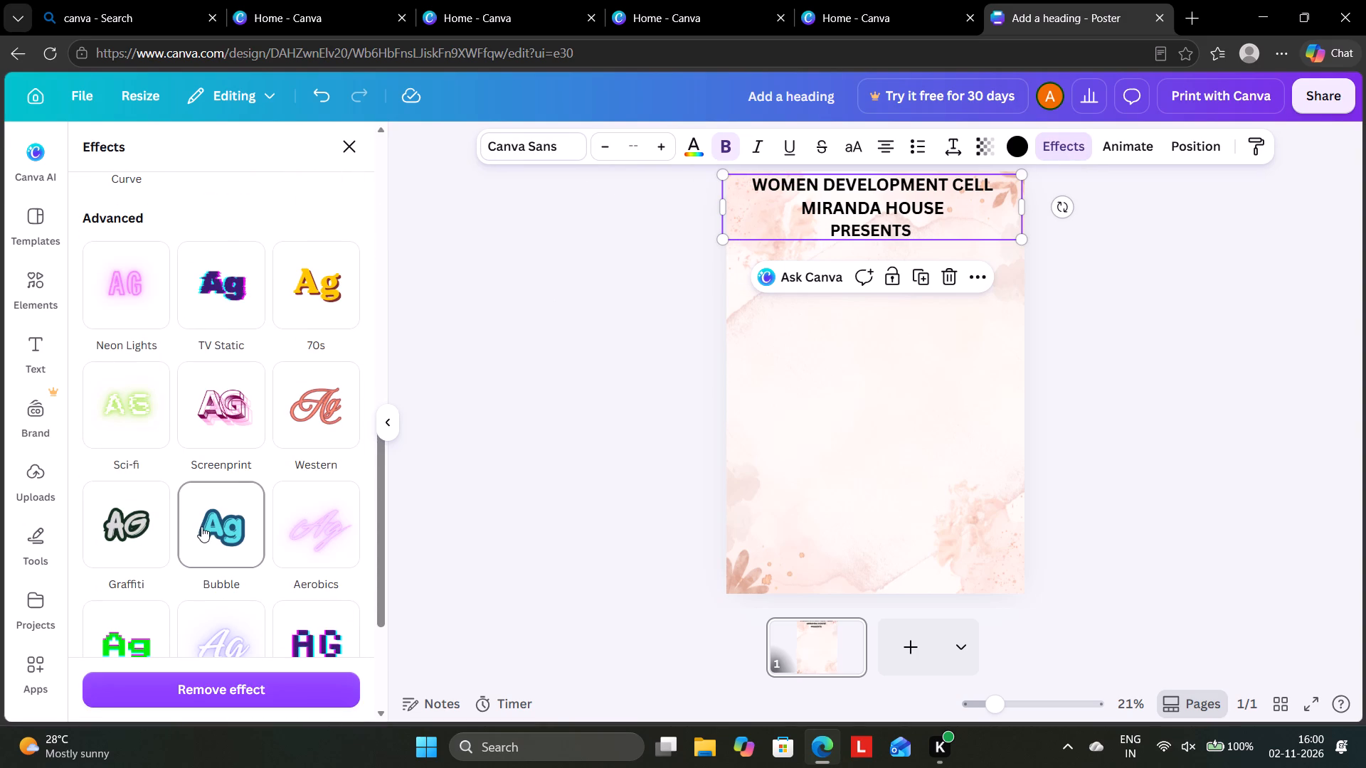
{"action": "left_click", "coordinate": [209, 535]}
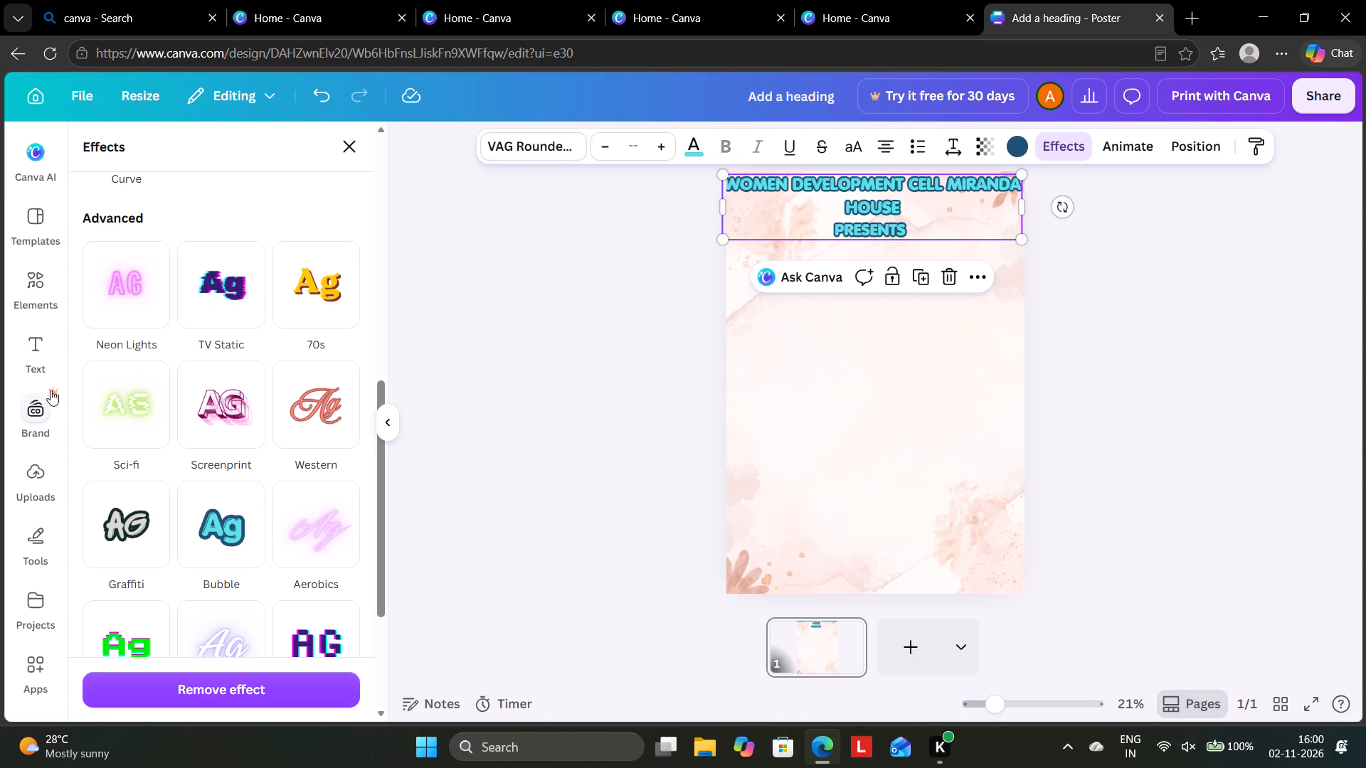
Add a default subheading text box and place it centred just below the heading's "PRESENTS" line.
{"action": "left_click", "coordinate": [38, 343]}
{"action": "left_click", "coordinate": [176, 478]}
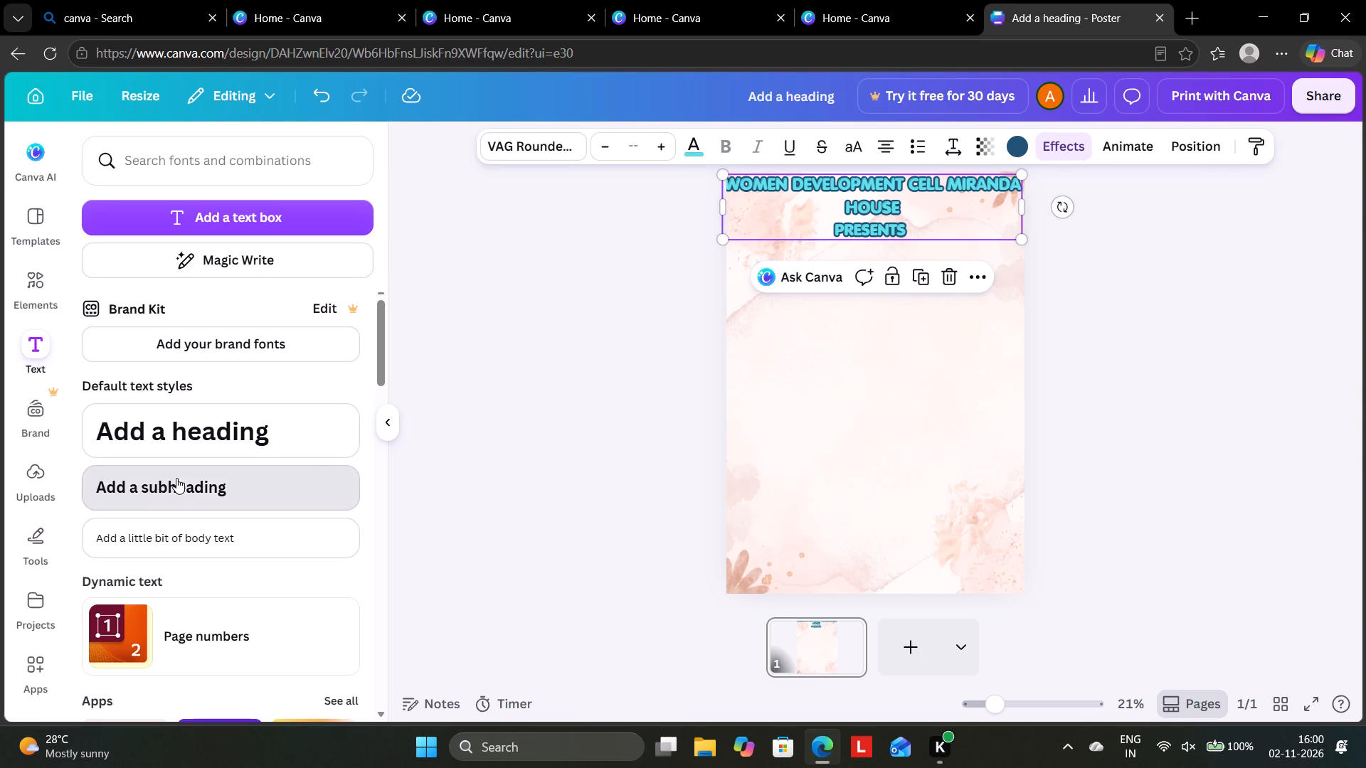
{"action": "left_click_drag", "start_coordinate": [882, 437], "coordinate": [860, 354]}
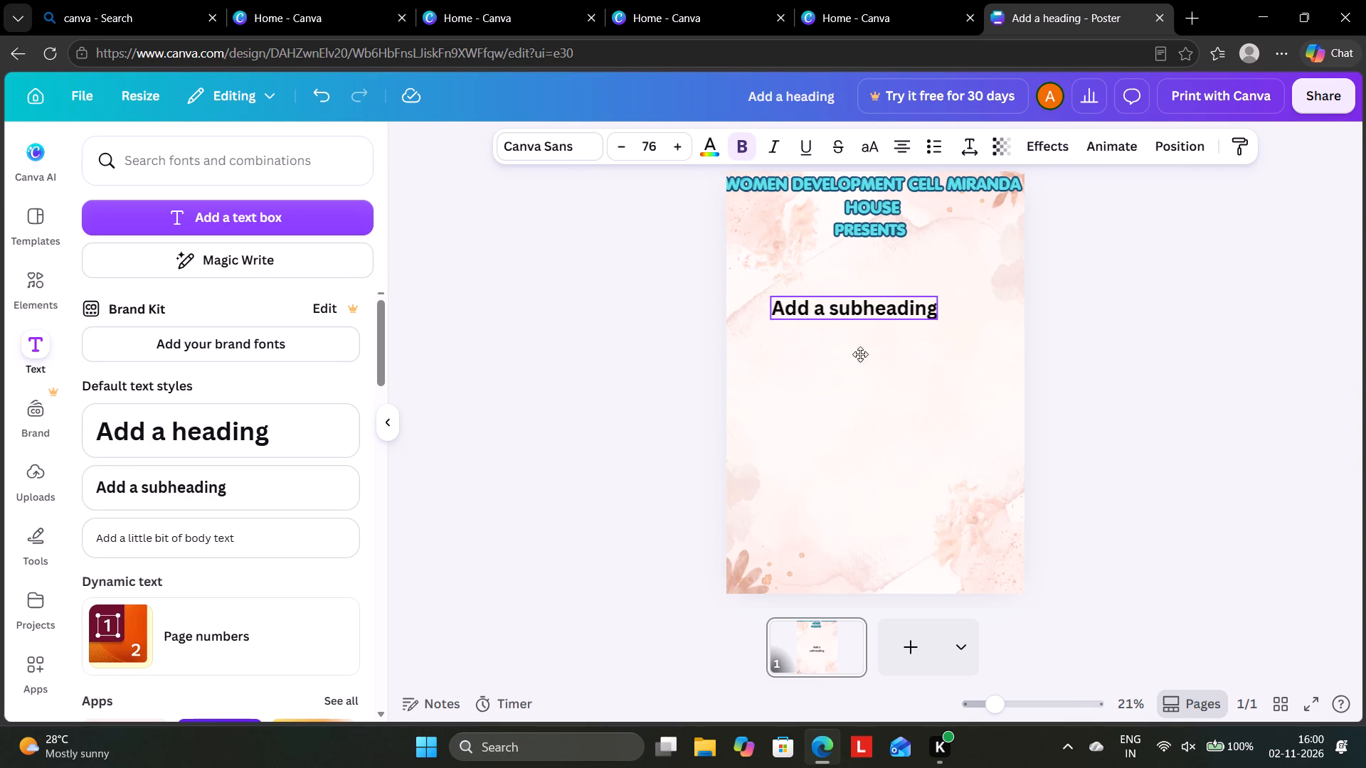
{"action": "left_click_drag", "start_coordinate": [860, 354], "coordinate": [873, 315]}
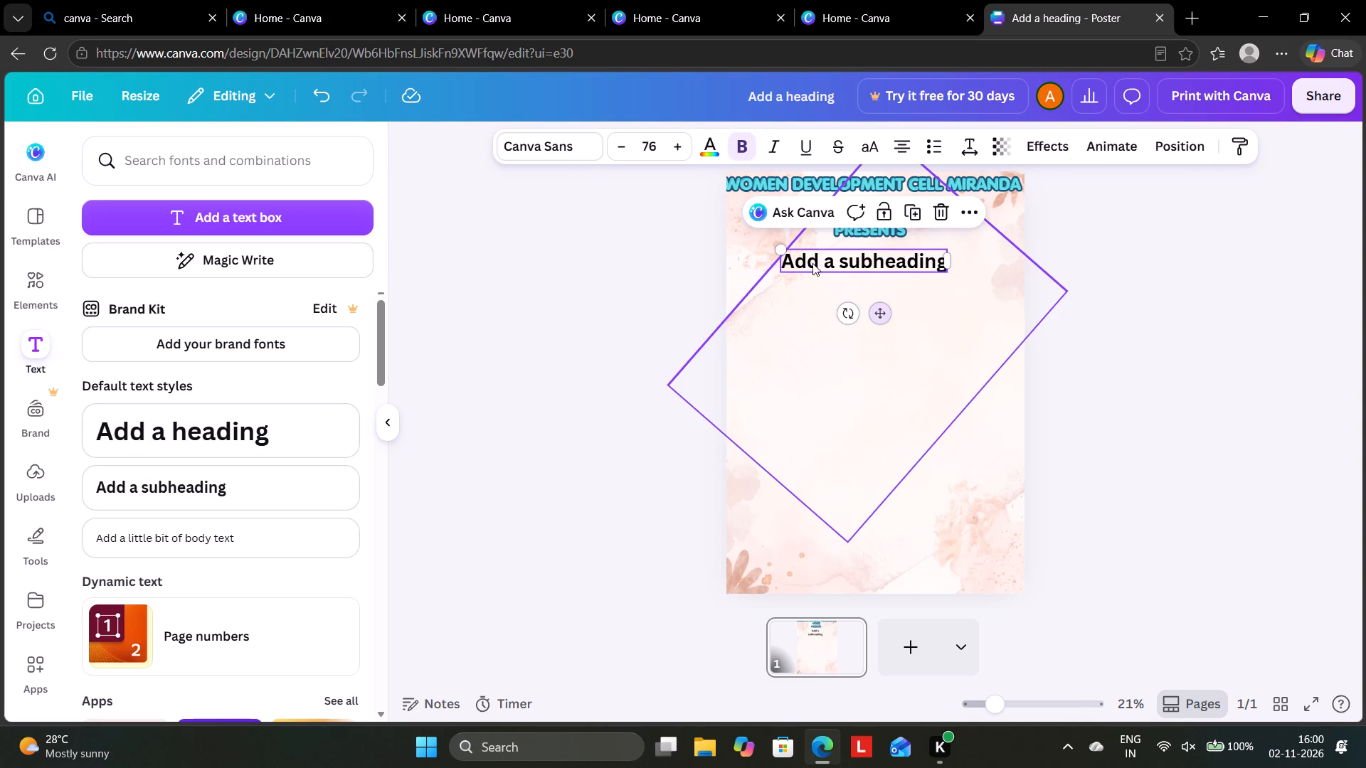
{"action": "left_click_drag", "start_coordinate": [891, 247], "coordinate": [898, 262]}
{"action": "left_click_drag", "start_coordinate": [884, 332], "coordinate": [878, 320]}
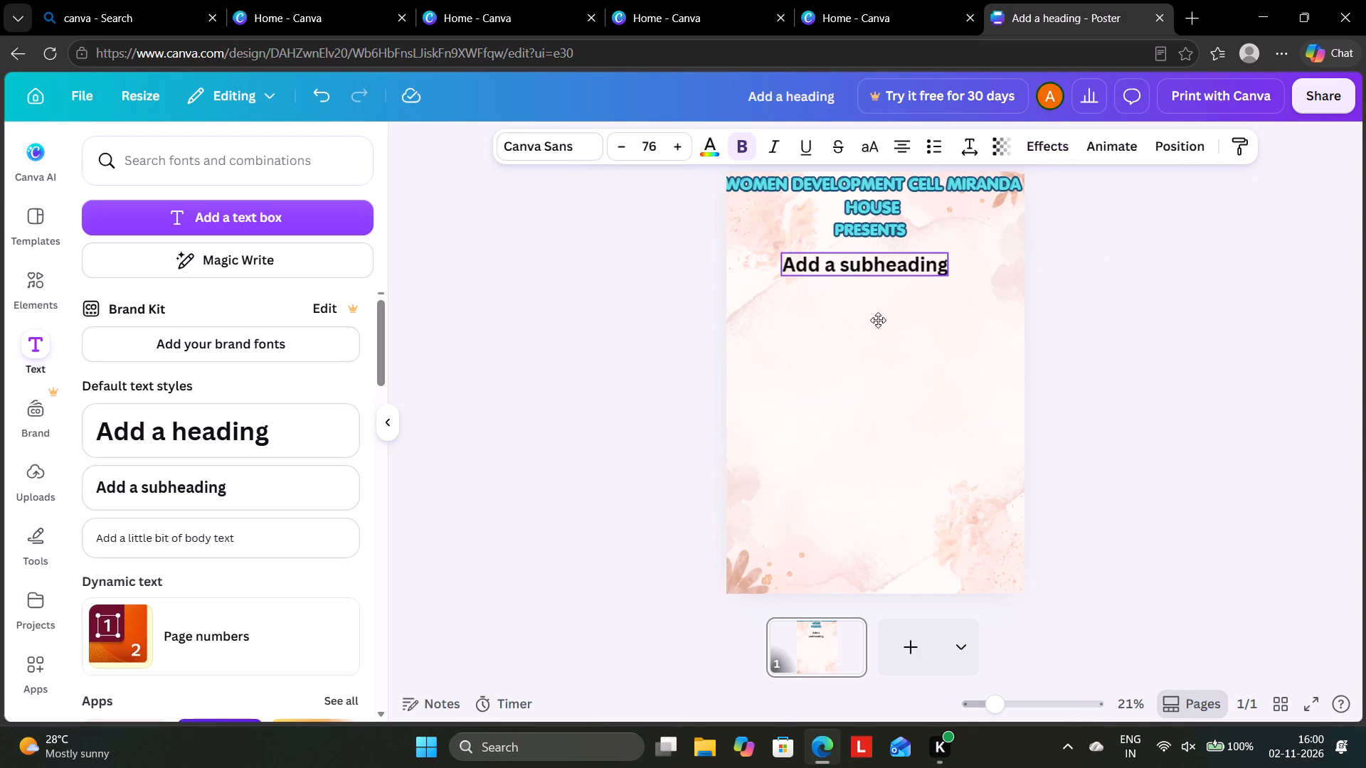
{"action": "left_click_drag", "start_coordinate": [878, 320], "coordinate": [886, 316]}
Replace the placeholder subheading text with "Abivyakti".
{"action": "left_click", "coordinate": [872, 262]}
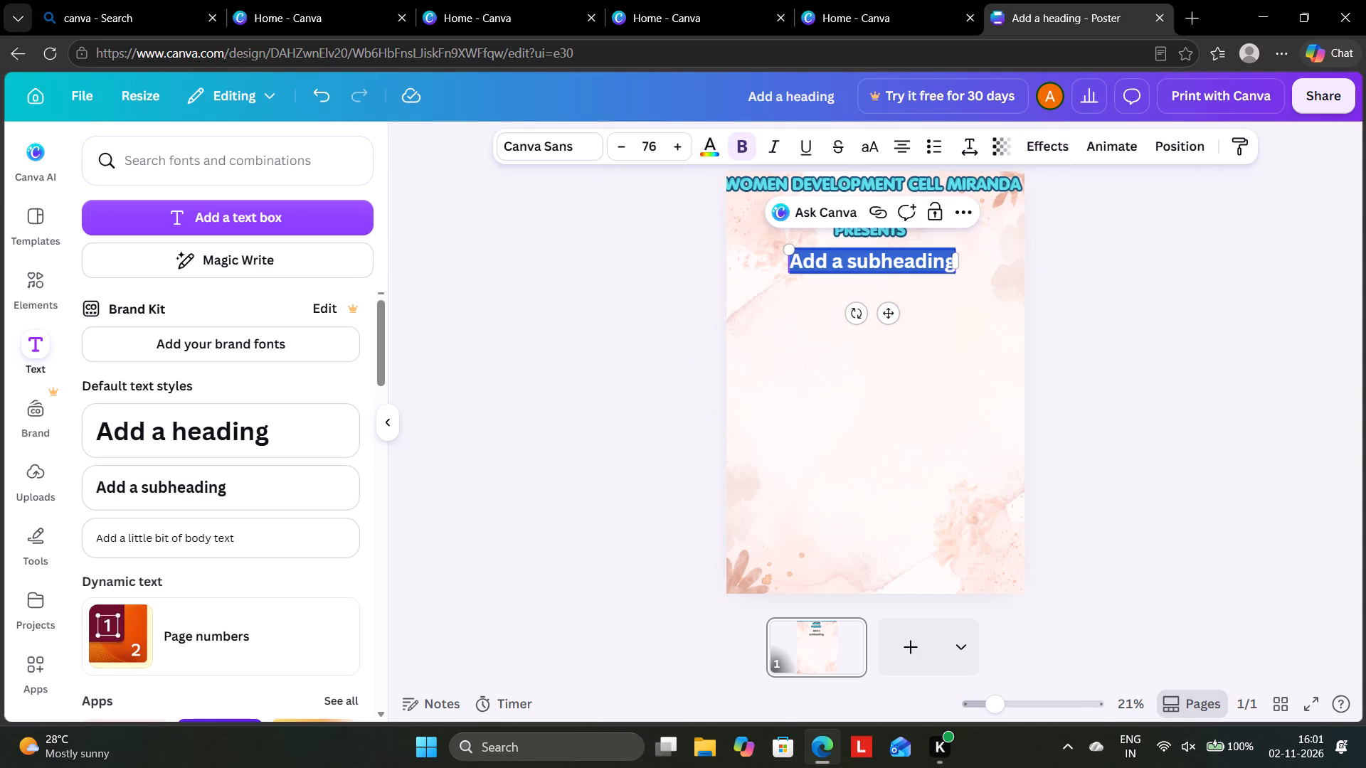
{"action": "key", "text": "BackSpace"}
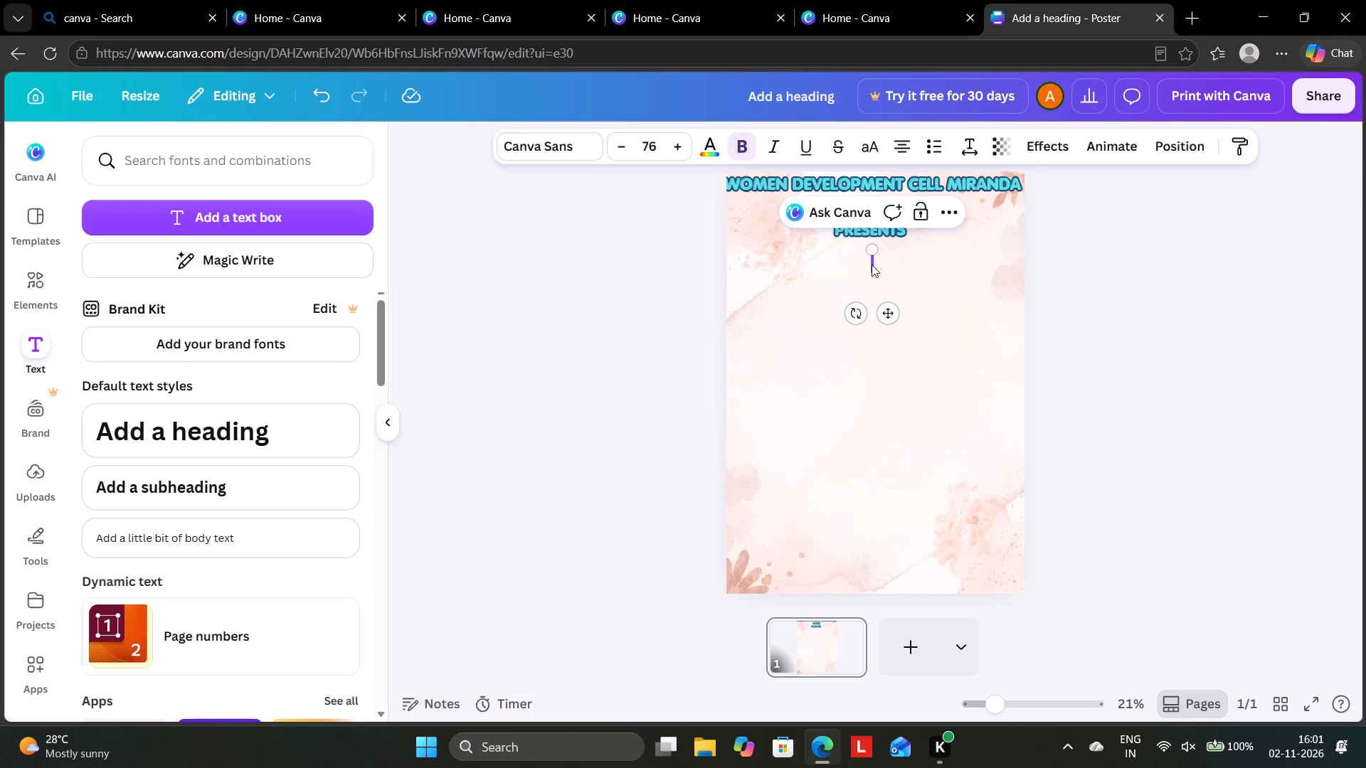
{"action": "type", "text": "aB"}
{"action": "key", "text": "BackSpace"}
{"action": "key", "text": "BackSpace"}
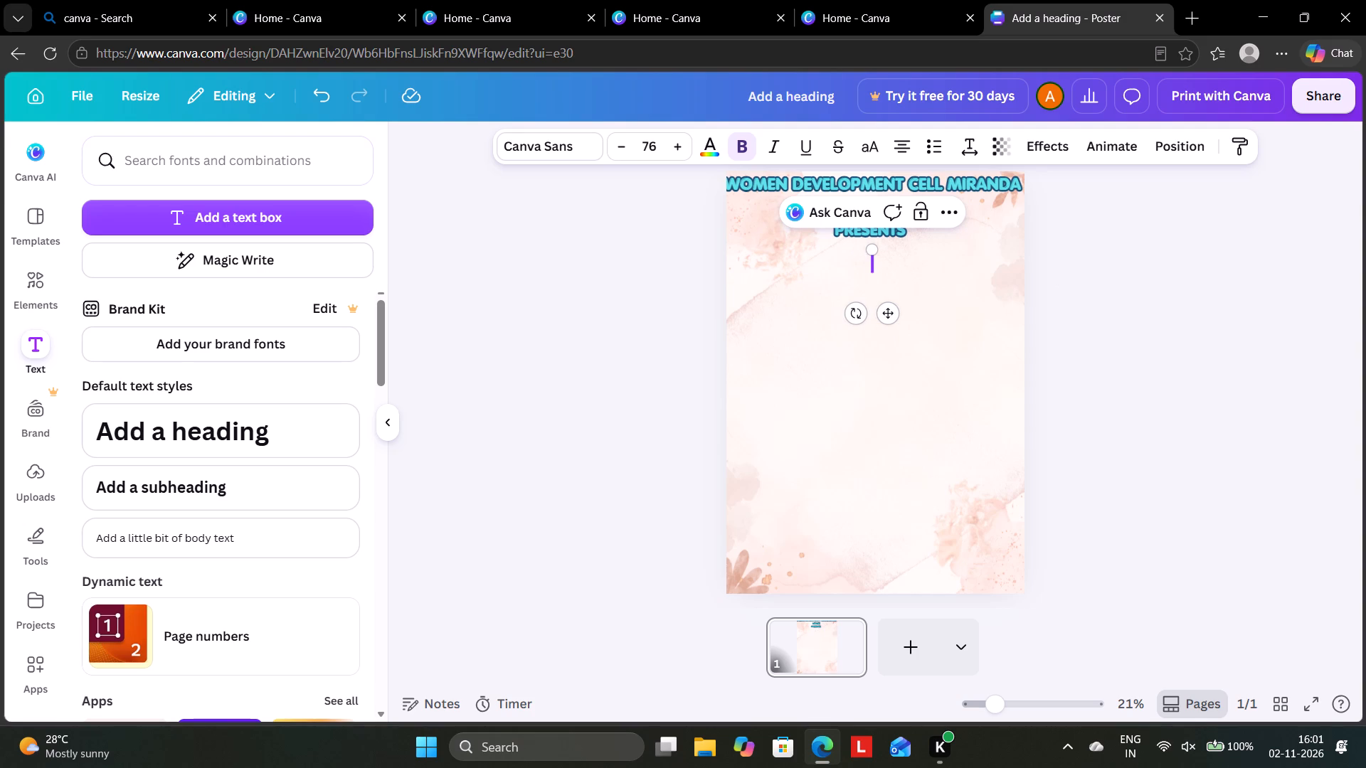
{"action": "type", "text": "AB"}
{"action": "key", "text": "BackSpace"}
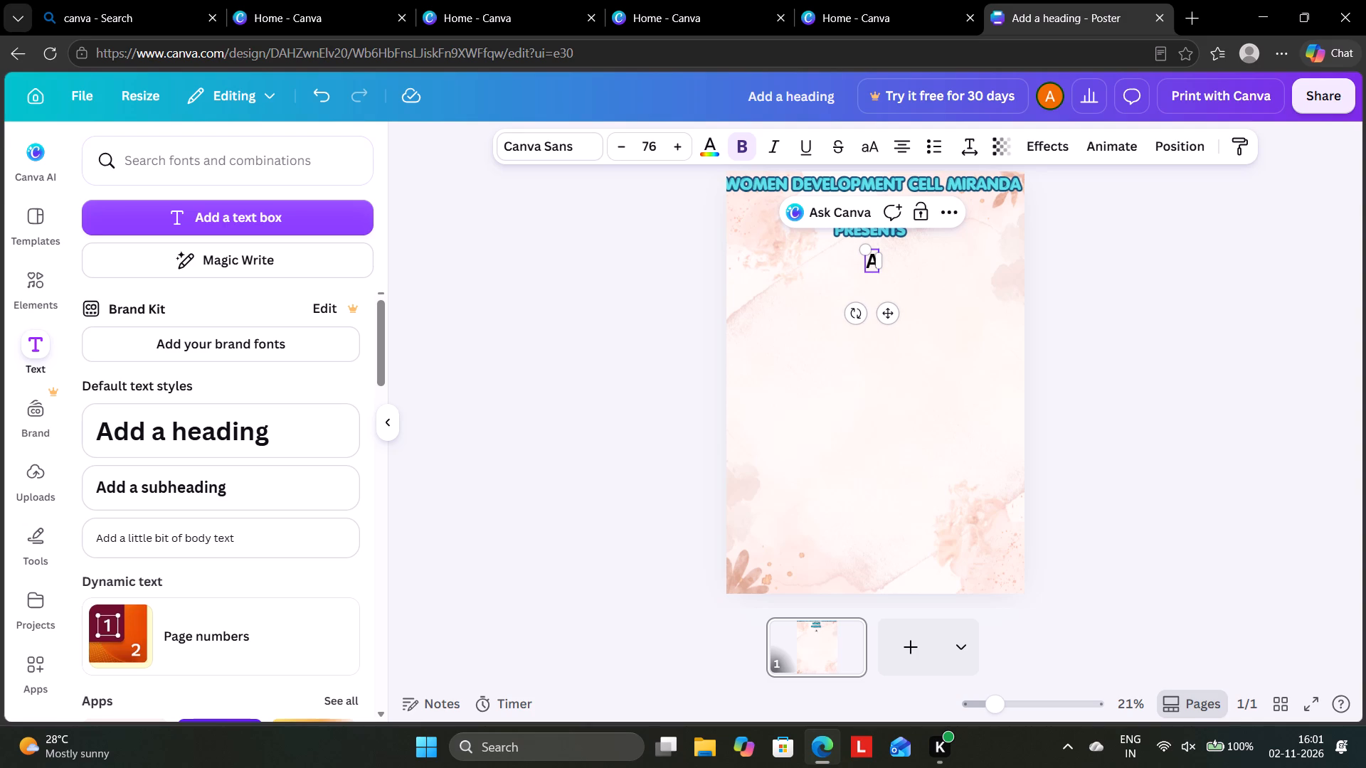
{"action": "key", "text": "b"}
{"action": "key", "text": "i"}
{"action": "key", "text": "v"}
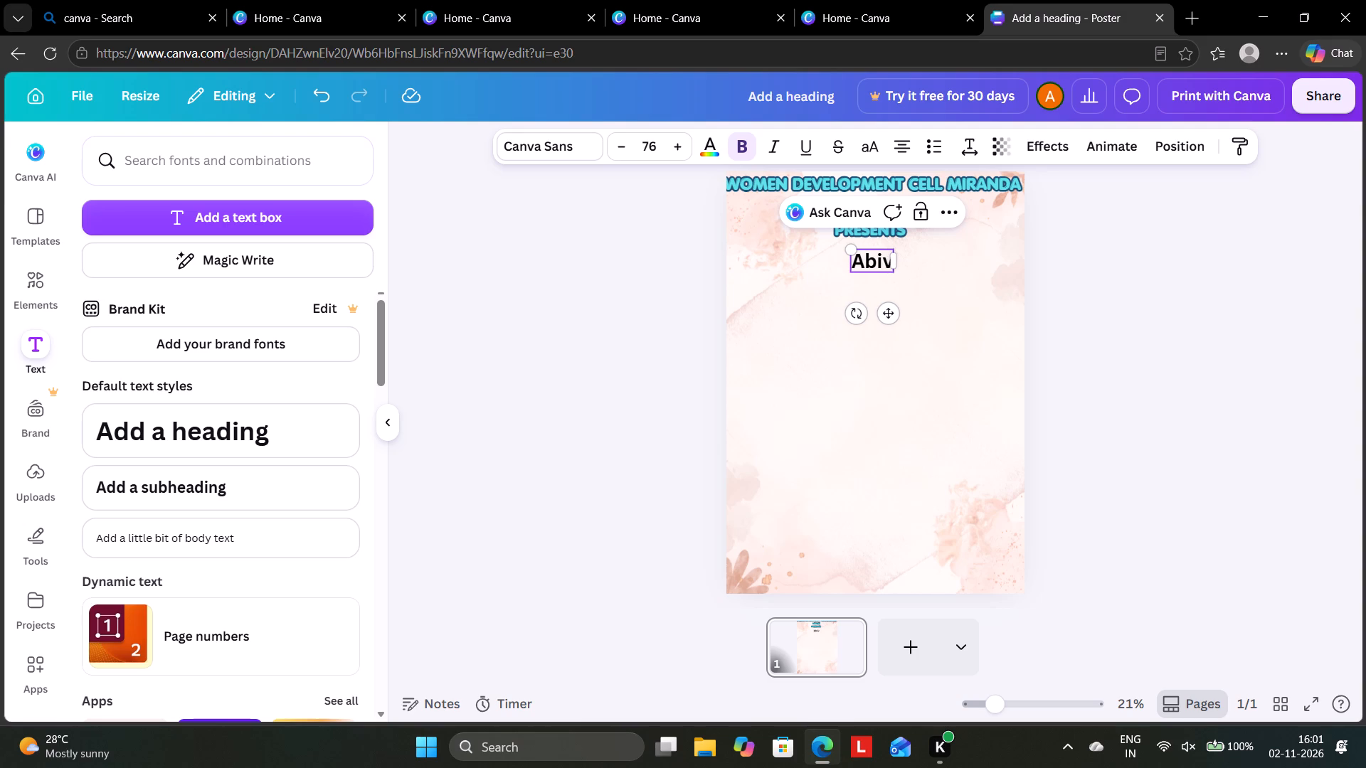
{"action": "type", "text": "ya"}
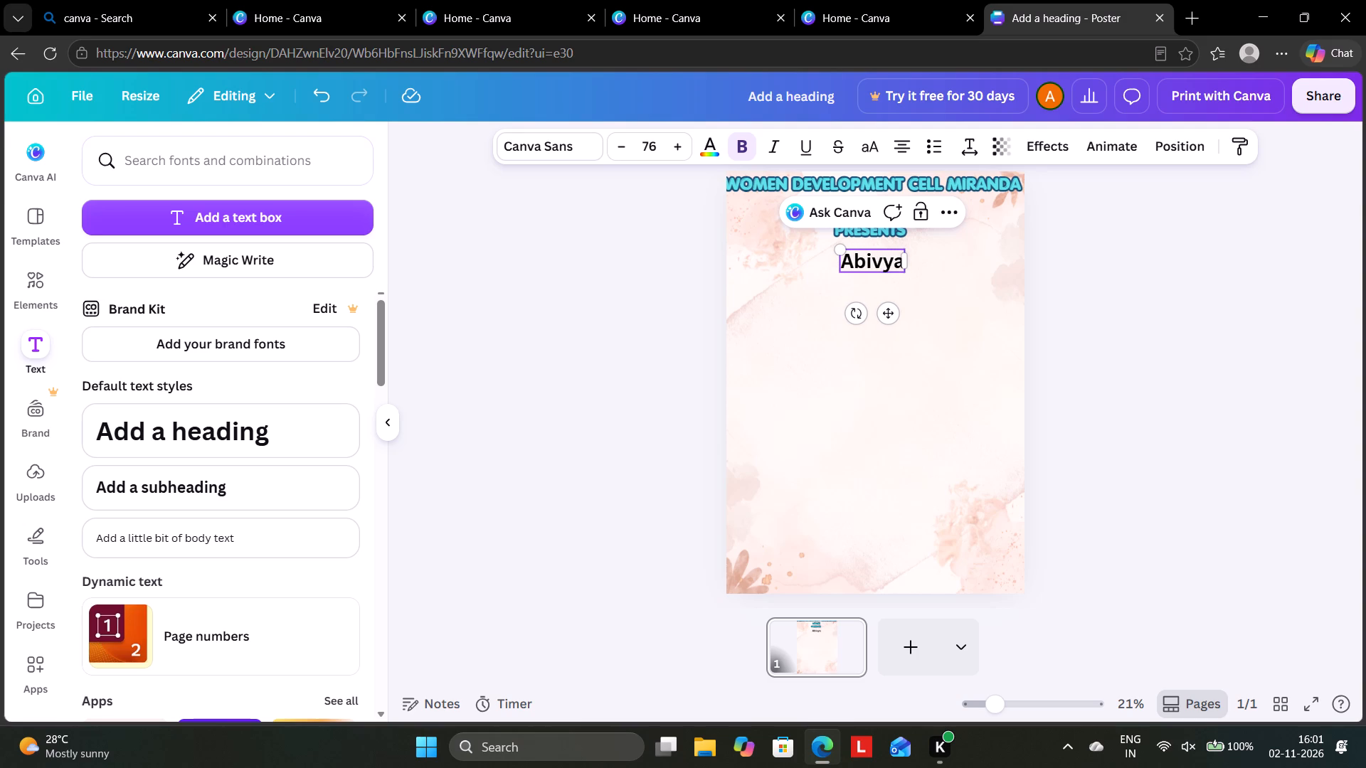
{"action": "type", "text": "kti"}
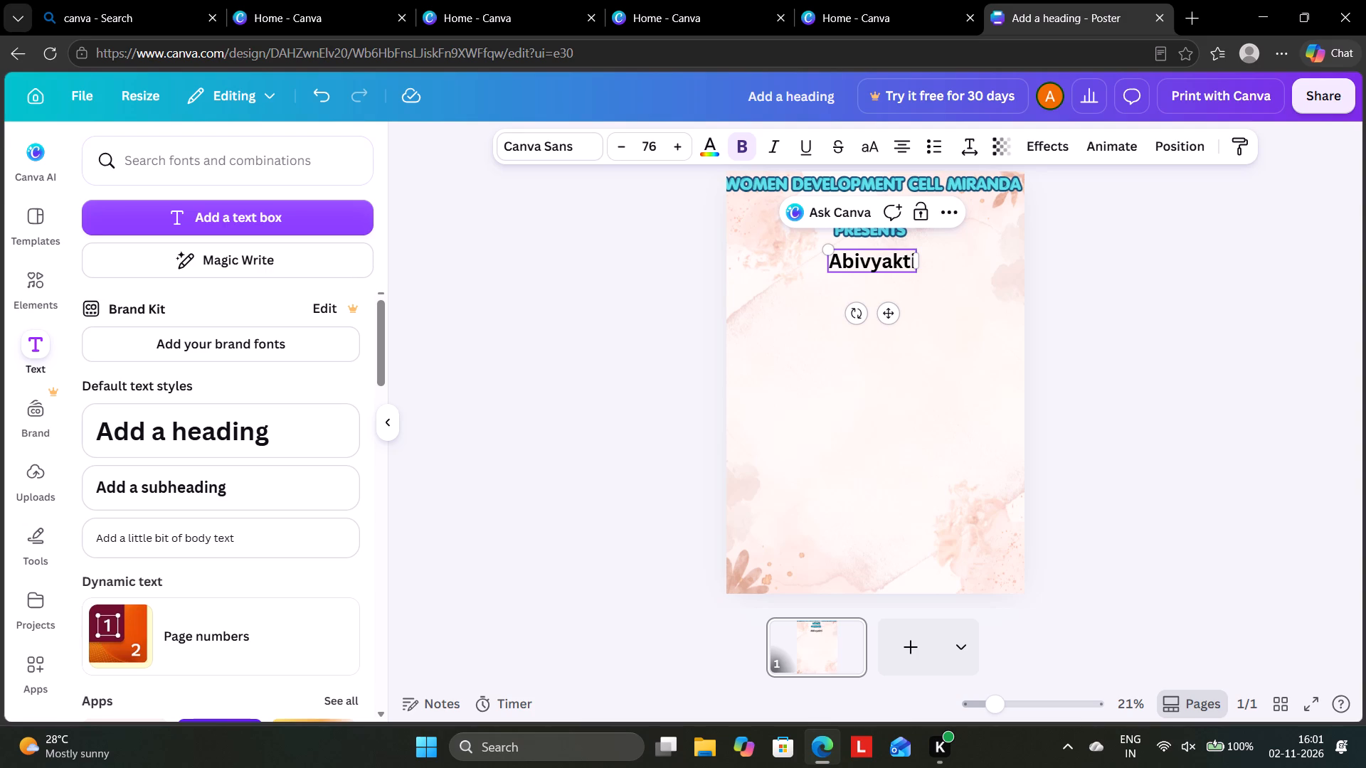
Correct the subheading's spelling to "Abhivyakti".
{"action": "key", "text": "BackSpace"}
{"action": "key", "text": "BackSpace"}
{"action": "key", "text": "BackSpace"}
{"action": "key", "text": "BackSpace"}
{"action": "key", "text": "BackSpace"}
{"action": "key", "text": "BackSpace"}
{"action": "key", "text": "BackSpace"}
{"action": "key", "text": "BackSpace"}
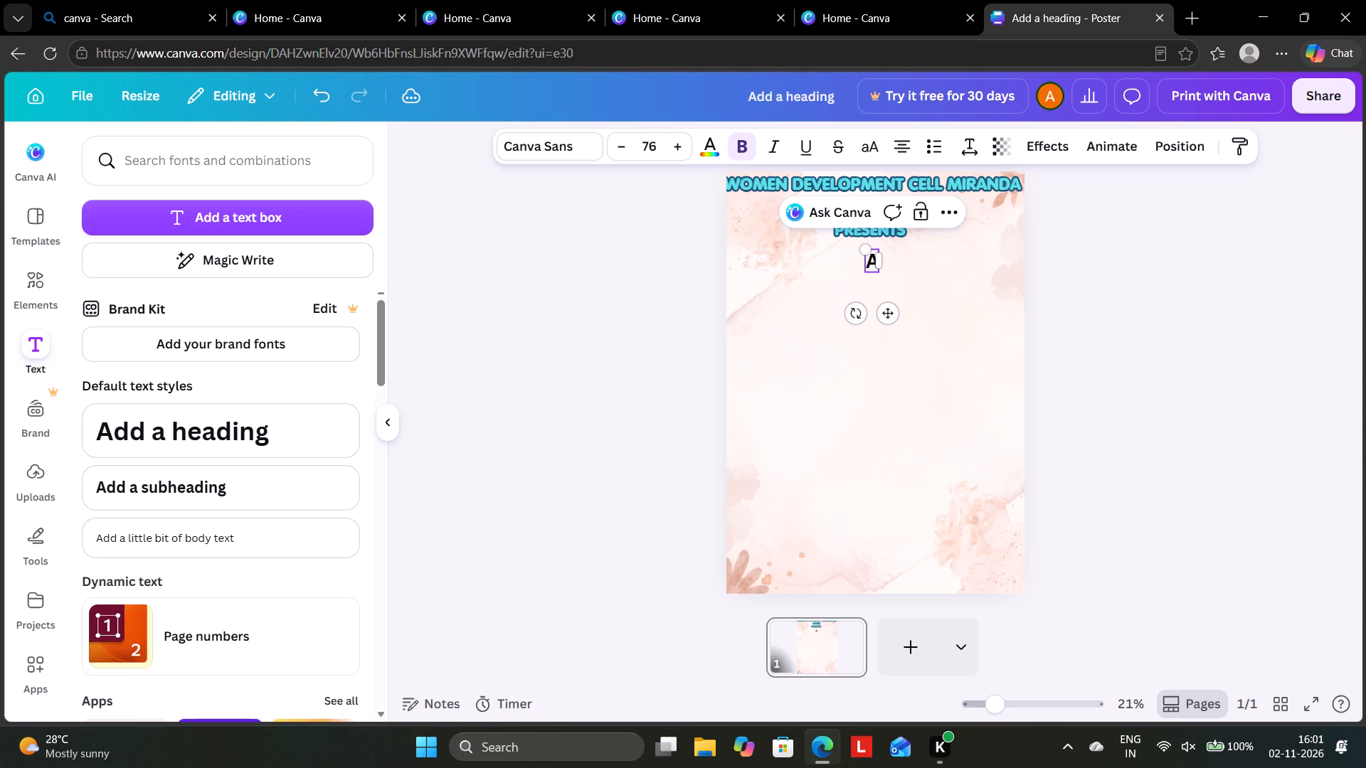
{"action": "type", "text": "bhu"}
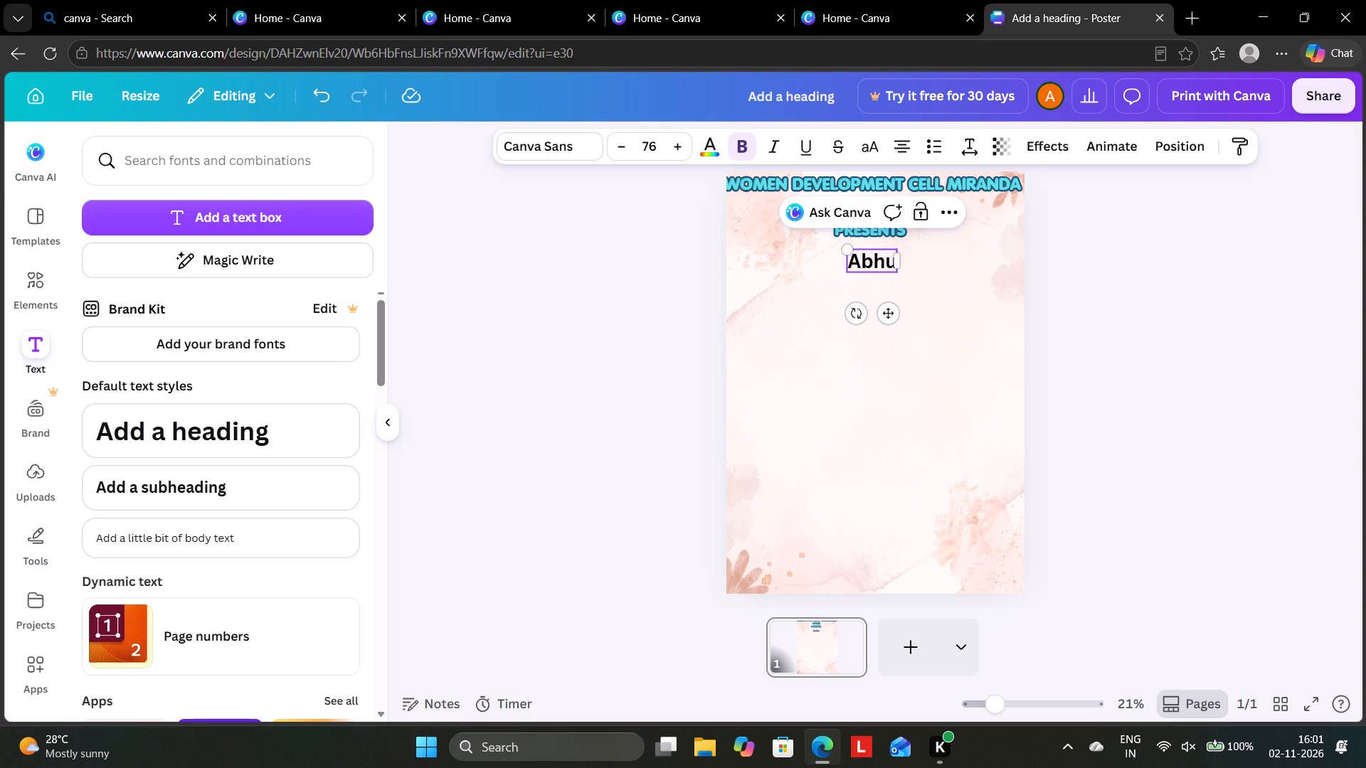
{"action": "key", "text": "BackSpace"}
{"action": "key", "text": "i"}
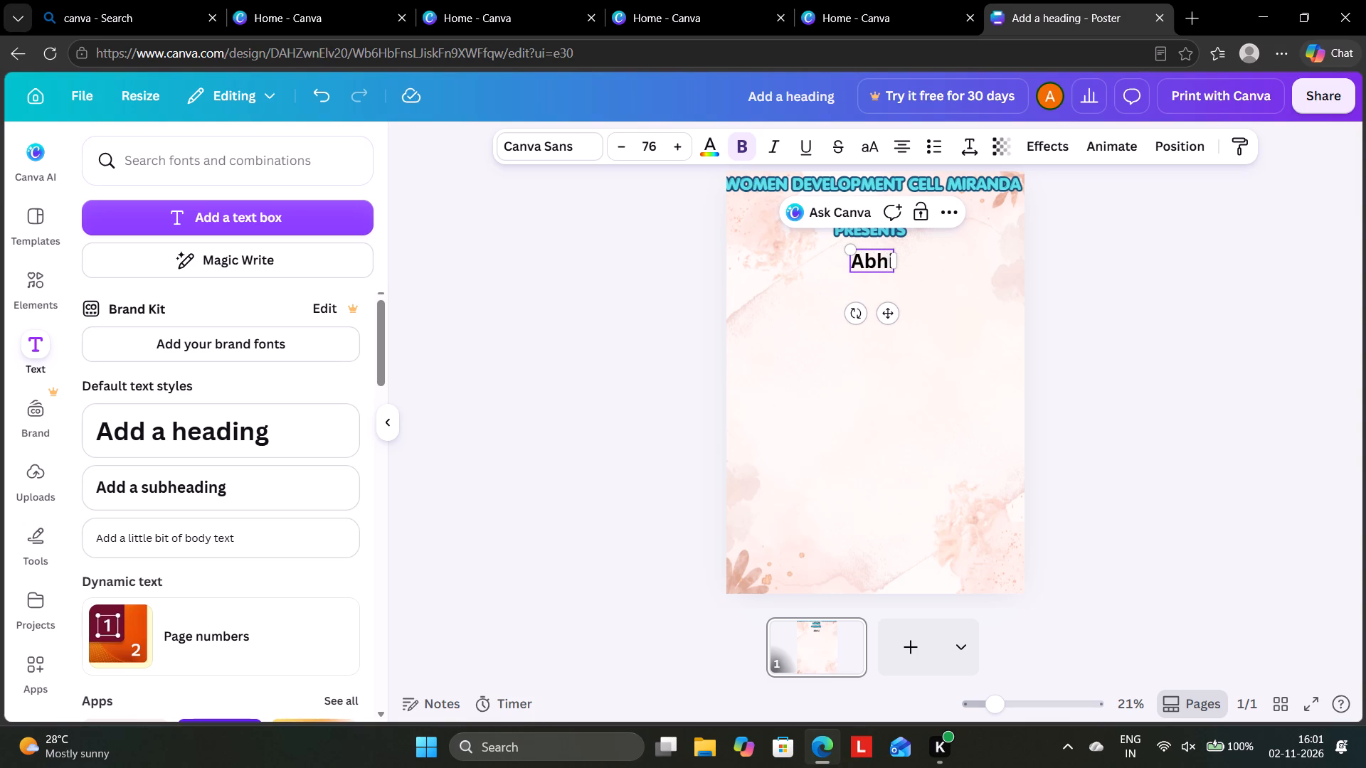
{"action": "key", "text": "v"}
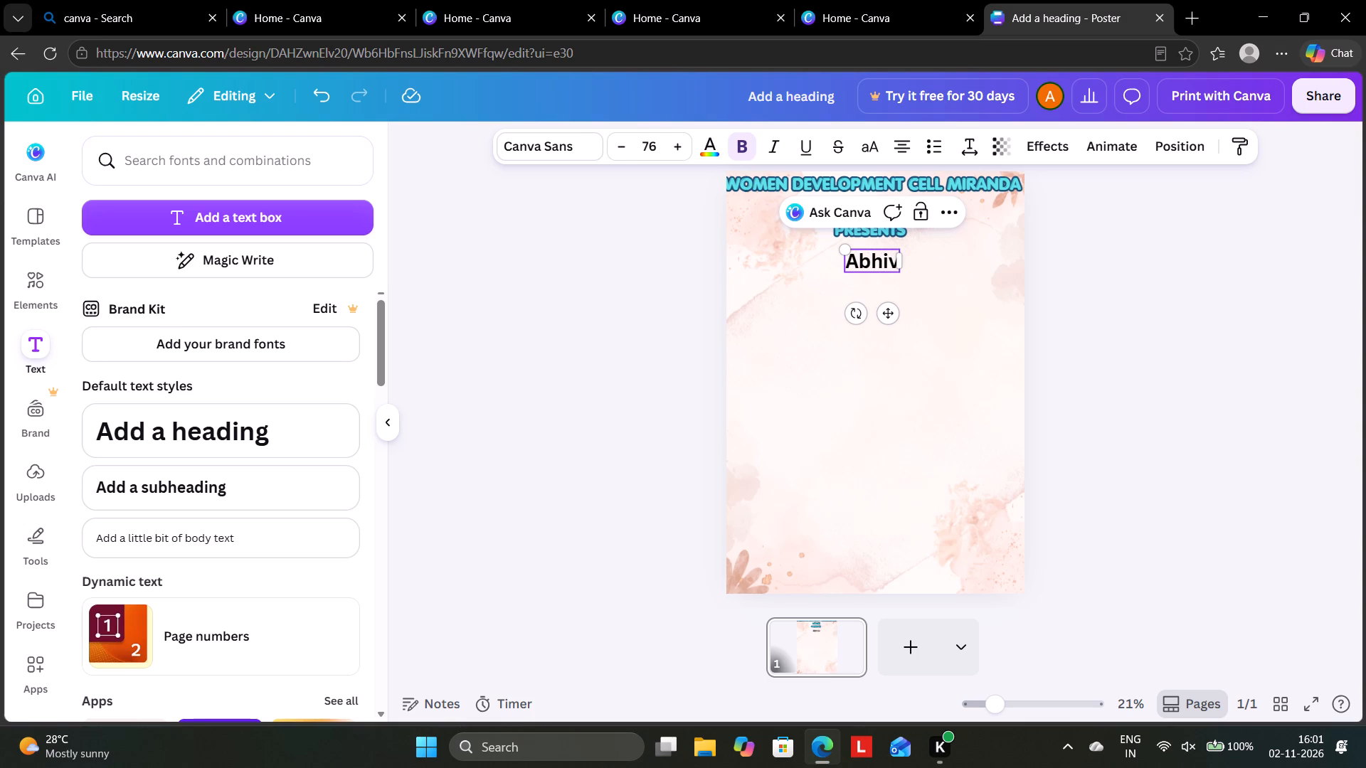
{"action": "type", "text": "ya"}
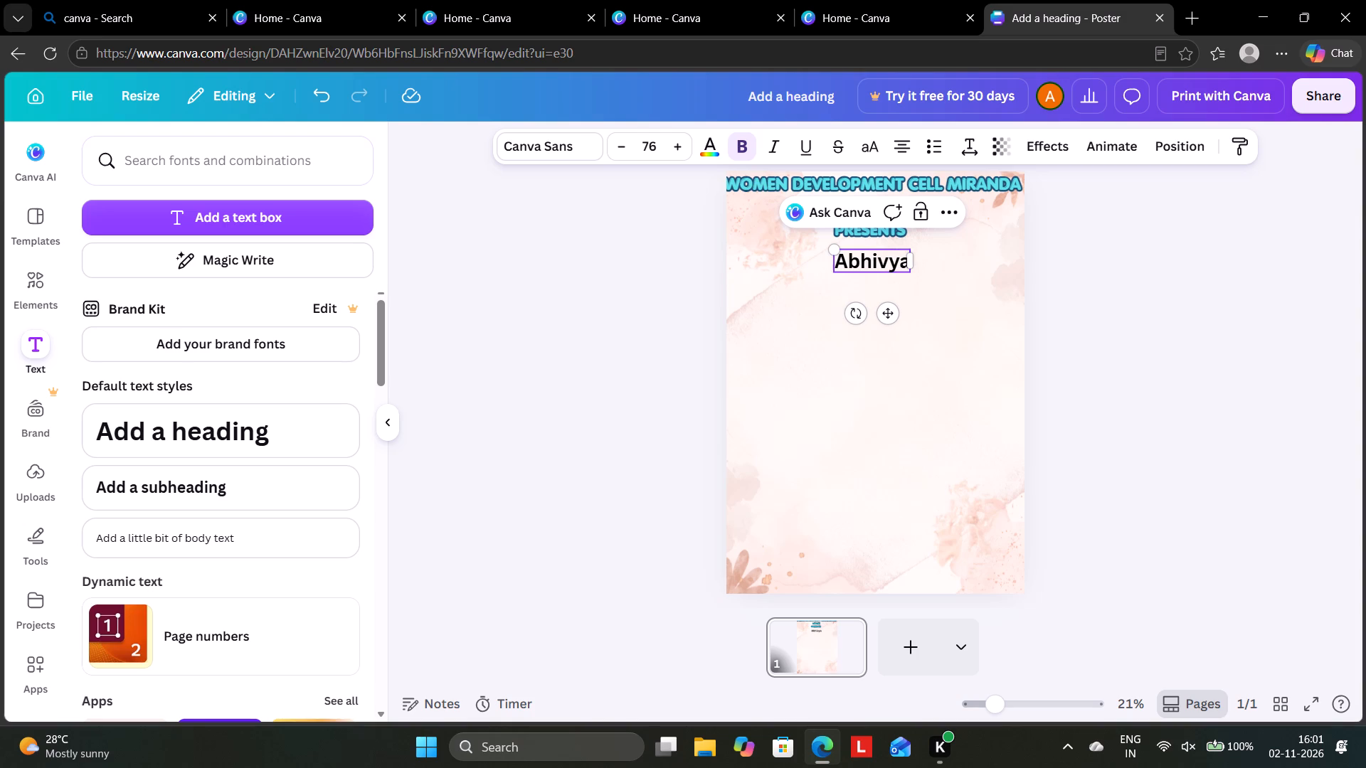
{"action": "type", "text": "kti"}
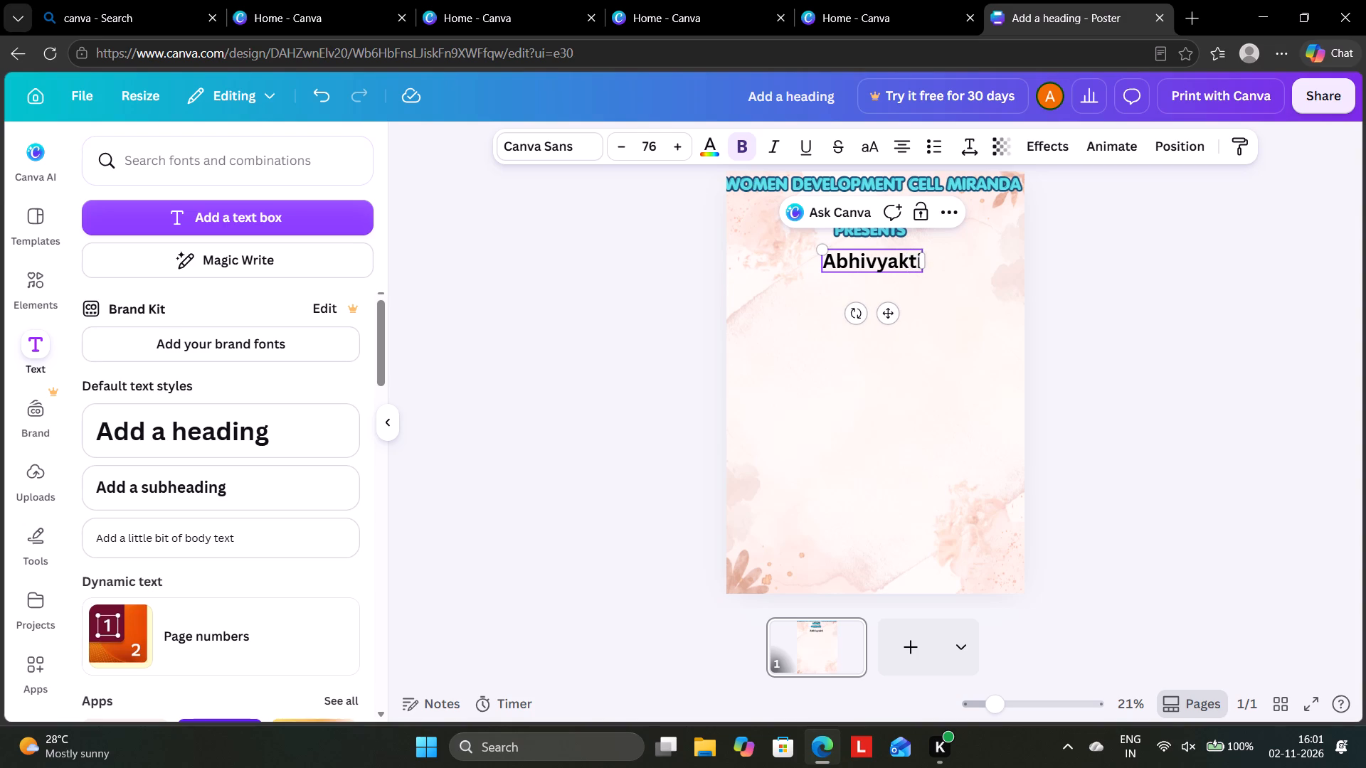
Add a second line reading "A PHOTOGRAPY COMPETITION" below "Abhivyakti" in the subheading text box.
{"action": "key", "text": "Return"}
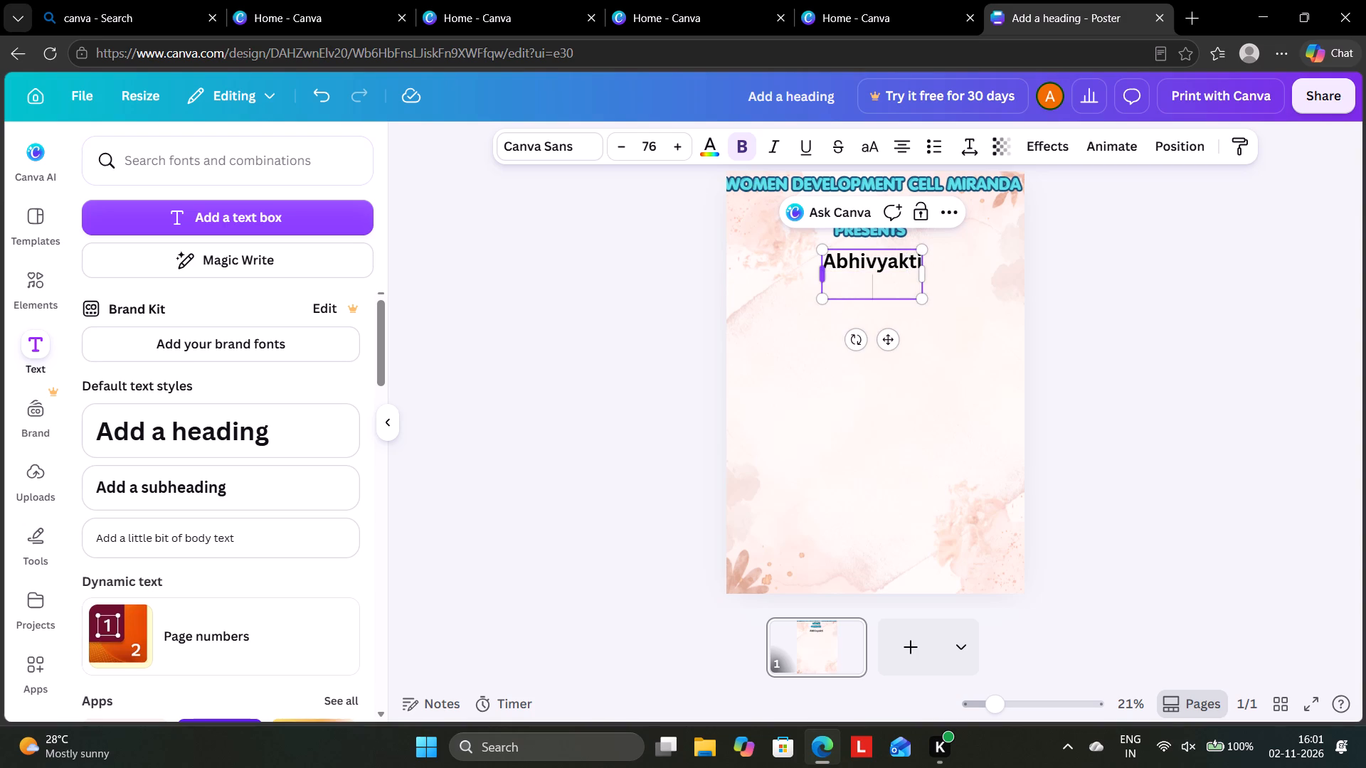
{"action": "key", "text": "shift+a"}
{"action": "key", "text": "space"}
{"action": "type", "text": "PHO"}
{"action": "key", "text": "shift+t"}
{"action": "key", "text": "shift+o"}
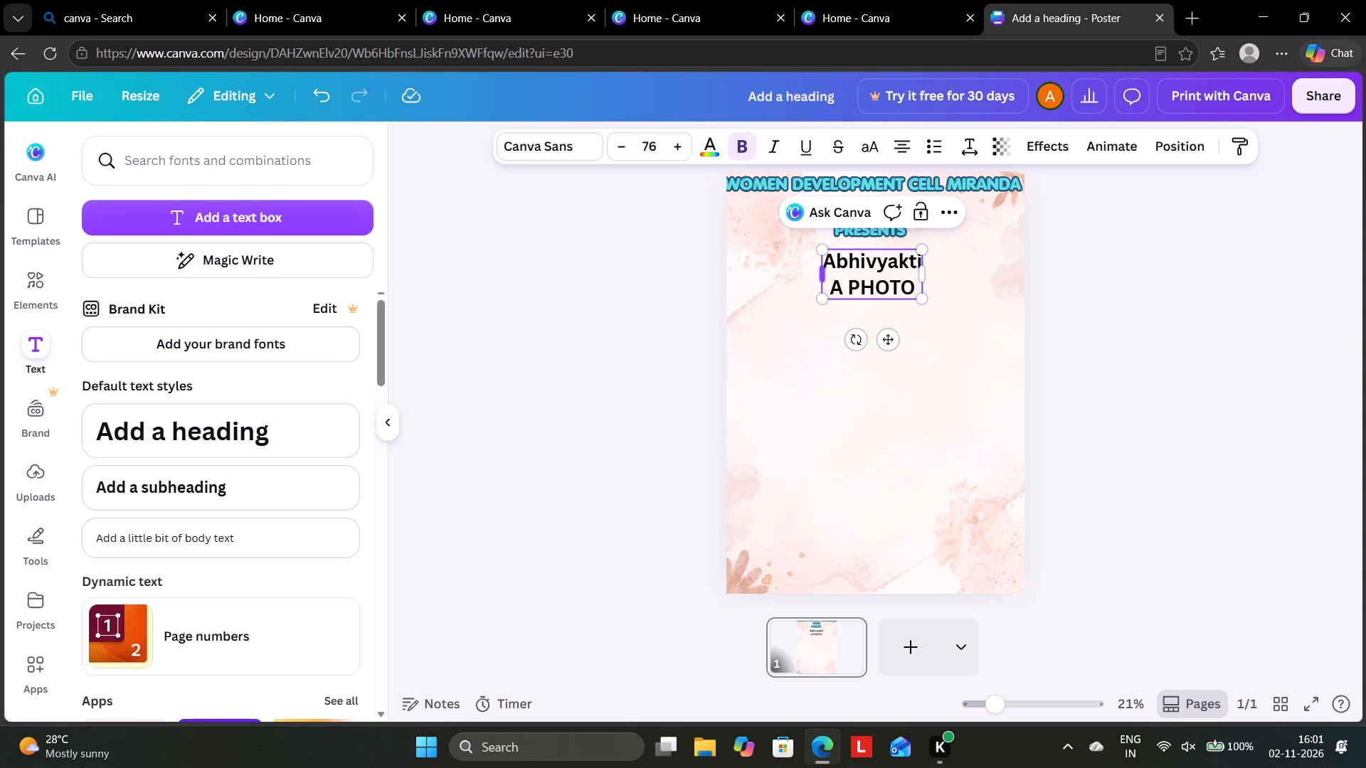
{"action": "type", "text": "GRA"}
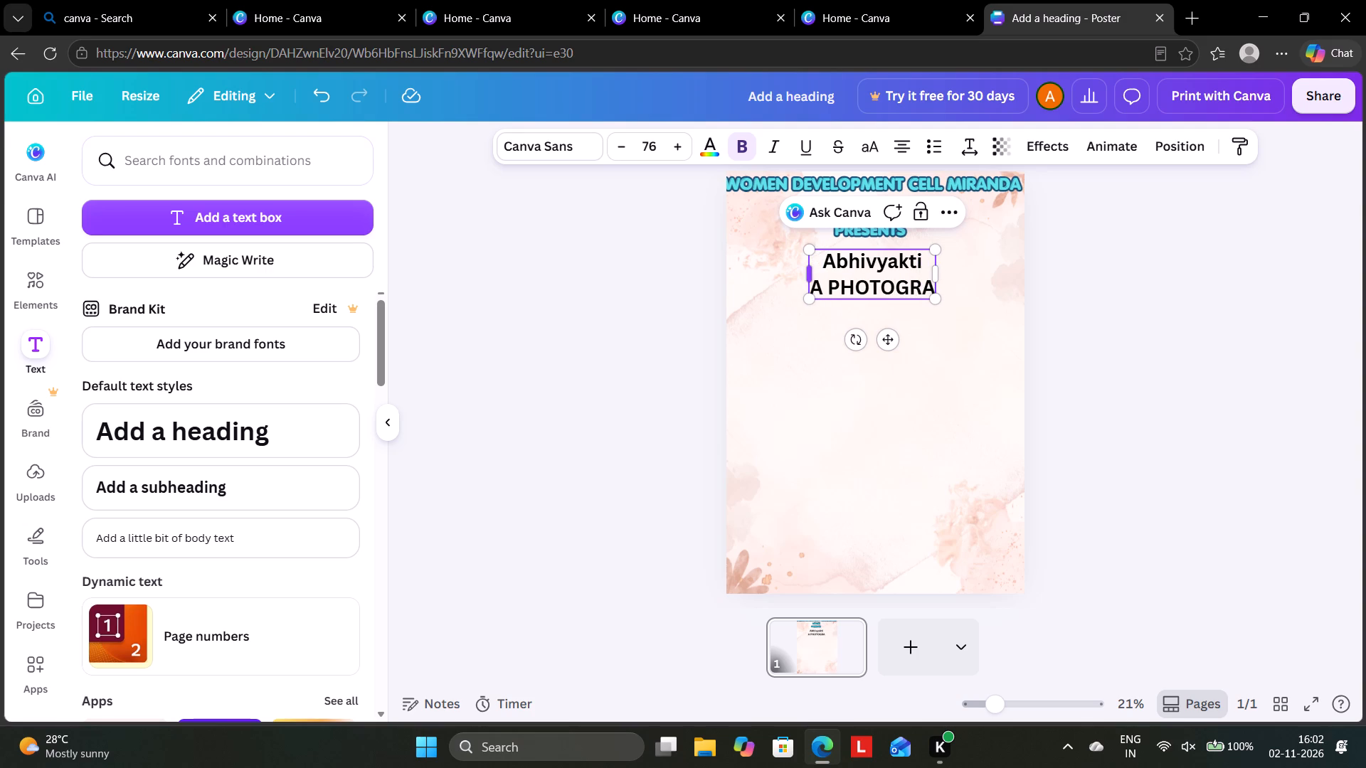
{"action": "key", "text": "shift+p"}
{"action": "key", "text": "shift+y"}
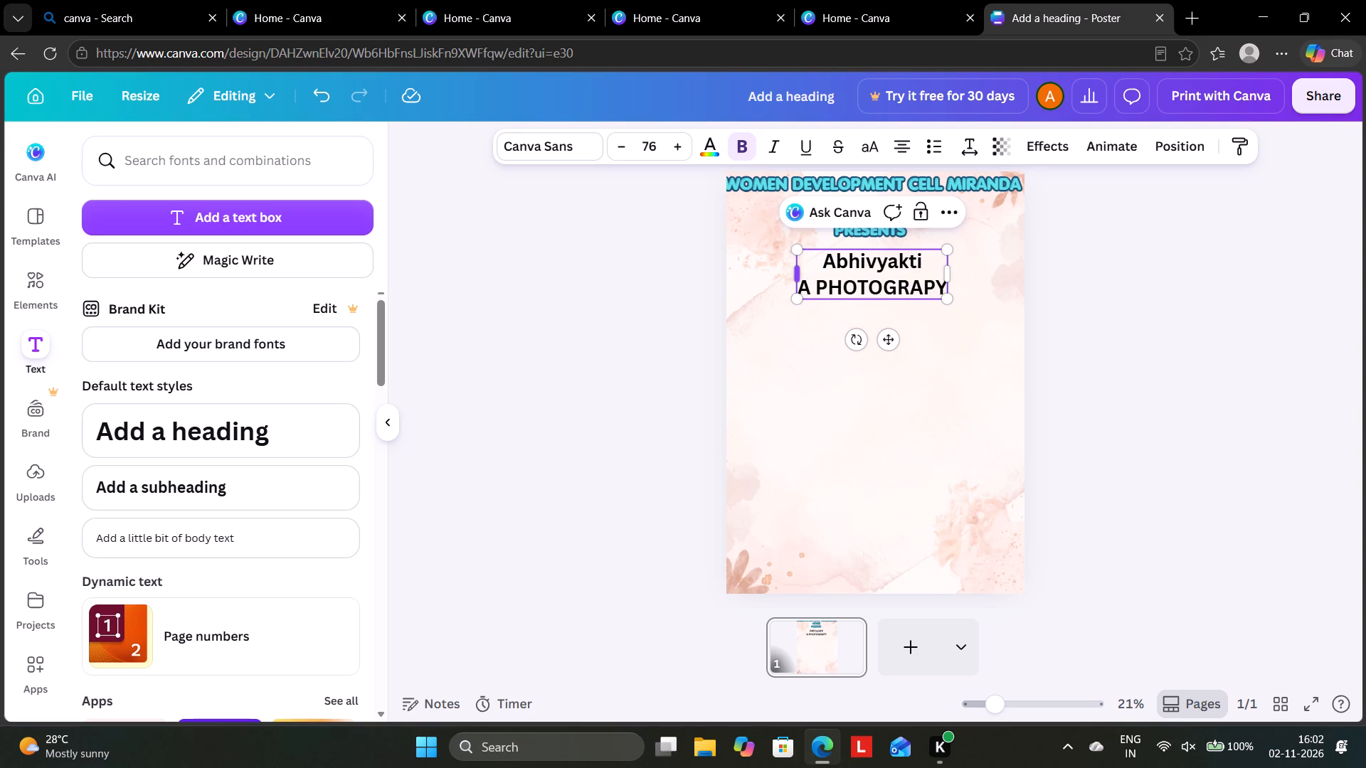
{"action": "key", "text": "shift+space"}
{"action": "key", "text": "shift+c"}
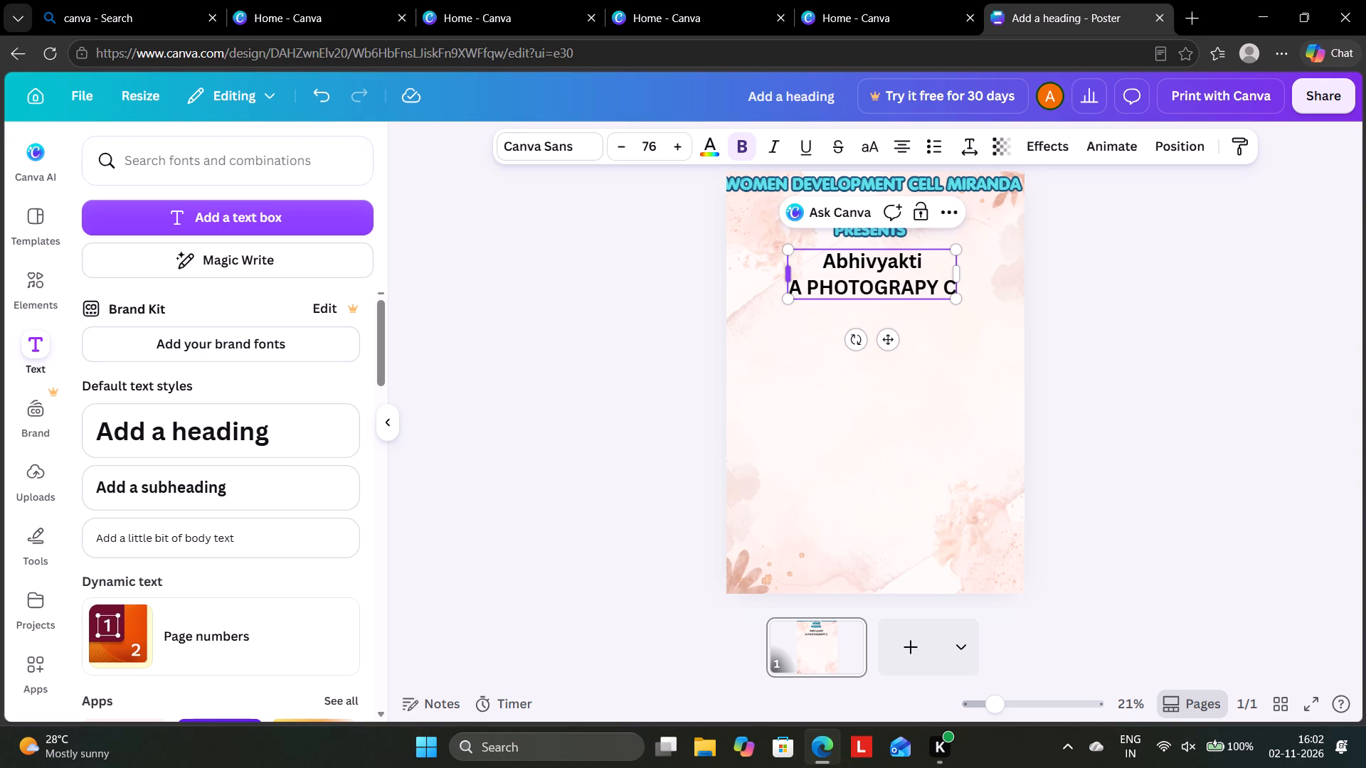
{"action": "key", "text": "shift+i"}
{"action": "key", "text": "shift+BackSpace"}
{"action": "type", "text": "OM"}
{"action": "type", "text": "PI"}
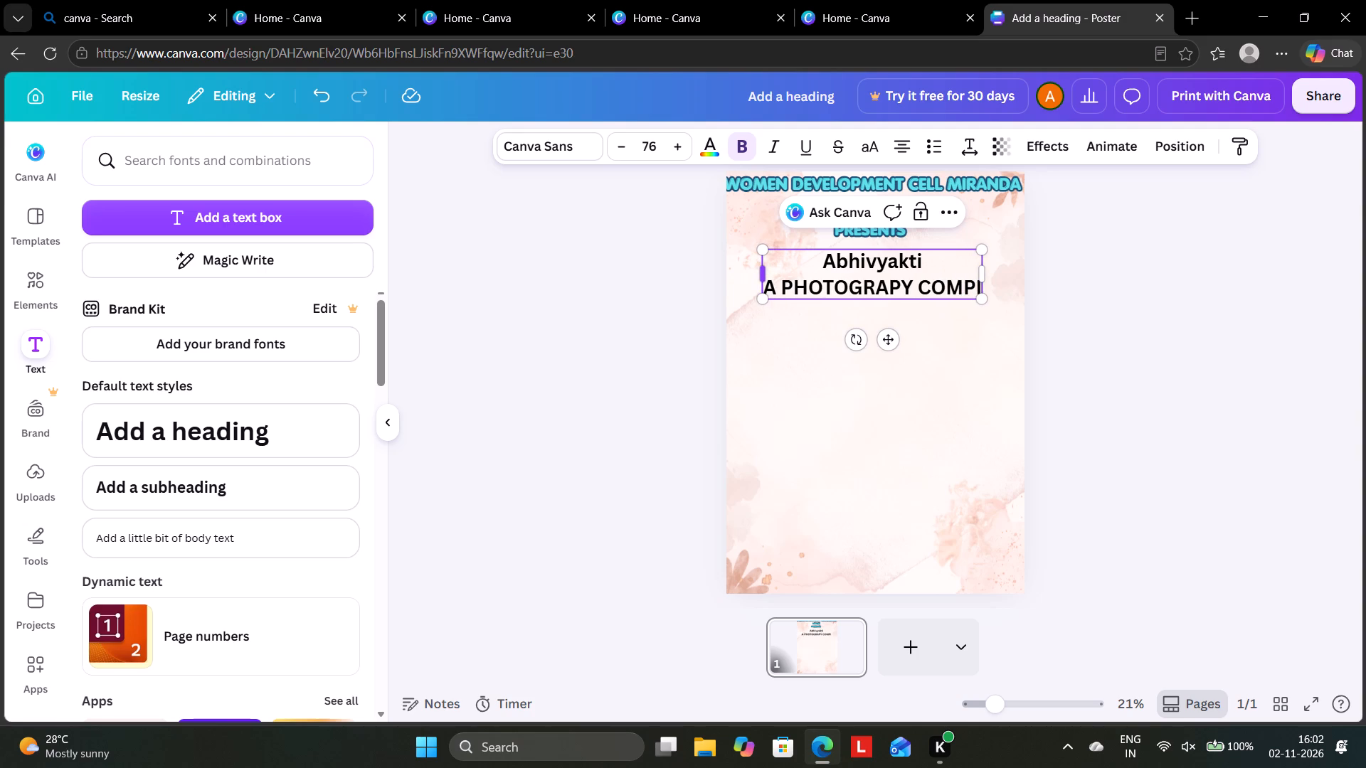
{"action": "type", "text": "TI"}
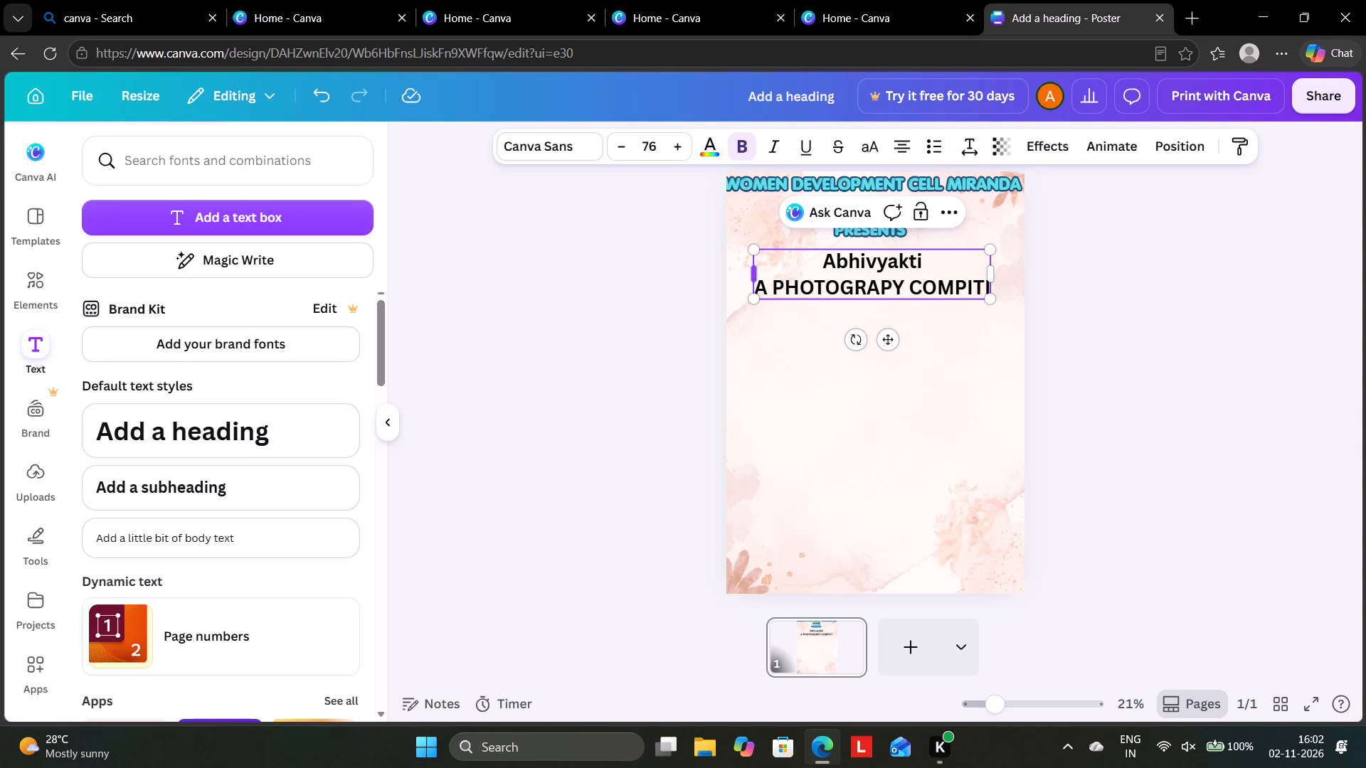
{"action": "key", "text": "shift+BackSpace"}
{"action": "key", "text": "shift+BackSpace"}
{"action": "key", "text": "shift+BackSpace"}
{"action": "type", "text": "ETITION"}
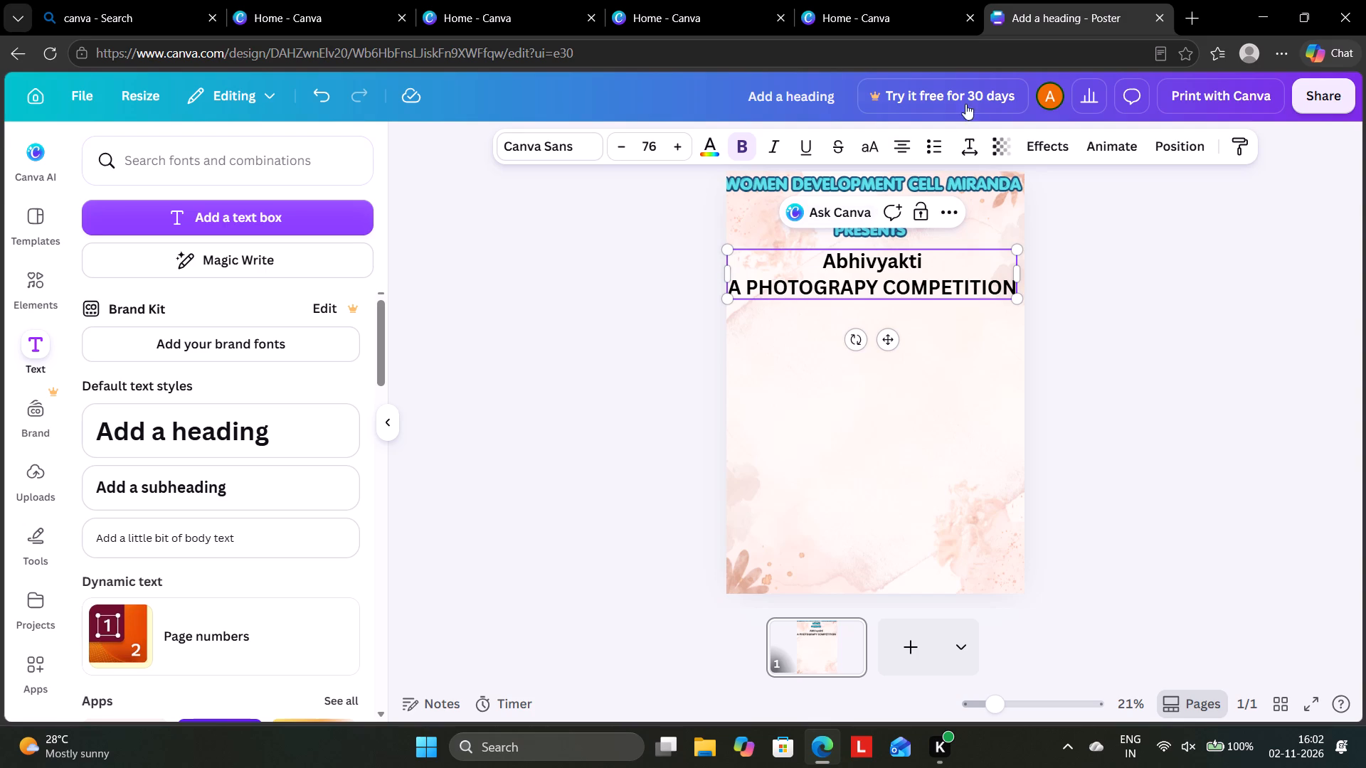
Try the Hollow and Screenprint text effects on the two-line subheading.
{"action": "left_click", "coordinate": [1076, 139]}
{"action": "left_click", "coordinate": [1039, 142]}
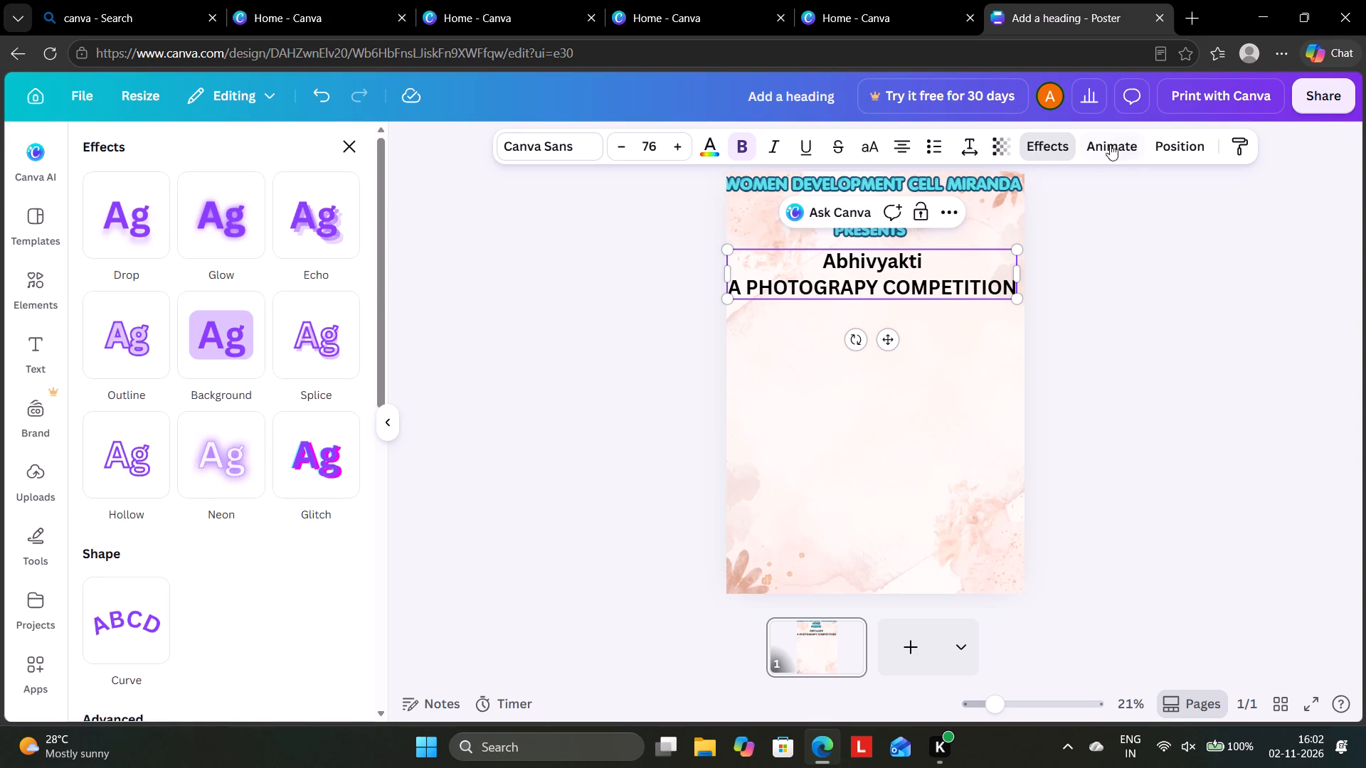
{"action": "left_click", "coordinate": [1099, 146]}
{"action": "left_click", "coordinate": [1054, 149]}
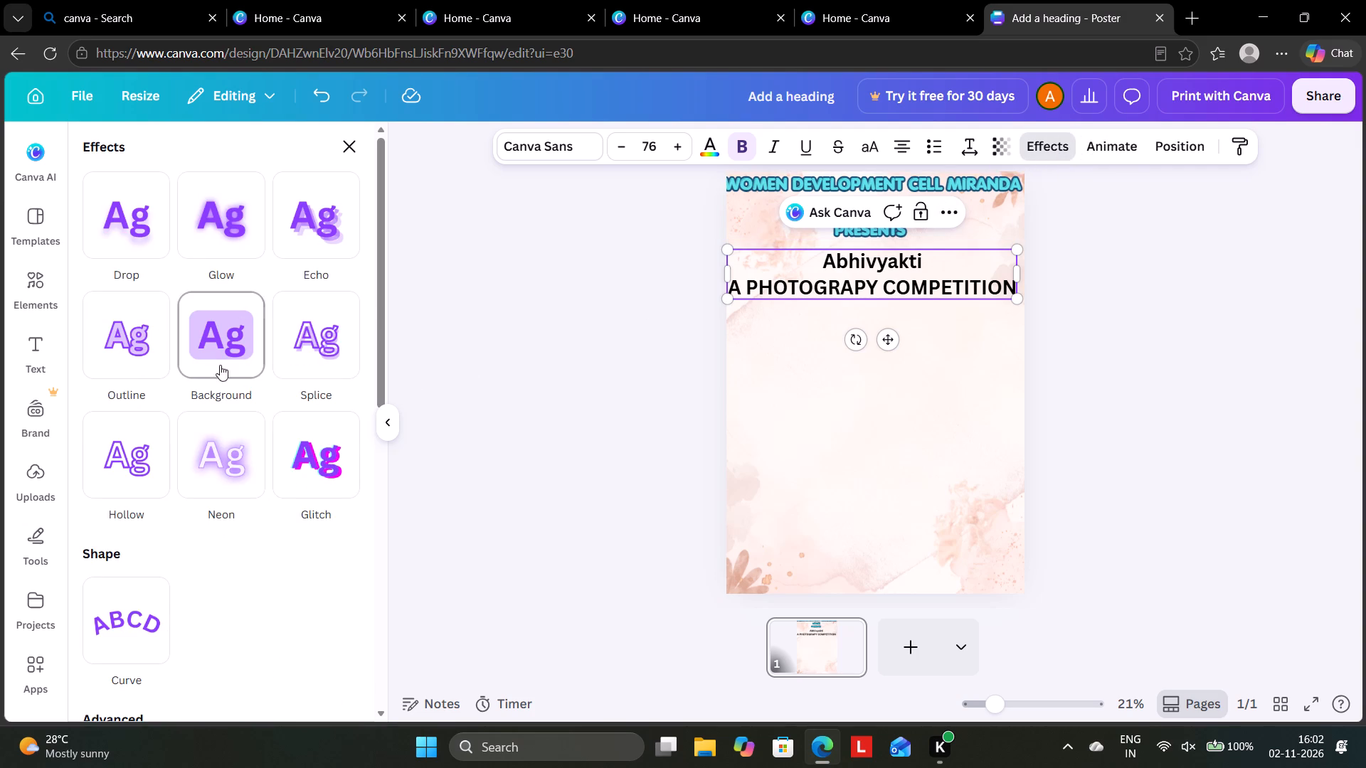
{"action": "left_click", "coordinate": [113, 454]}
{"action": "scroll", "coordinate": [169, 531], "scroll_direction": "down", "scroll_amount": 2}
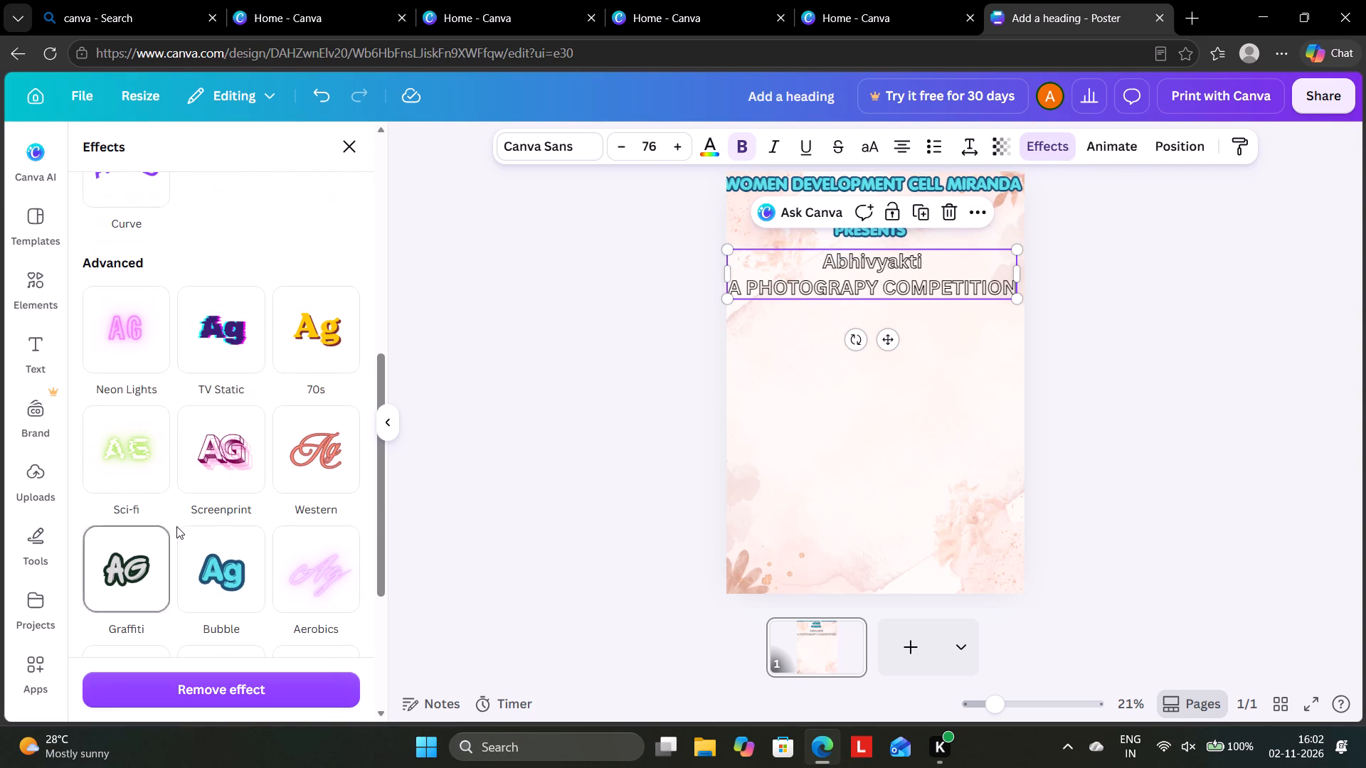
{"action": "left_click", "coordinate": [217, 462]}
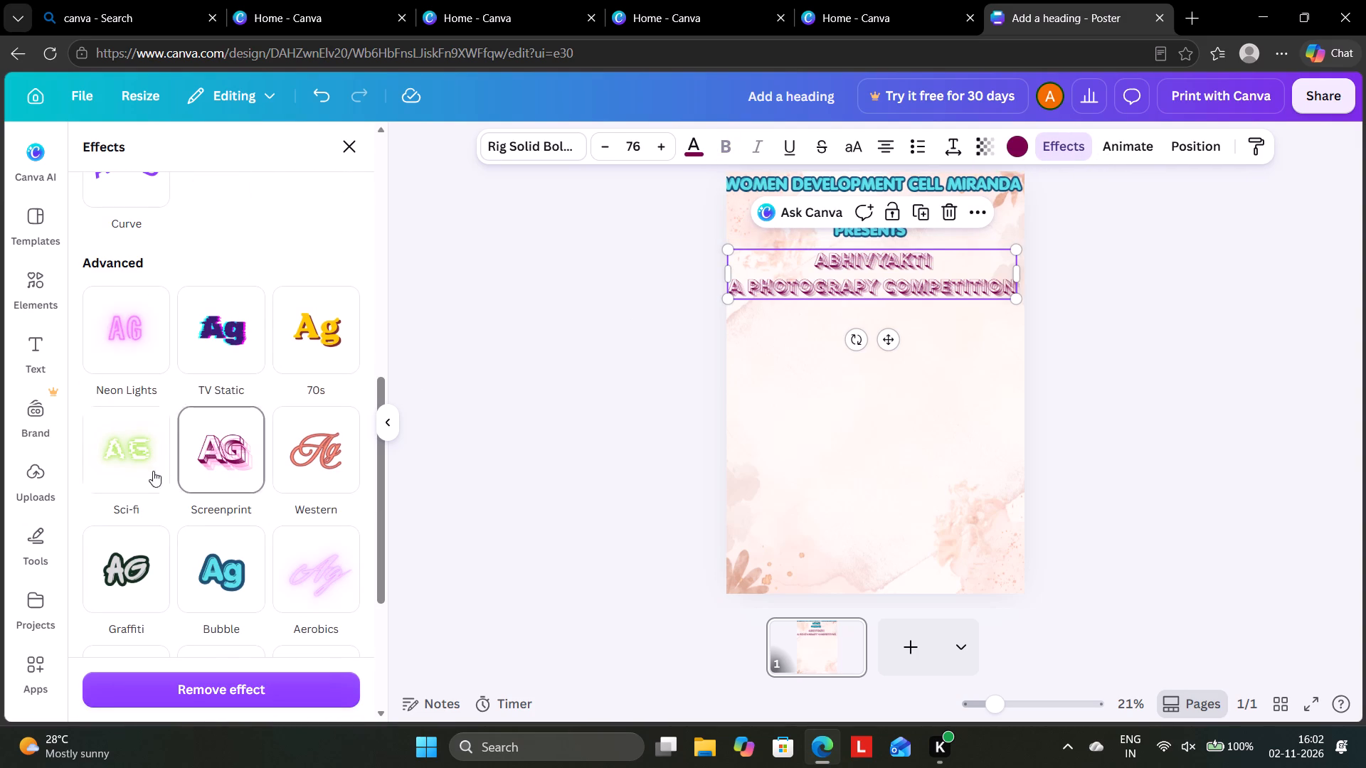
Apply the Pixel text effect to the two-line subheading.
{"action": "scroll", "coordinate": [193, 561], "scroll_direction": "down", "scroll_amount": 1}
{"action": "left_click", "coordinate": [287, 416]}
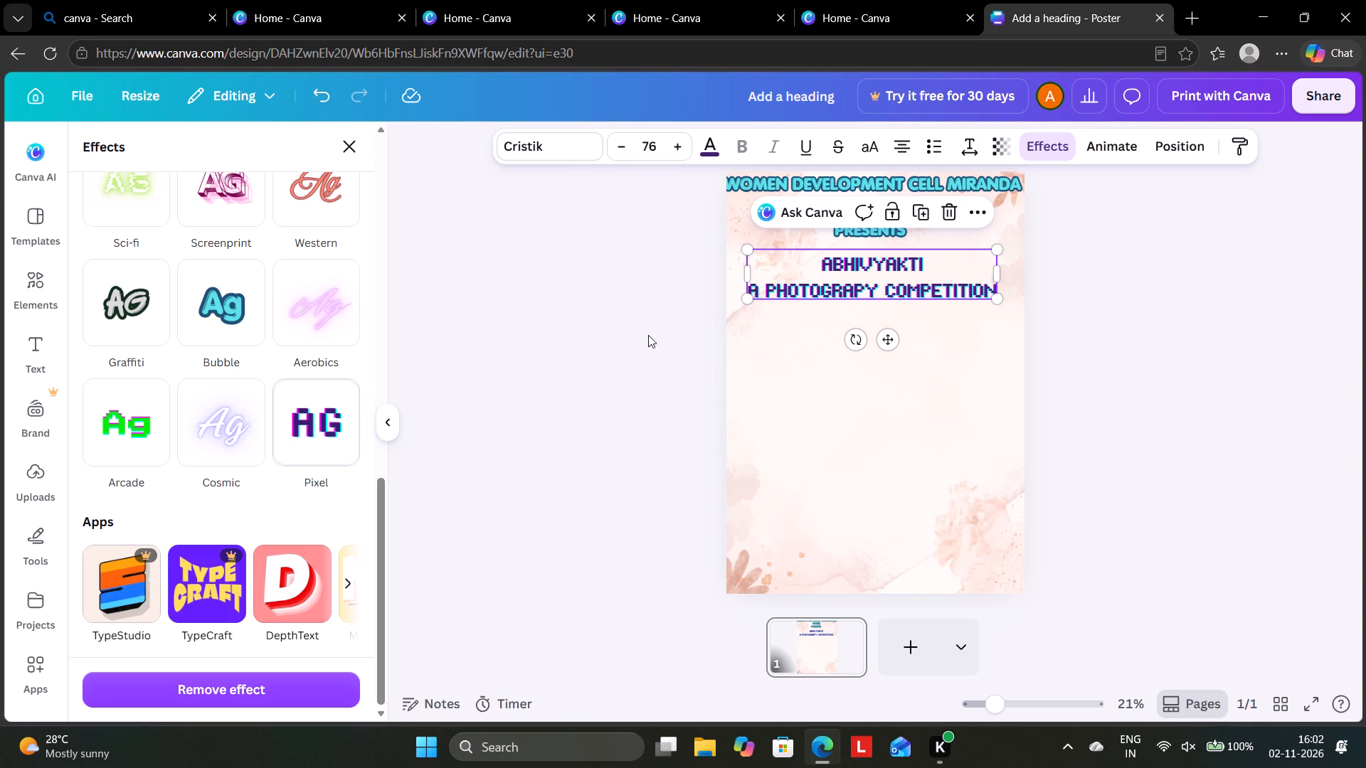
Apply the Typewriter animation to the two-line subheading.
{"action": "left_click", "coordinate": [1111, 142]}
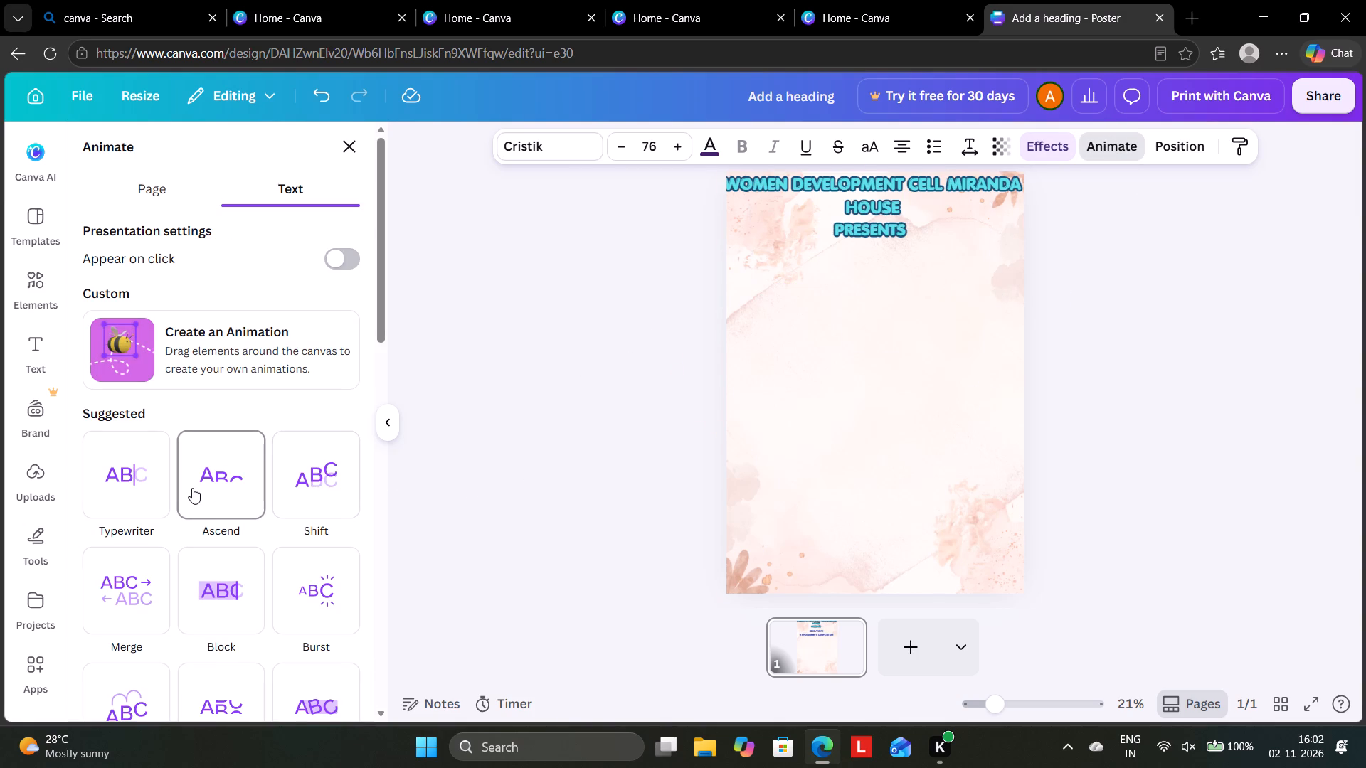
{"action": "left_click", "coordinate": [134, 490]}
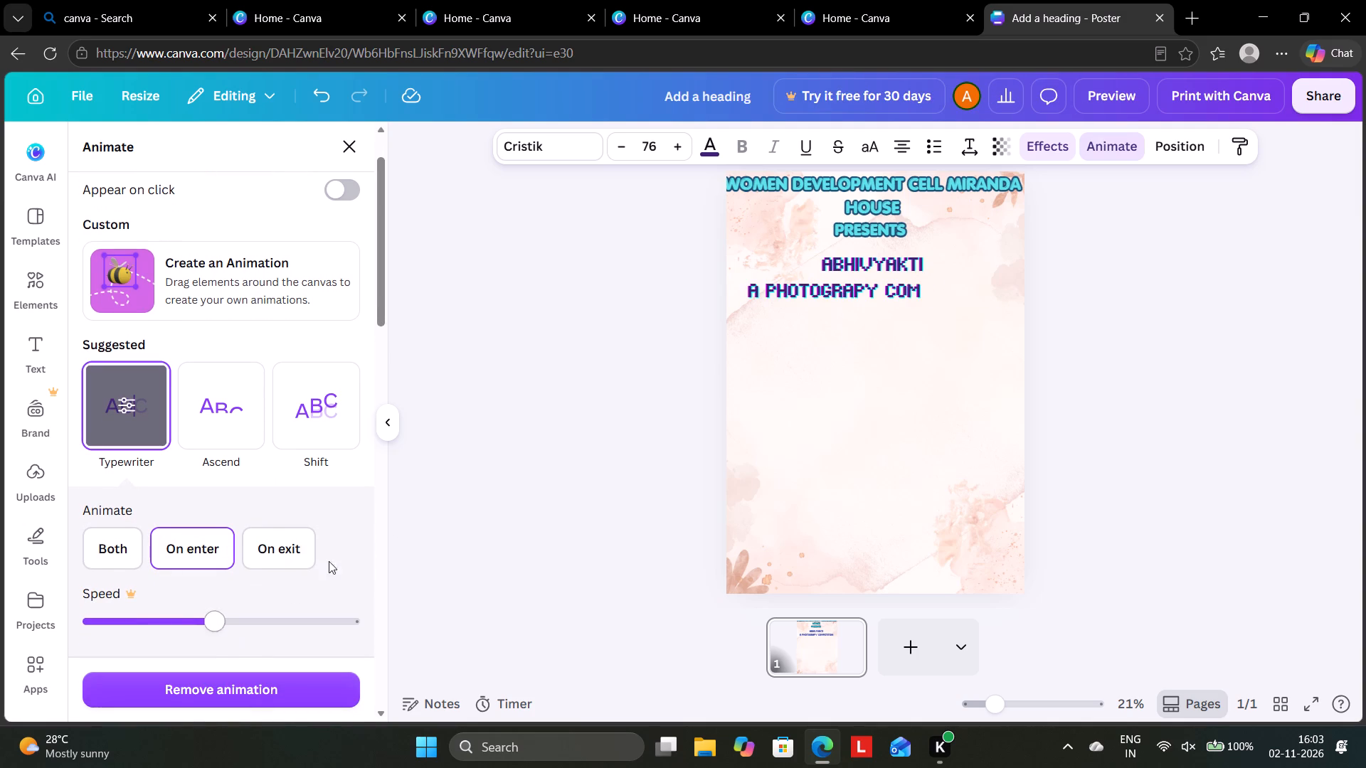
{"action": "left_click", "coordinate": [384, 430]}
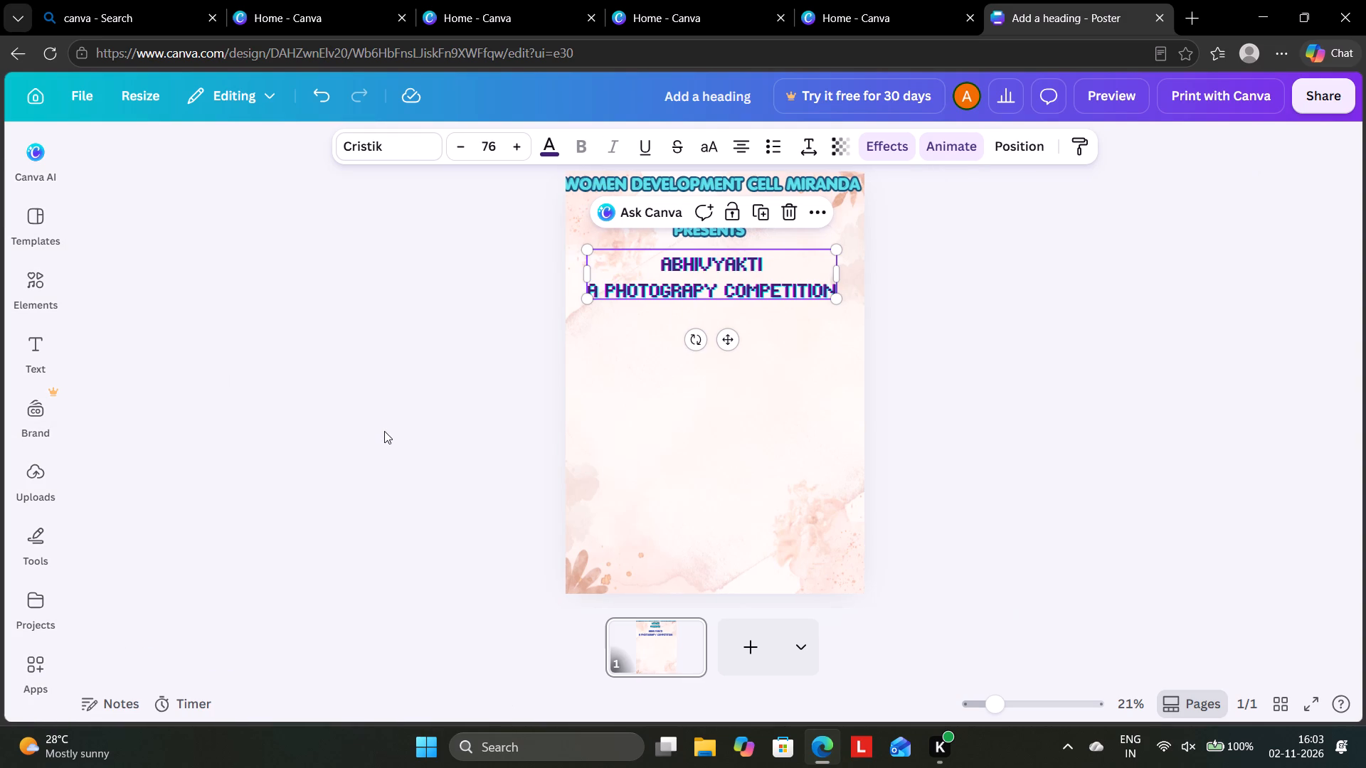
Look through all recently used elements for a graphic that suits the poster.
{"action": "left_click", "coordinate": [31, 235]}
{"action": "left_click", "coordinate": [28, 290]}
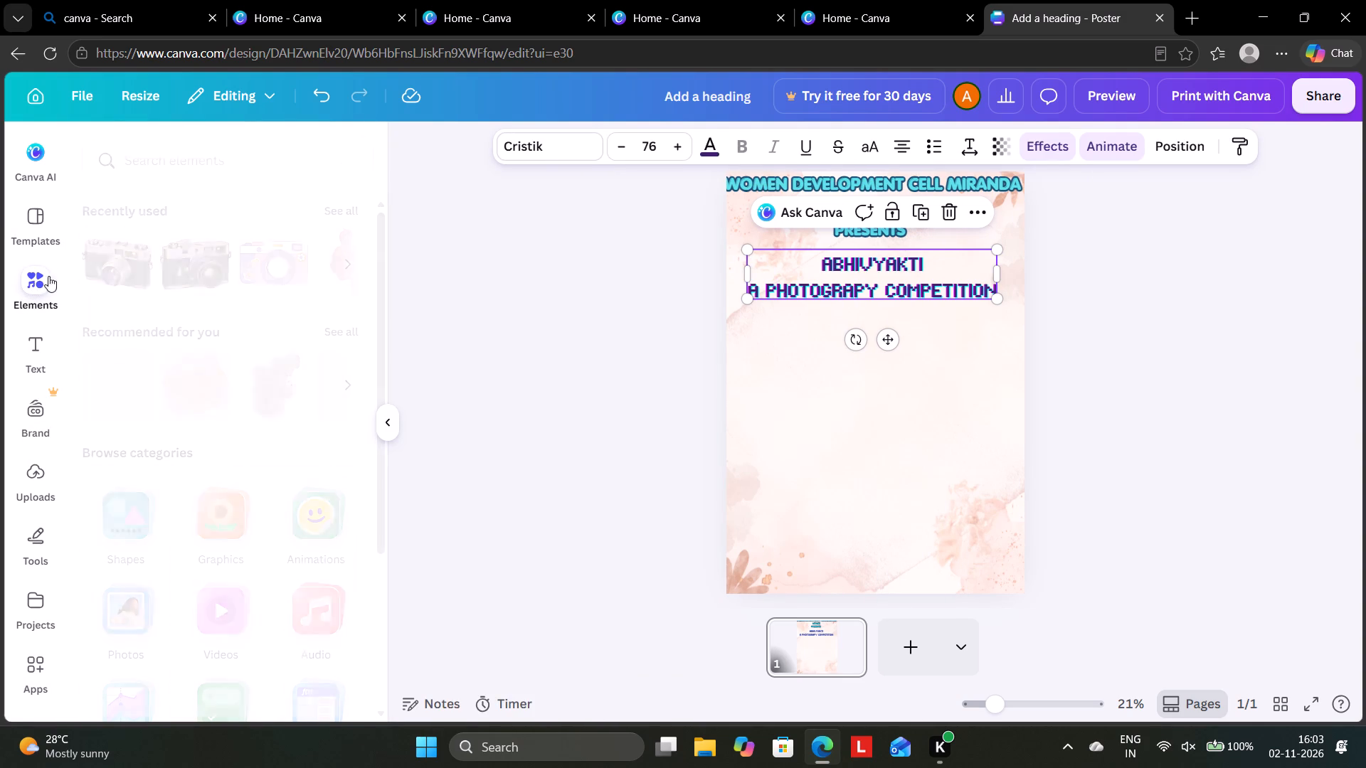
{"action": "left_click", "coordinate": [339, 206]}
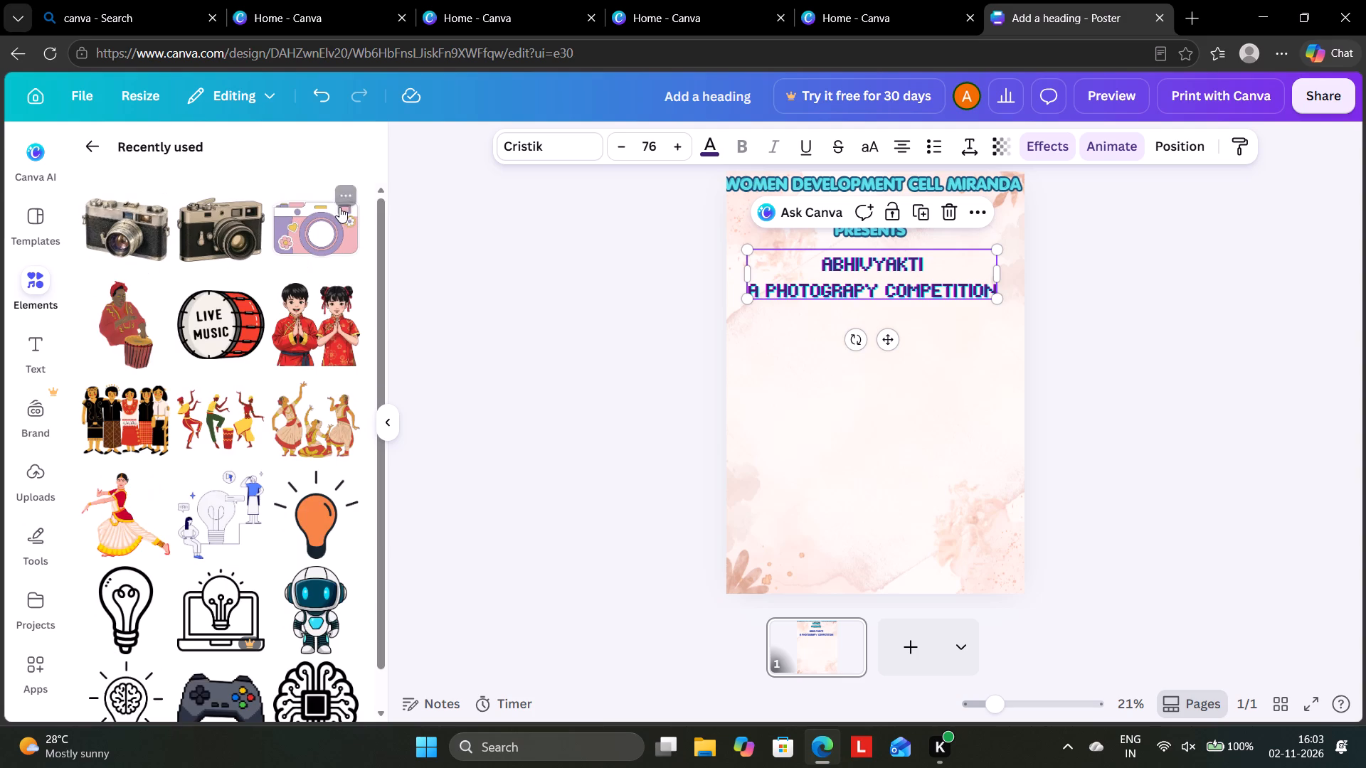
{"action": "scroll", "coordinate": [294, 585], "scroll_direction": "down", "scroll_amount": 1}
{"action": "scroll", "coordinate": [295, 597], "scroll_direction": "up", "scroll_amount": 3}
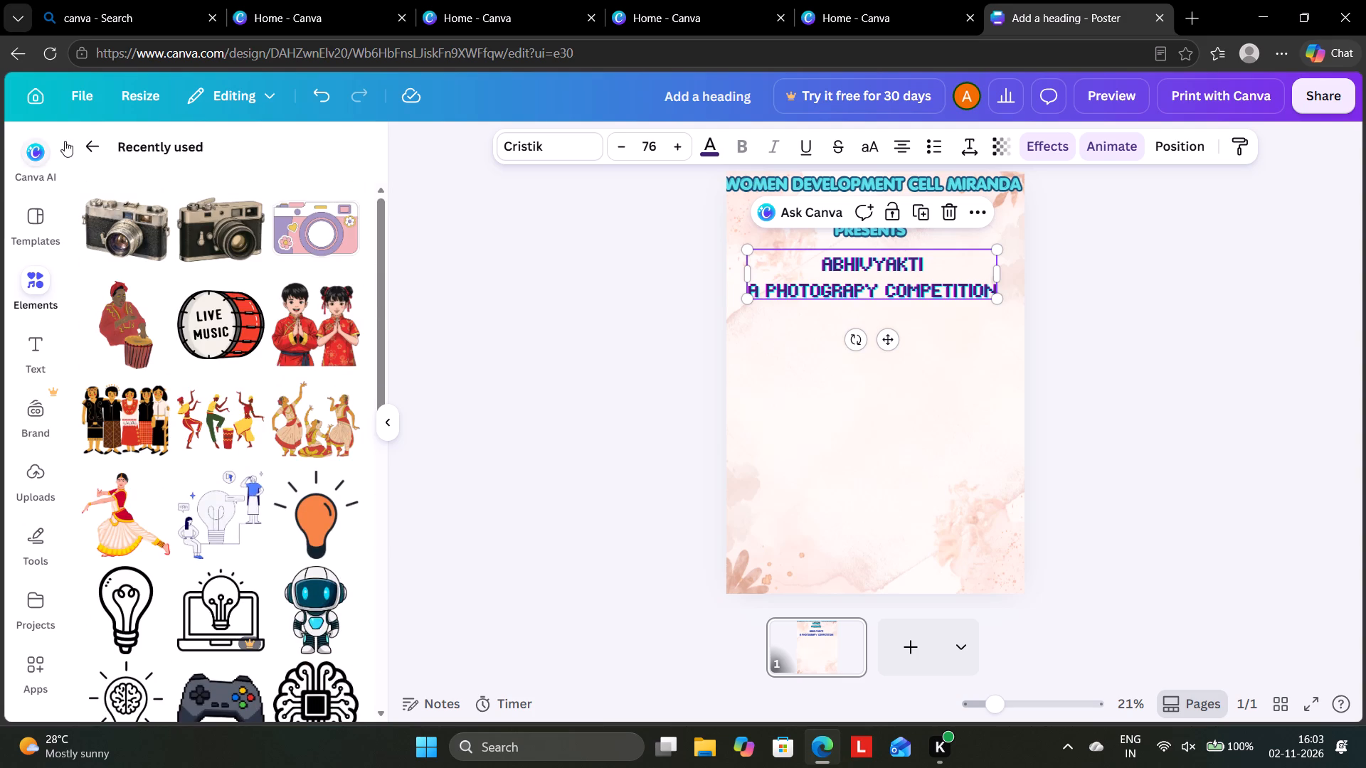
Search the elements library for "camera icon" and look over the results.
{"action": "left_click", "coordinate": [85, 141]}
{"action": "left_click", "coordinate": [184, 167]}
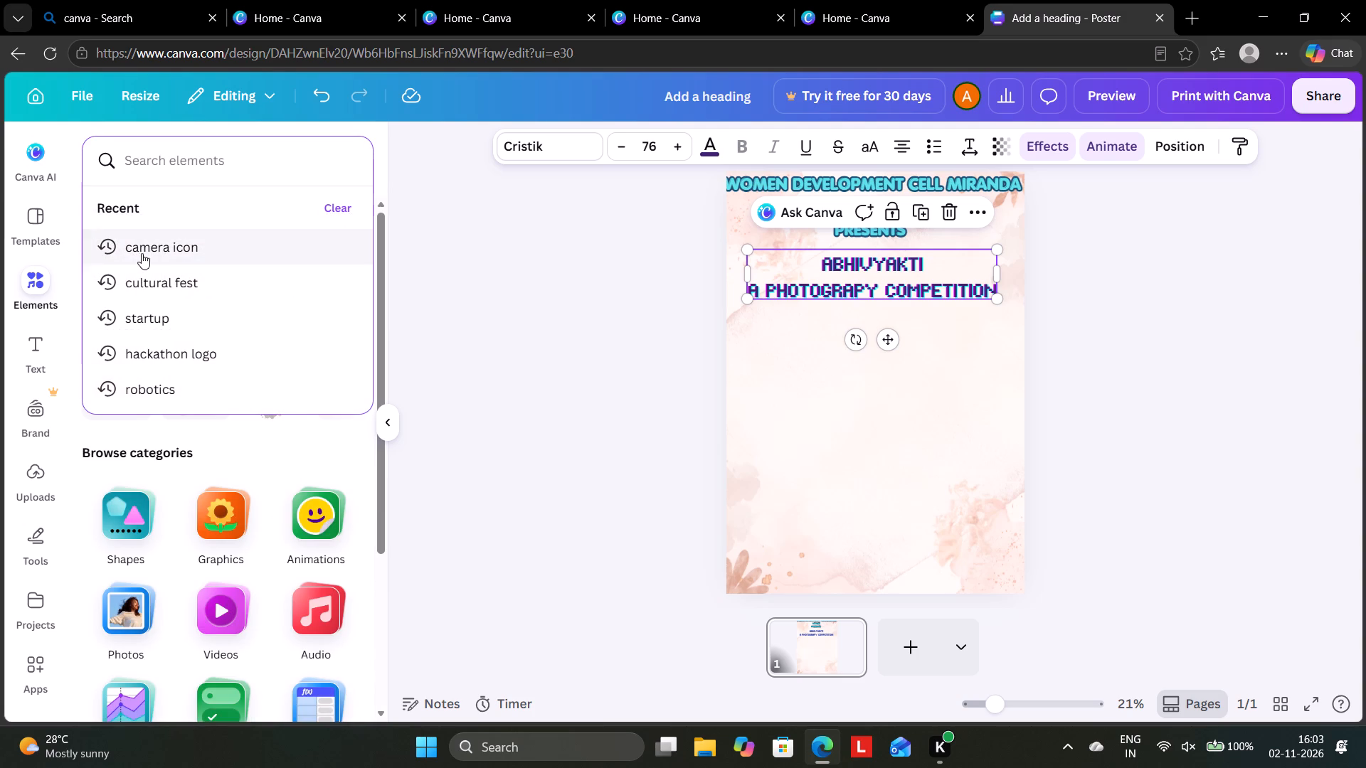
{"action": "left_click", "coordinate": [158, 250]}
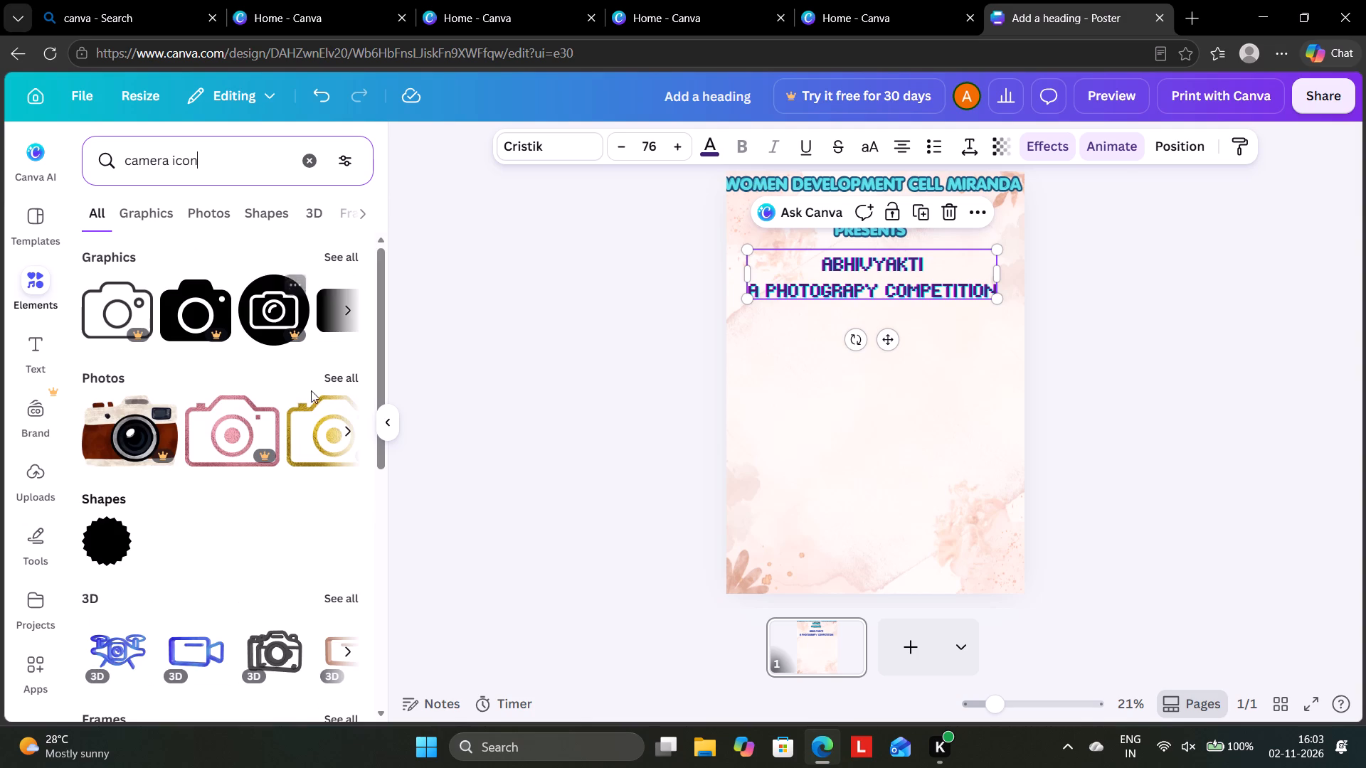
{"action": "scroll", "coordinate": [312, 461], "scroll_direction": "down", "scroll_amount": 4}
{"action": "scroll", "coordinate": [309, 506], "scroll_direction": "up", "scroll_amount": 3}
Refine the elements search to "camera icon colourfull".
{"action": "key", "text": "space"}
{"action": "type", "text": "co"}
{"action": "key", "text": "semicolon"}
{"action": "key", "text": "o"}
{"action": "type", "text": "ur"}
{"action": "key", "text": "BackSpace"}
{"action": "key", "text": "BackSpace"}
{"action": "key", "text": "BackSpace"}
{"action": "key", "text": "BackSpace"}
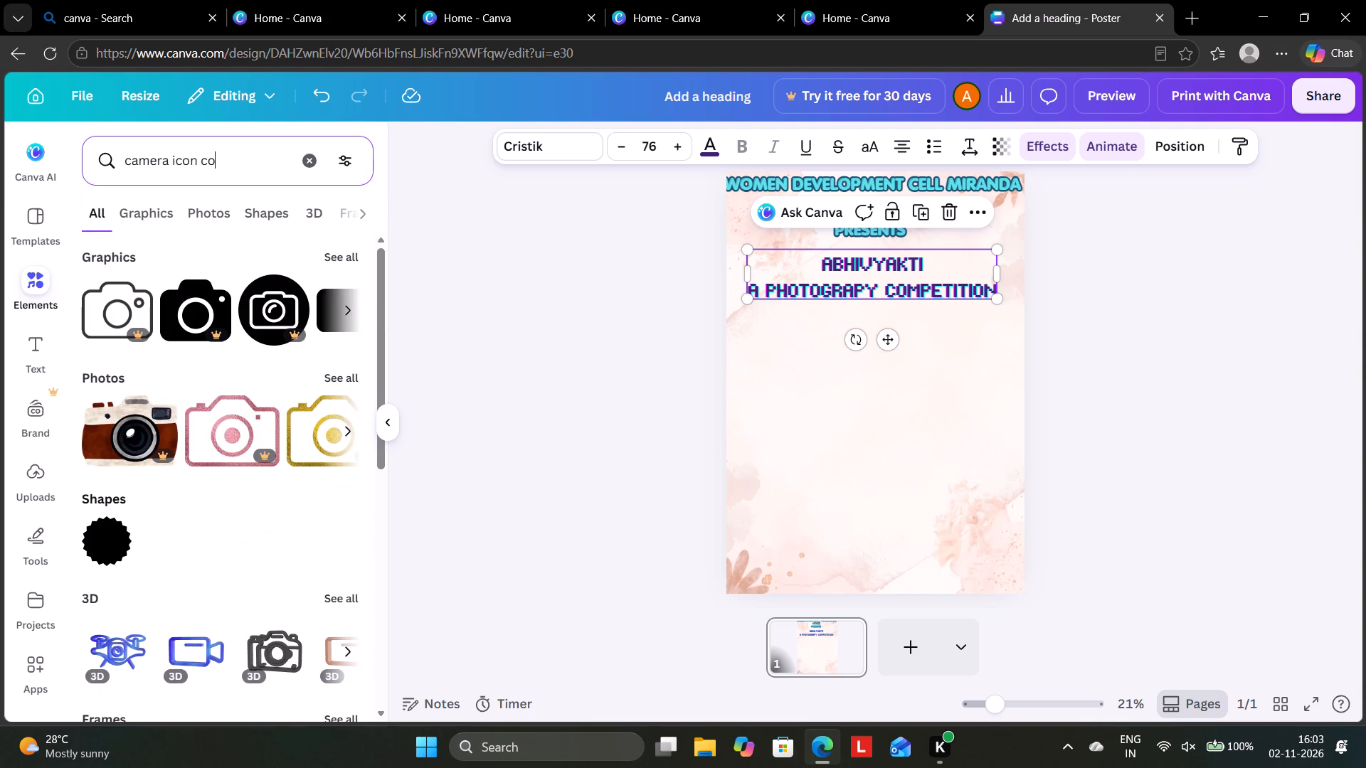
{"action": "type", "text": "lour"}
{"action": "key", "text": "f"}
{"action": "type", "text": "ull"}
{"action": "key", "text": "Return"}
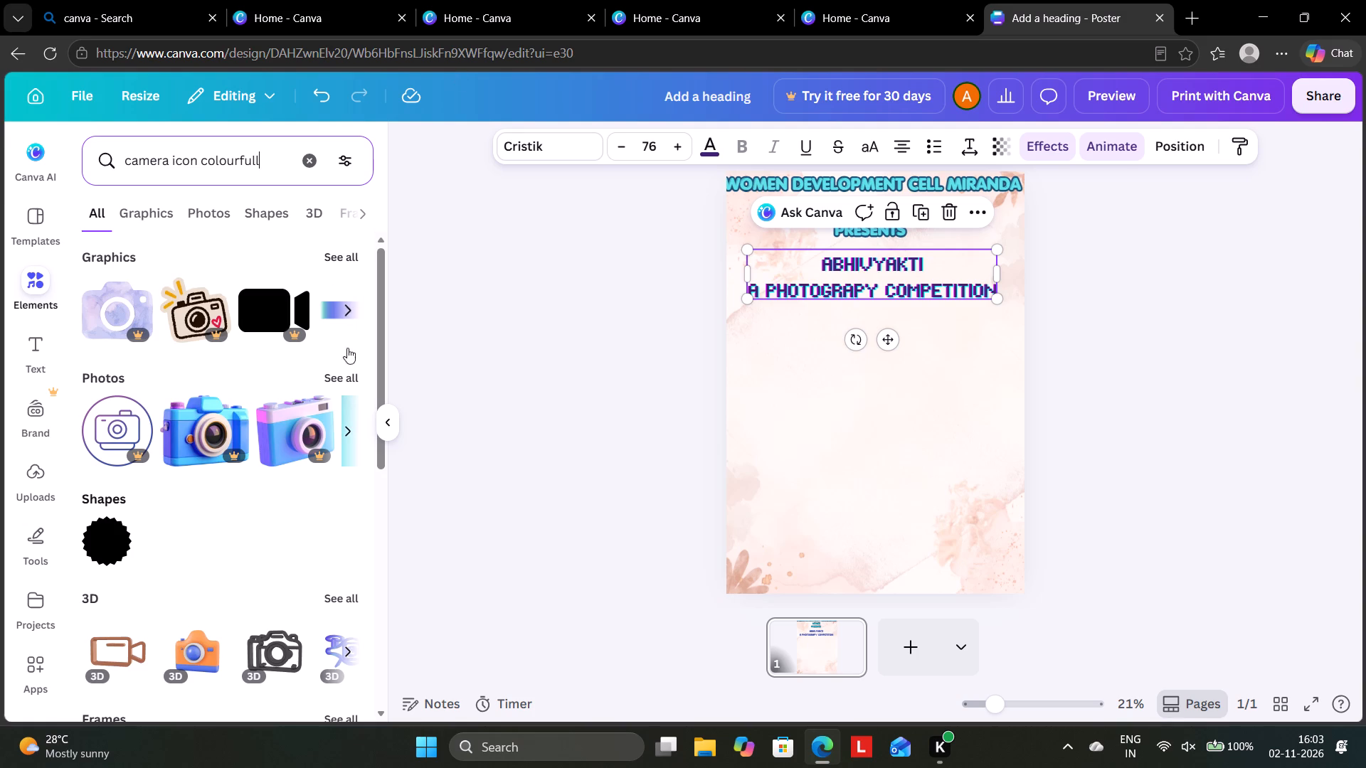
Look through all the photo results for "camera icon colourfull" for a camera image that suits the poster.
{"action": "left_click", "coordinate": [348, 378]}
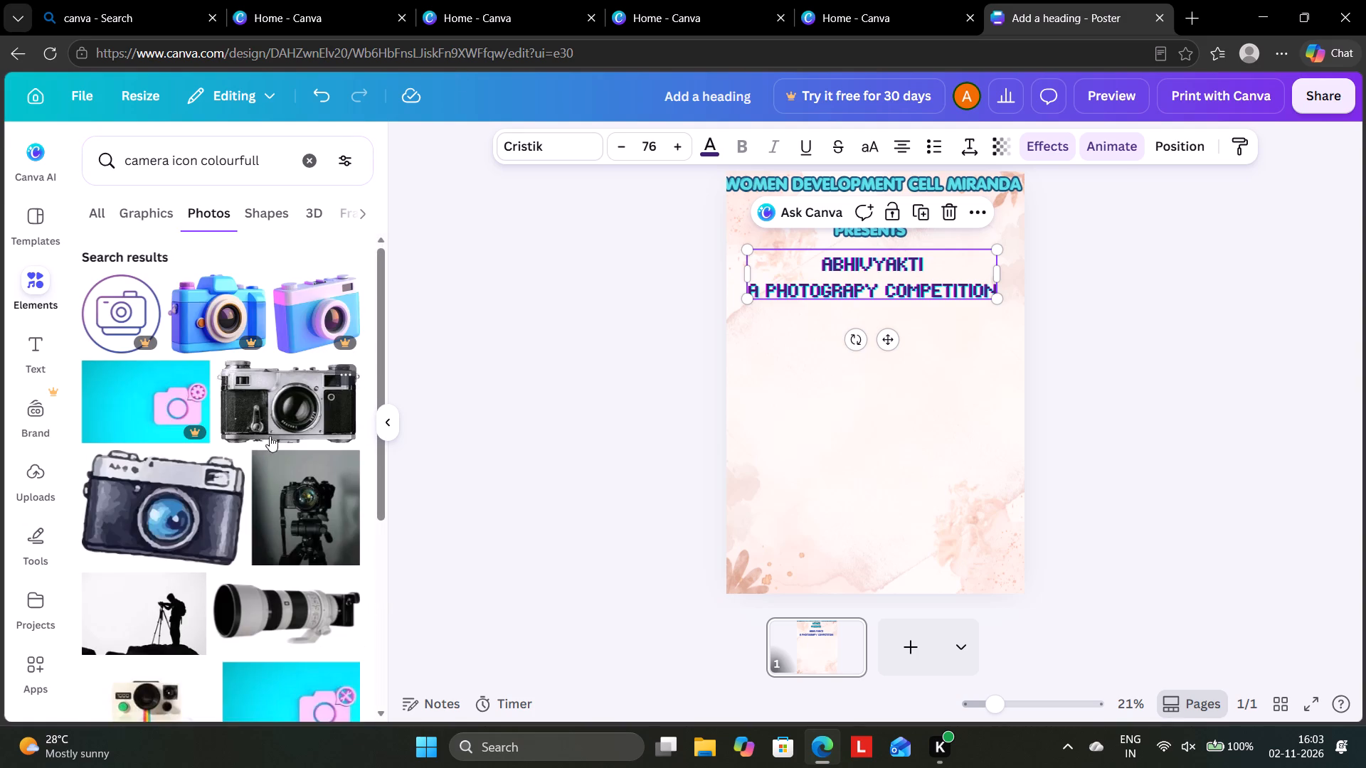
{"action": "scroll", "coordinate": [242, 447], "scroll_direction": "down", "scroll_amount": 1}
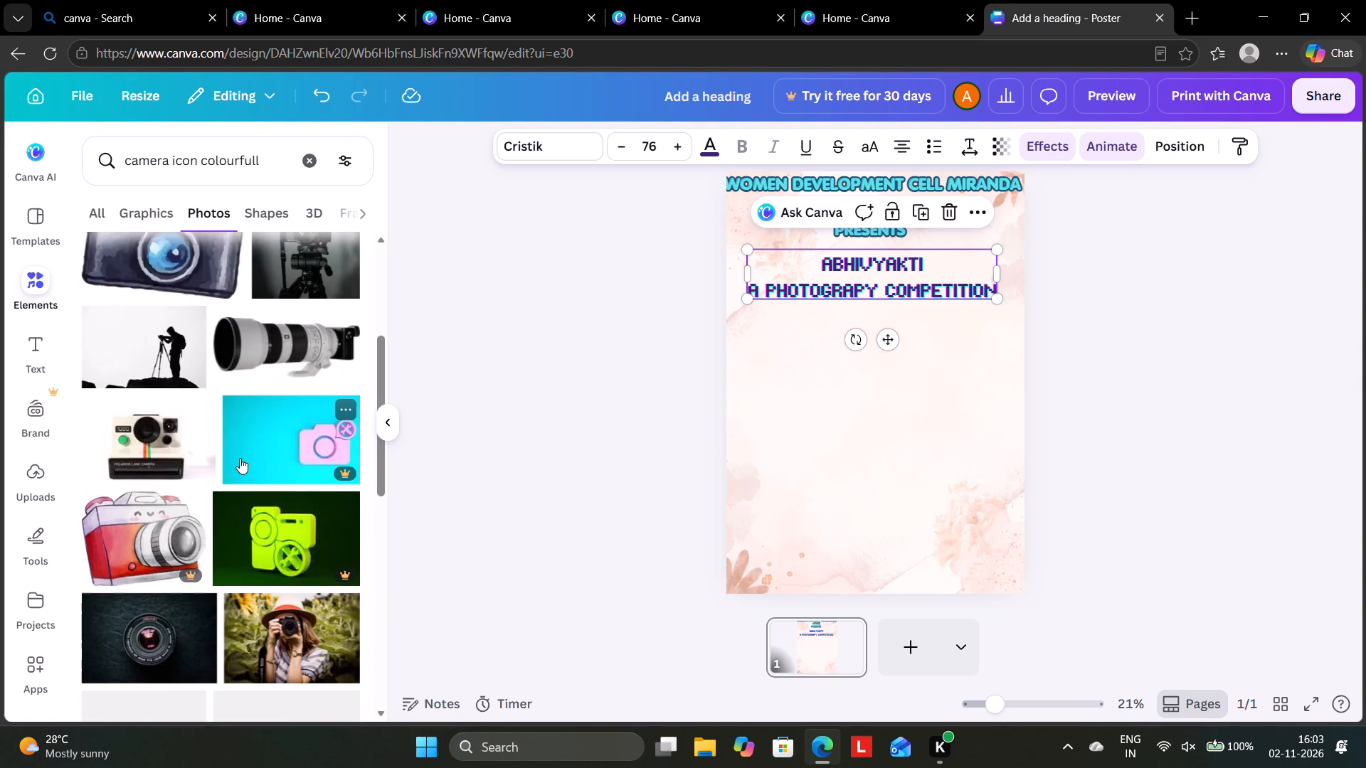
{"action": "scroll", "coordinate": [235, 468], "scroll_direction": "down", "scroll_amount": 2}
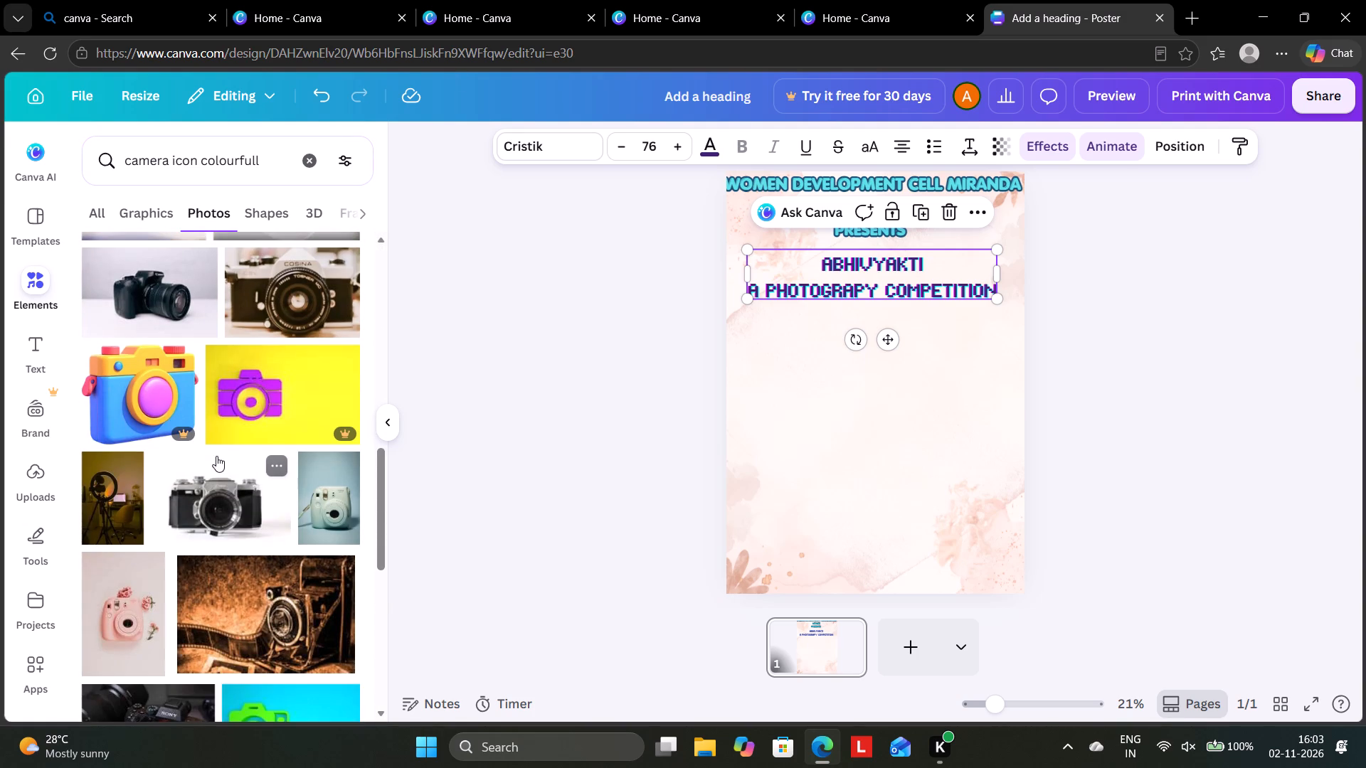
{"action": "scroll", "coordinate": [216, 454], "scroll_direction": "down", "scroll_amount": 3}
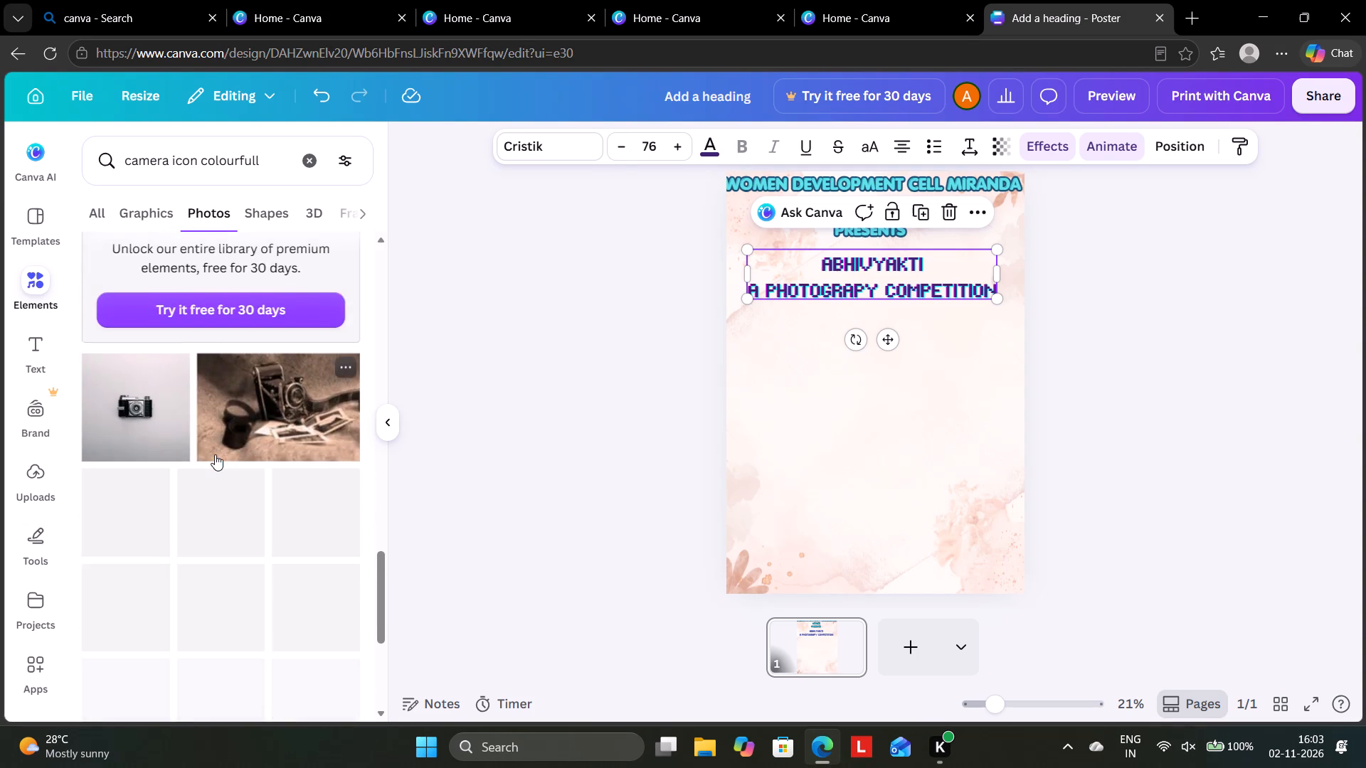
{"action": "scroll", "coordinate": [215, 454], "scroll_direction": "down", "scroll_amount": 3}
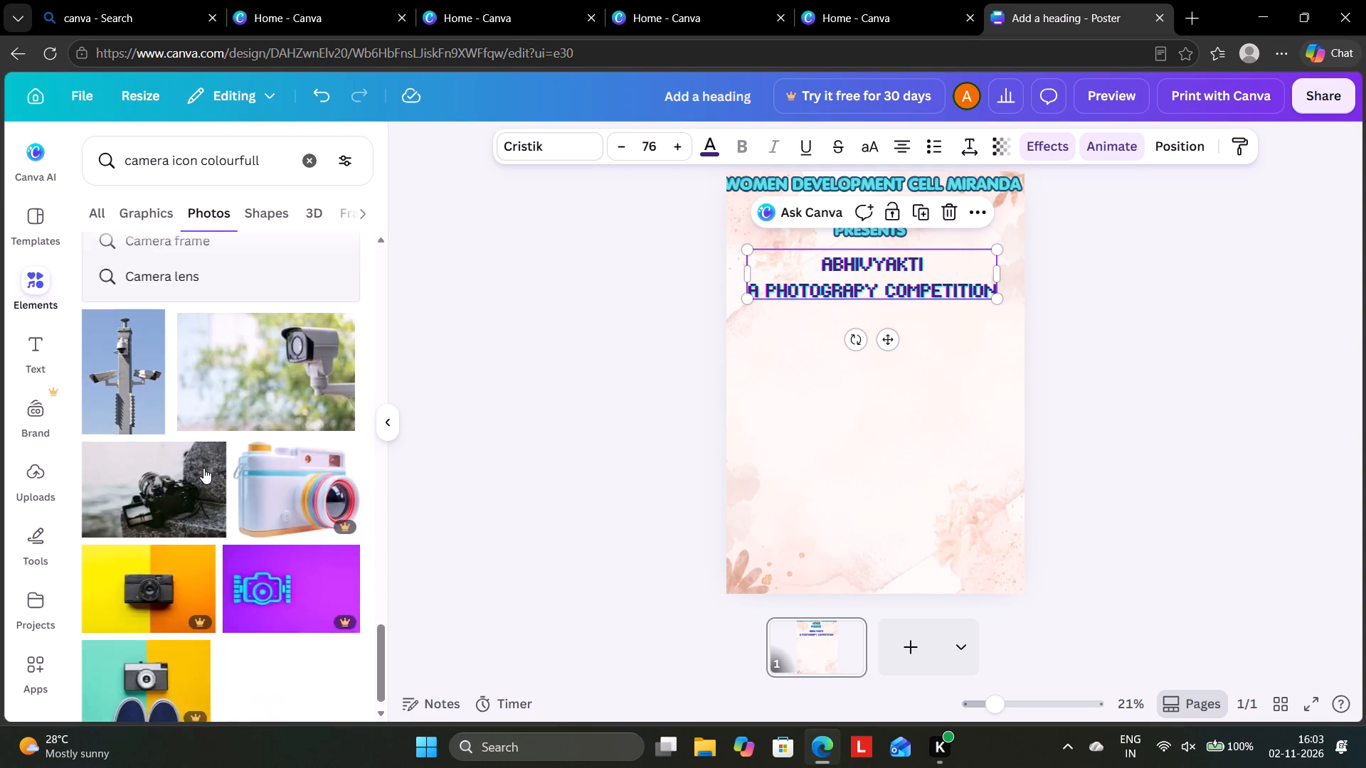
{"action": "scroll", "coordinate": [203, 468], "scroll_direction": "down", "scroll_amount": 4}
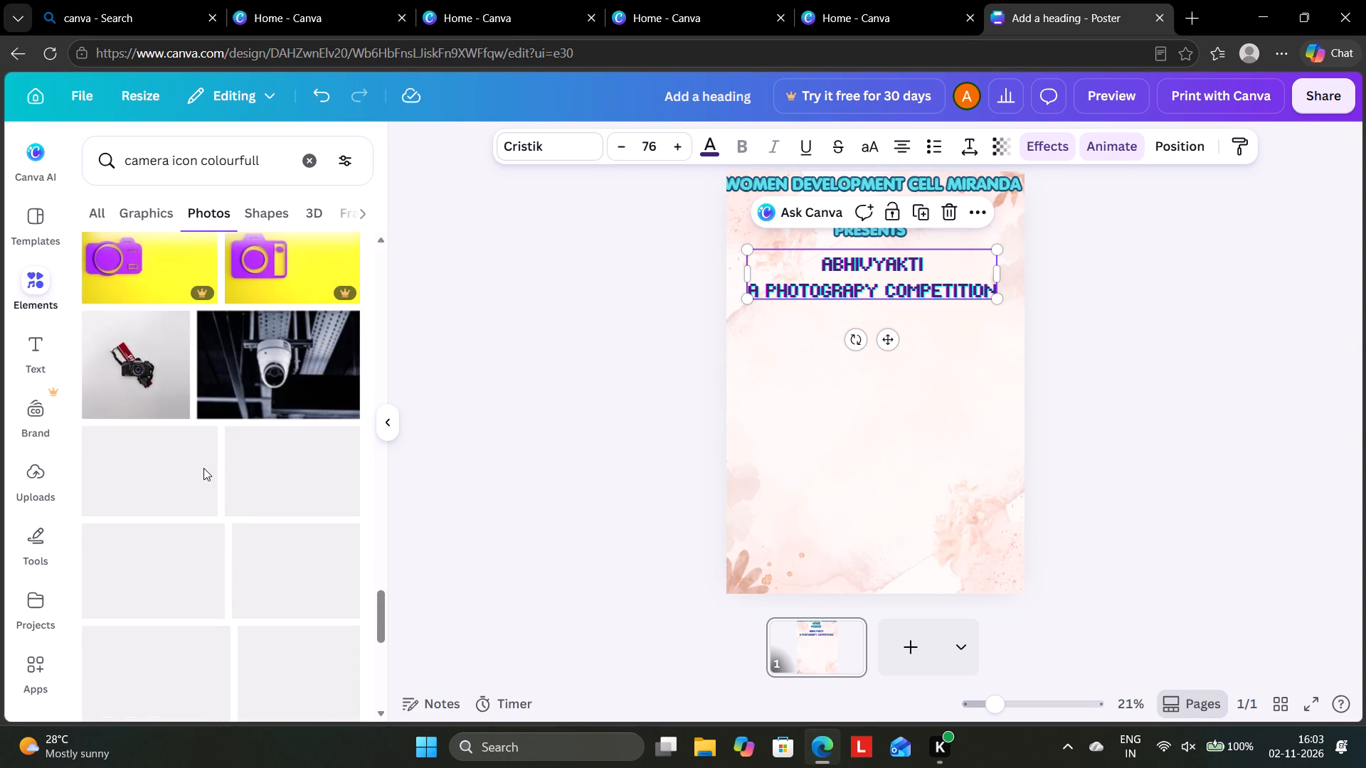
{"action": "scroll", "coordinate": [201, 474], "scroll_direction": "down", "scroll_amount": 2}
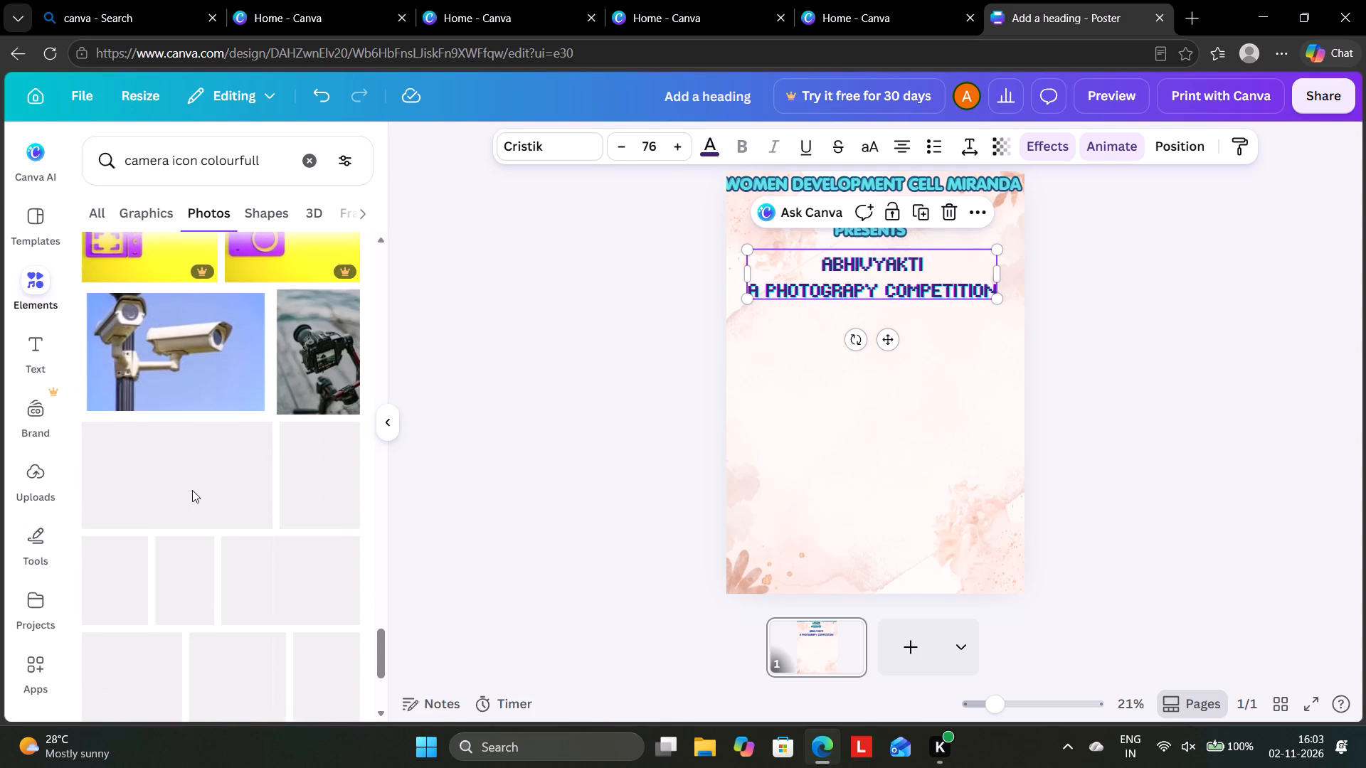
{"action": "scroll", "coordinate": [192, 490], "scroll_direction": "down", "scroll_amount": 1}
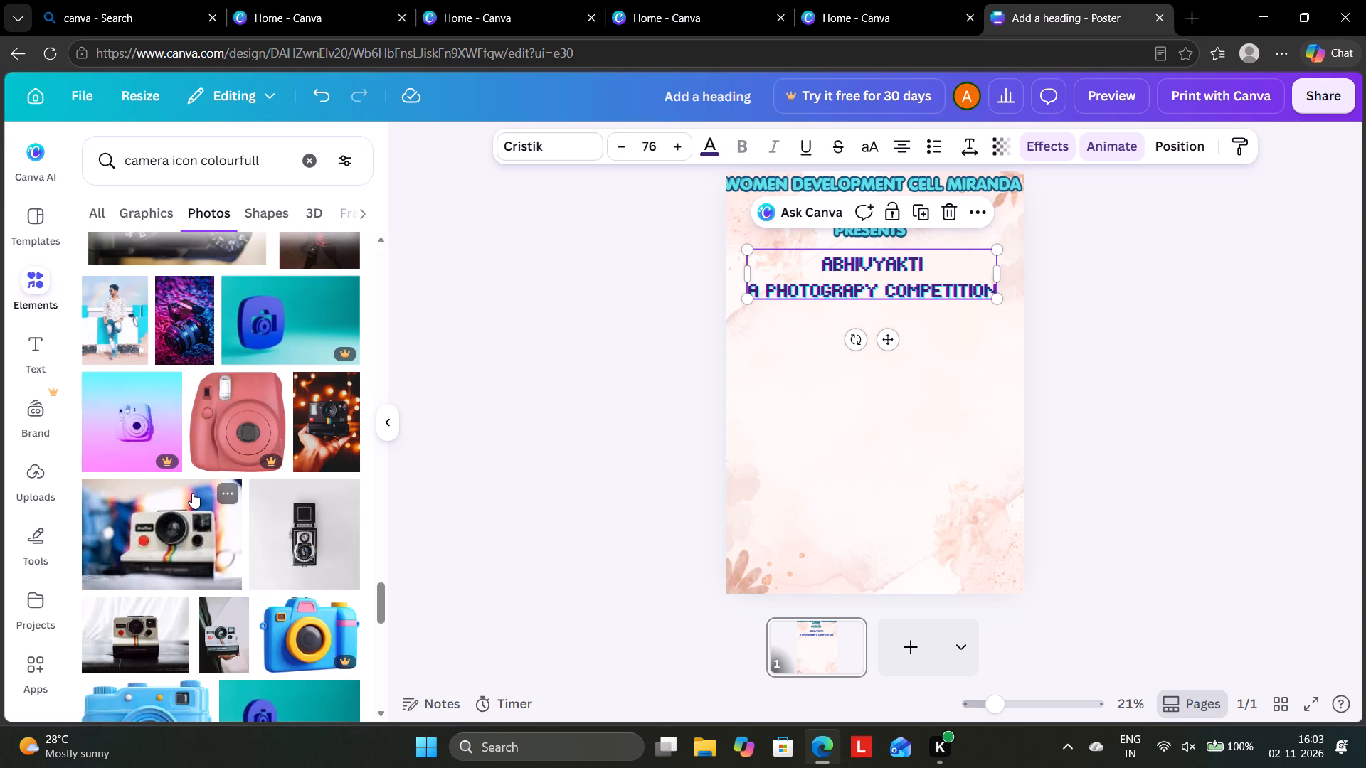
{"action": "scroll", "coordinate": [189, 501], "scroll_direction": "down", "scroll_amount": 1}
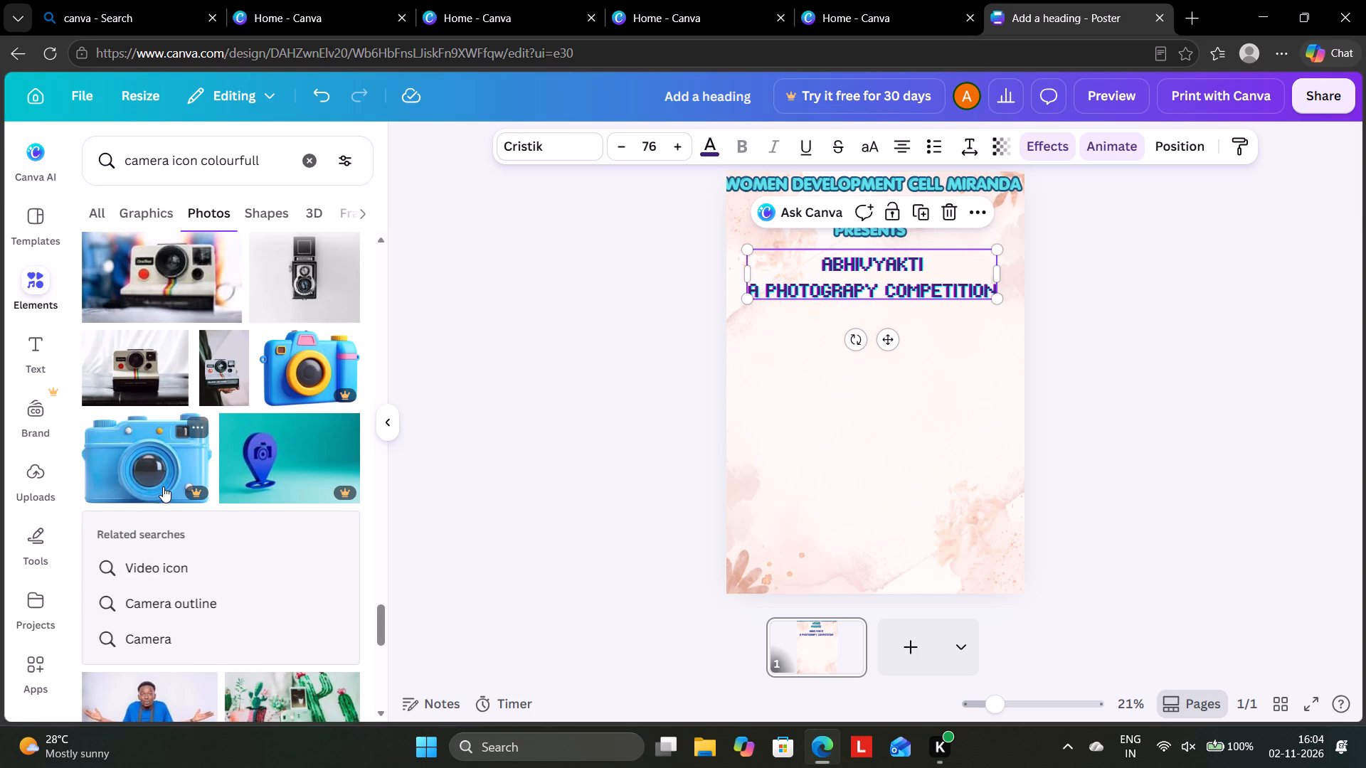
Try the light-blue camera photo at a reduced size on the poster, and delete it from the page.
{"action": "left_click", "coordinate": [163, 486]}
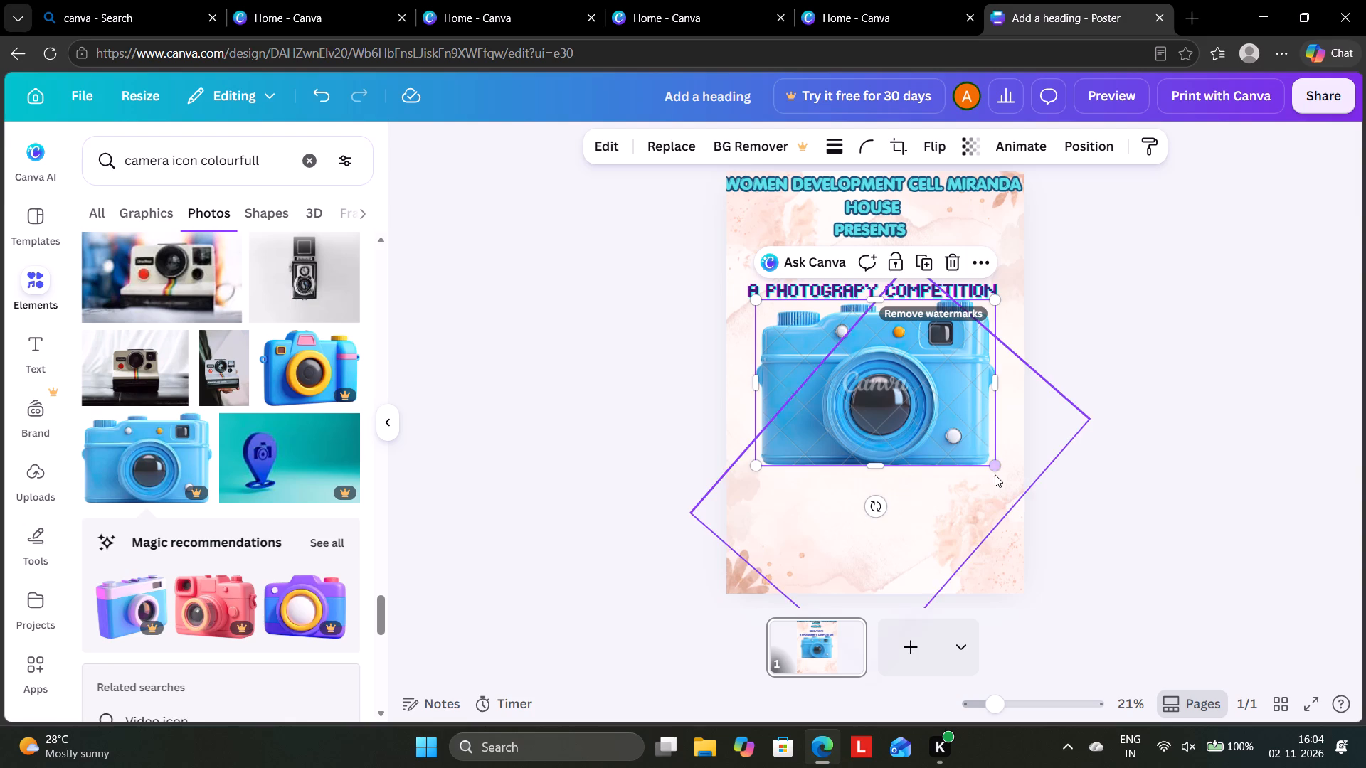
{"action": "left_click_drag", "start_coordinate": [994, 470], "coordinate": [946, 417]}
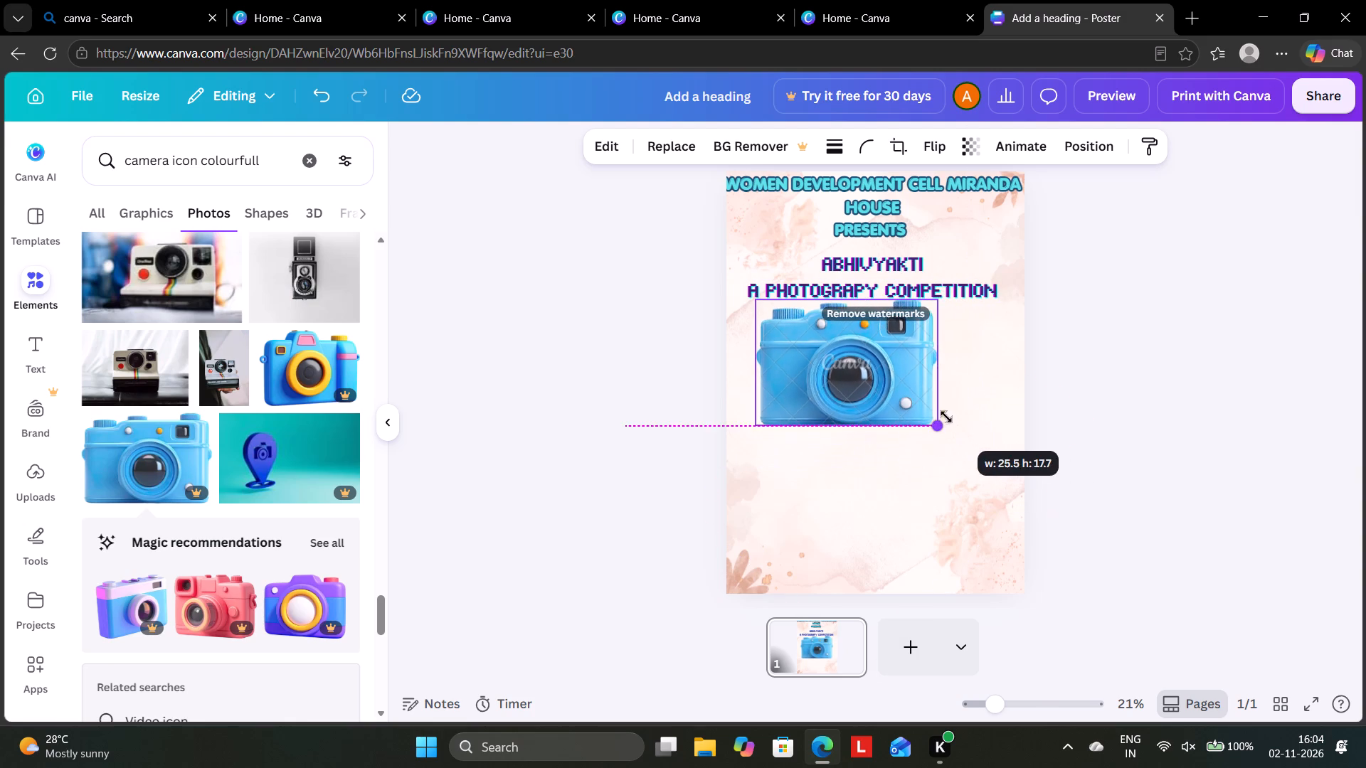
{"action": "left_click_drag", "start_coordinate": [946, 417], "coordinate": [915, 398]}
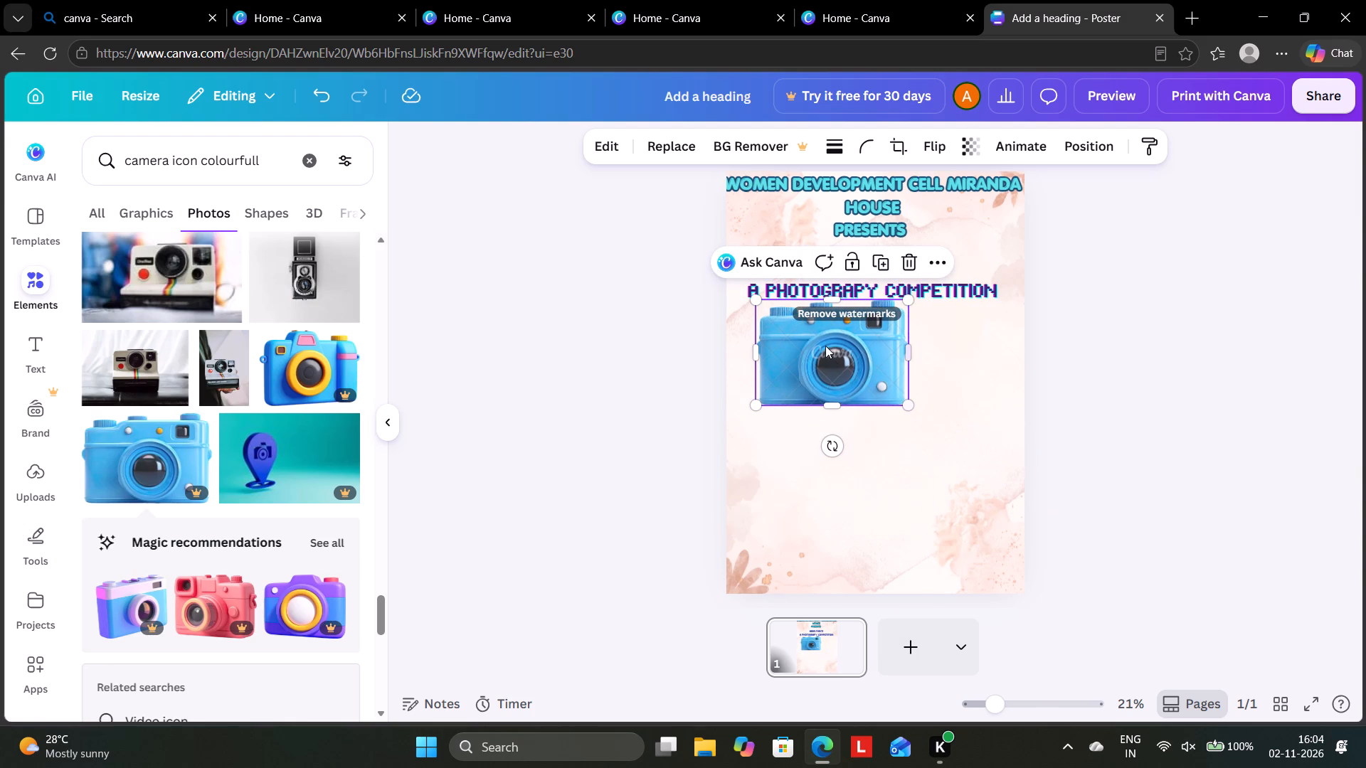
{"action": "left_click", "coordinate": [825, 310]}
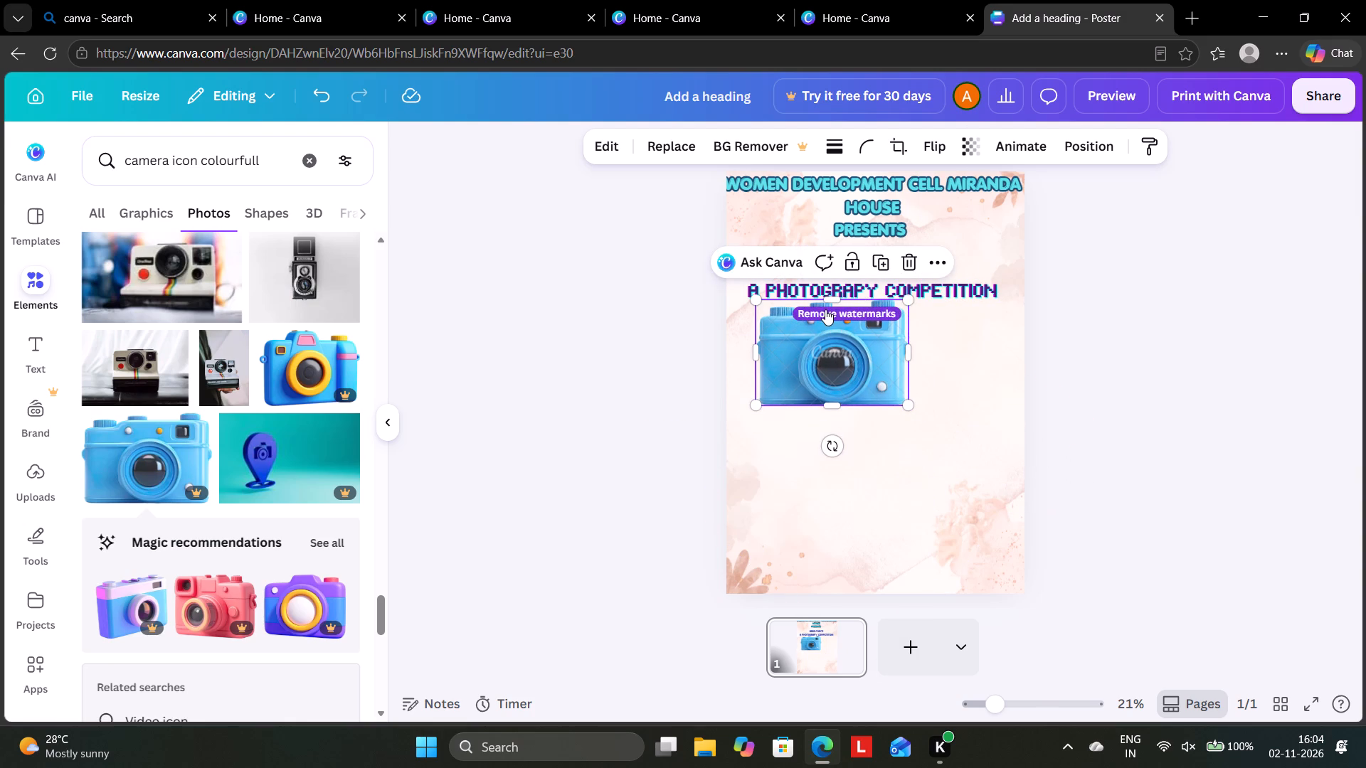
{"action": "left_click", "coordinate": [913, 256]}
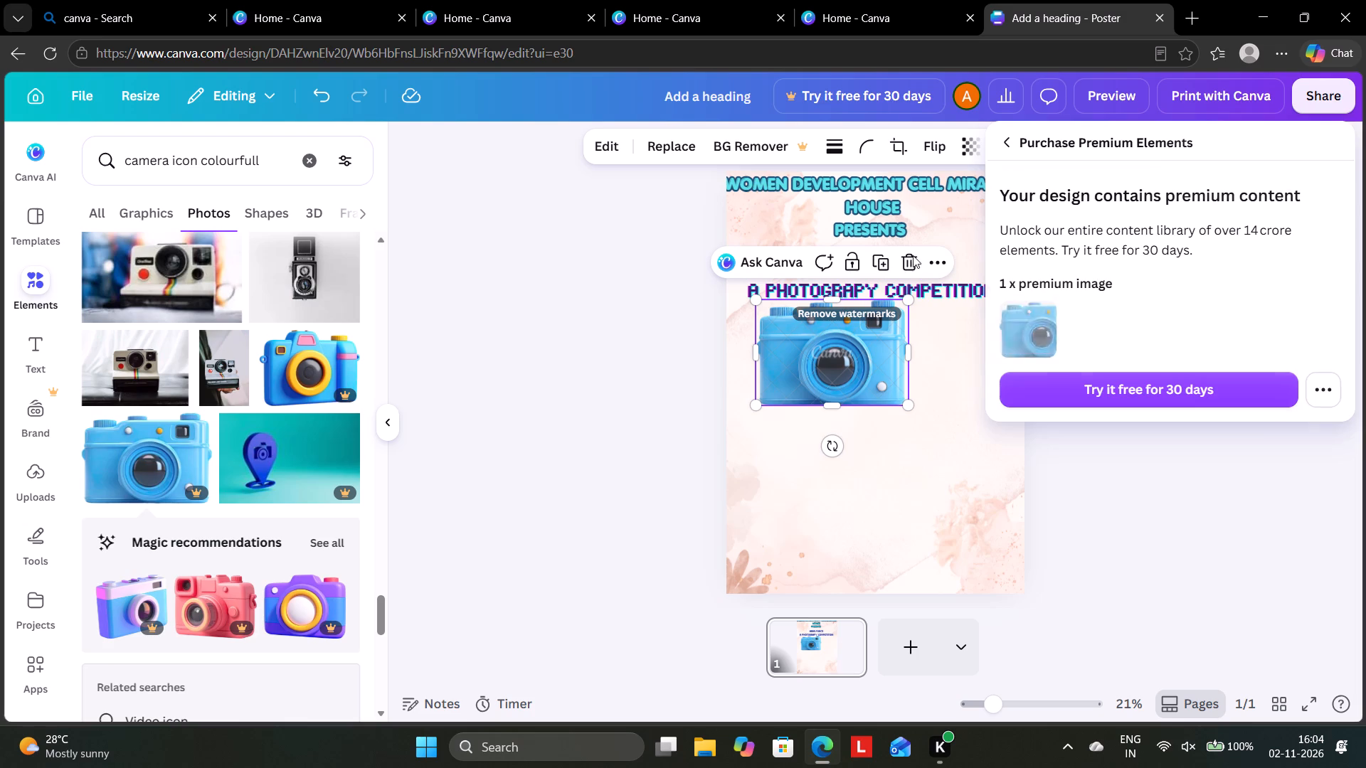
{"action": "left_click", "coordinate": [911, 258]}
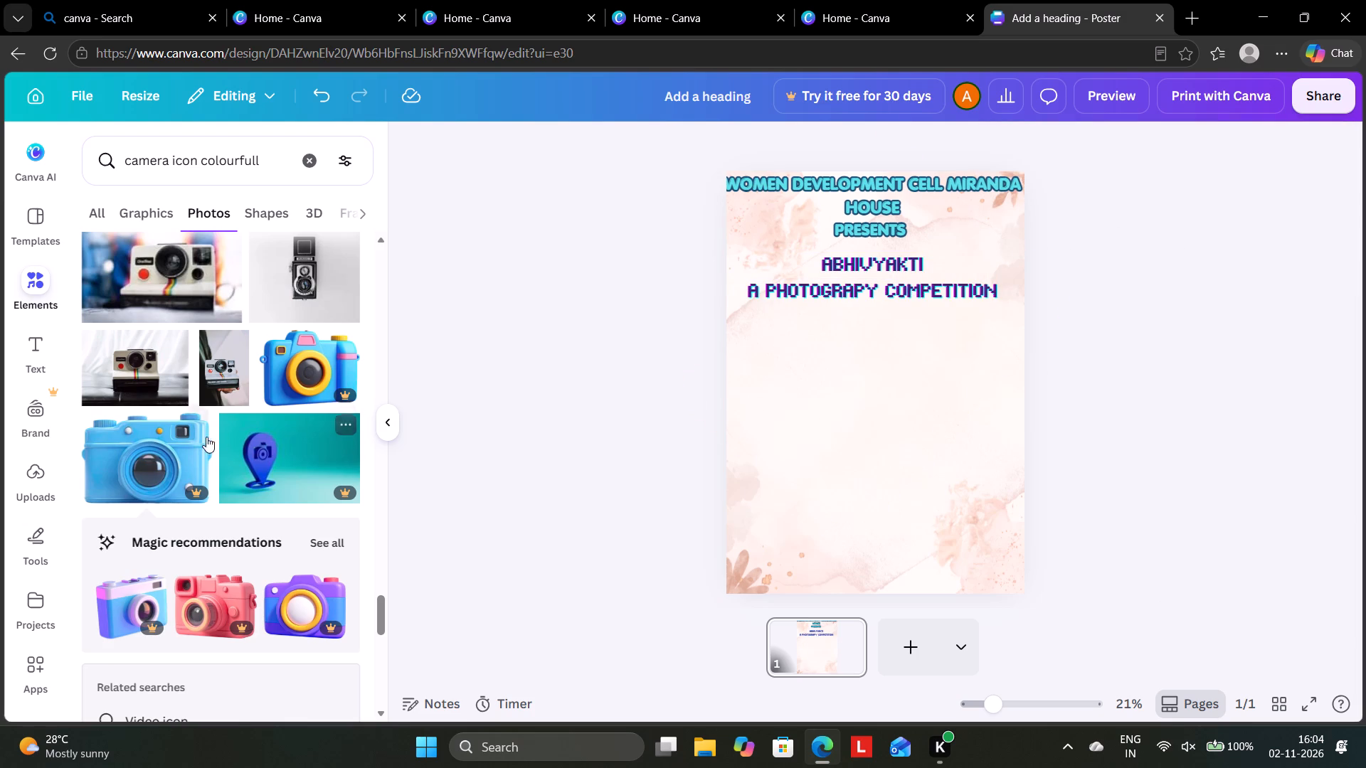
Add the light-blue camera photo from the search results to the poster again.
{"action": "left_click", "coordinate": [157, 462]}
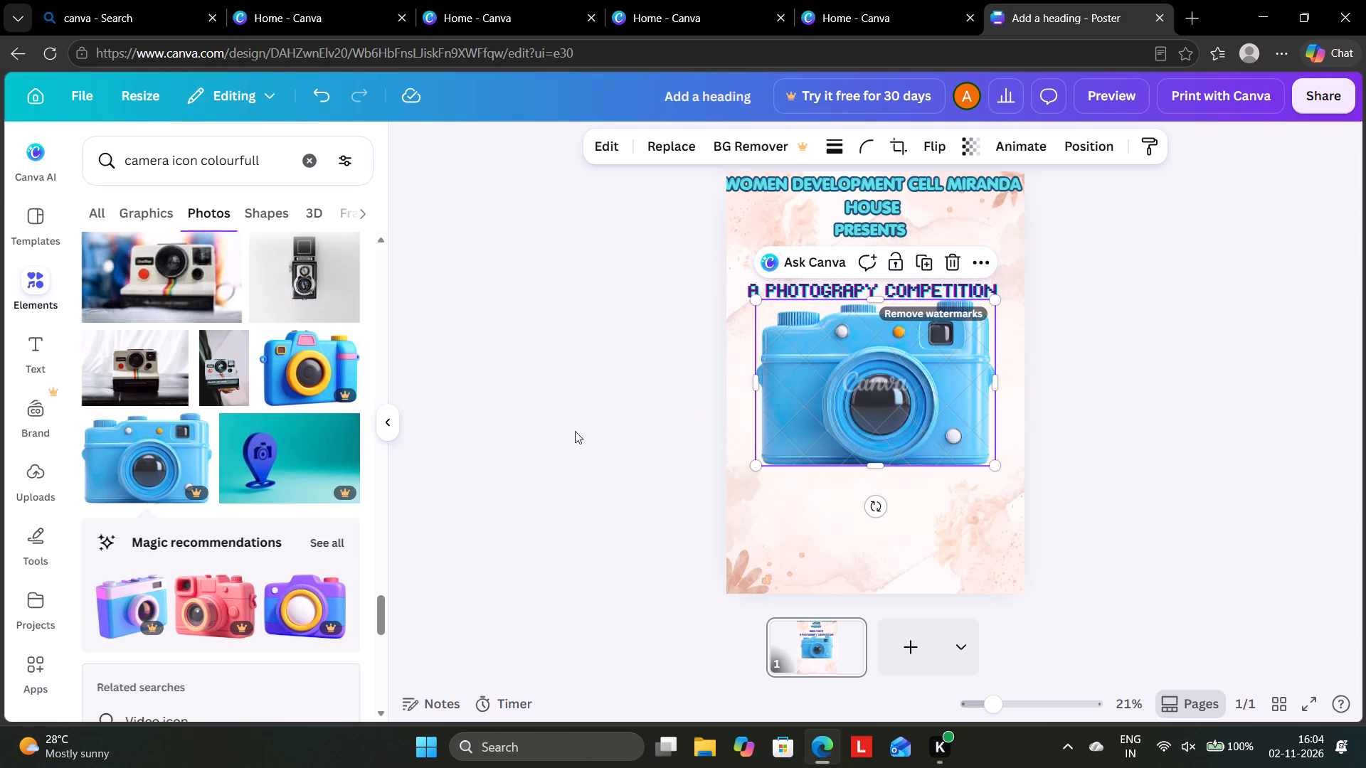
{"action": "left_click", "coordinate": [909, 413]}
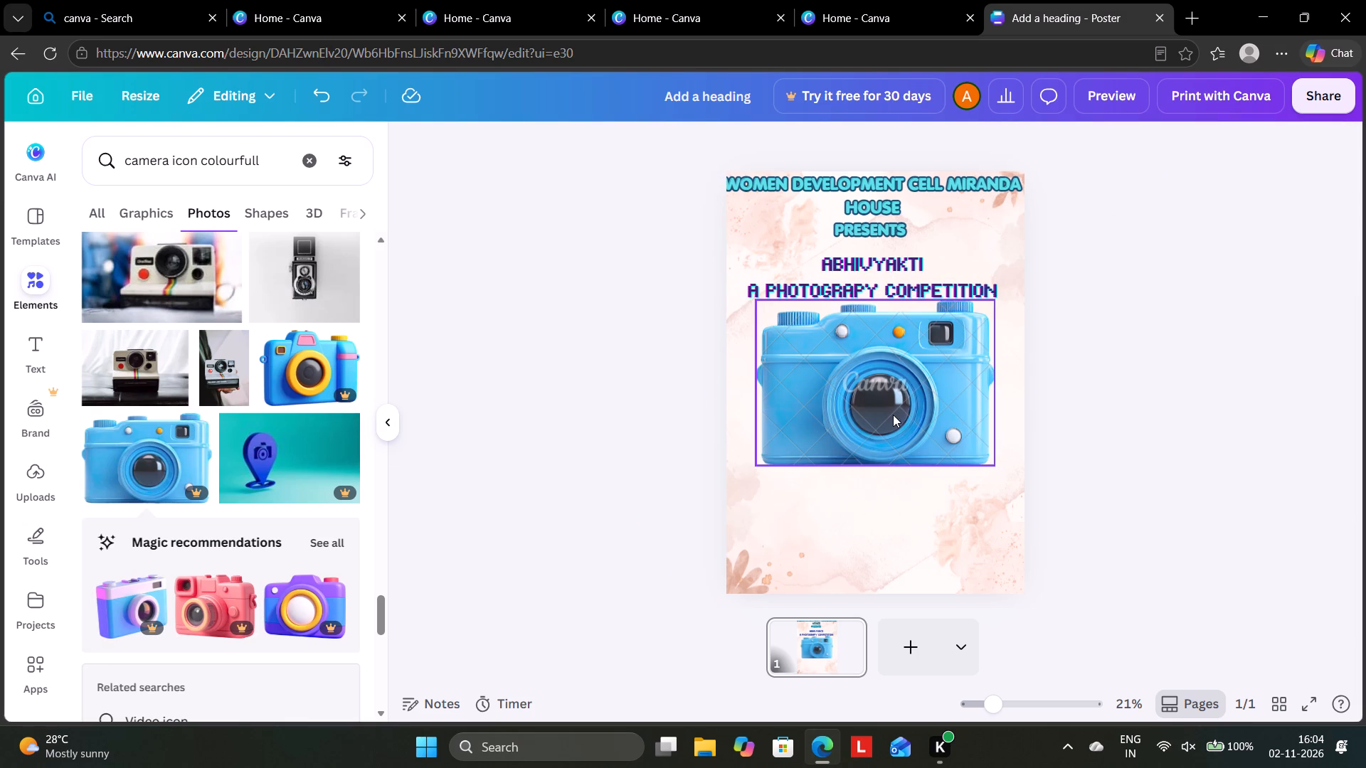
{"action": "left_click", "coordinate": [891, 395]}
{"action": "left_click", "coordinate": [884, 377]}
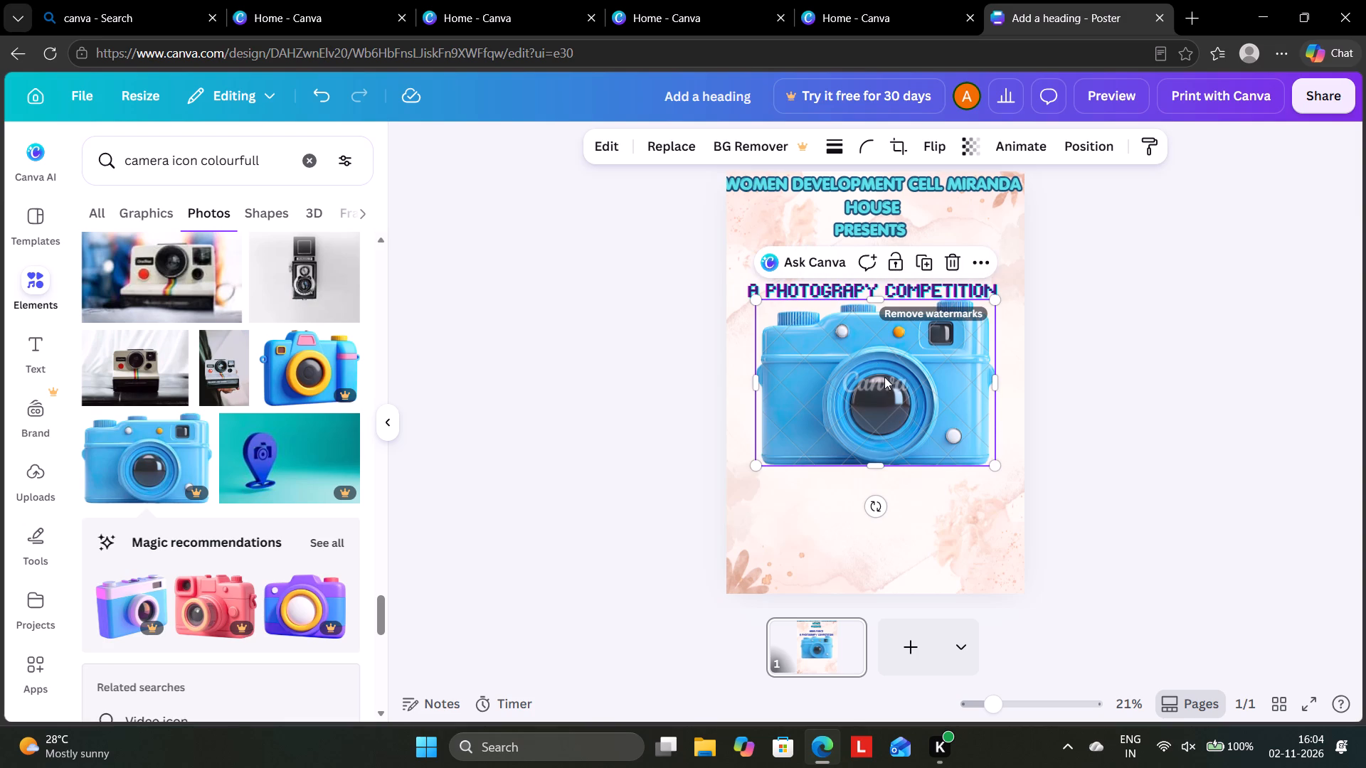
{"action": "left_click", "coordinate": [884, 379]}
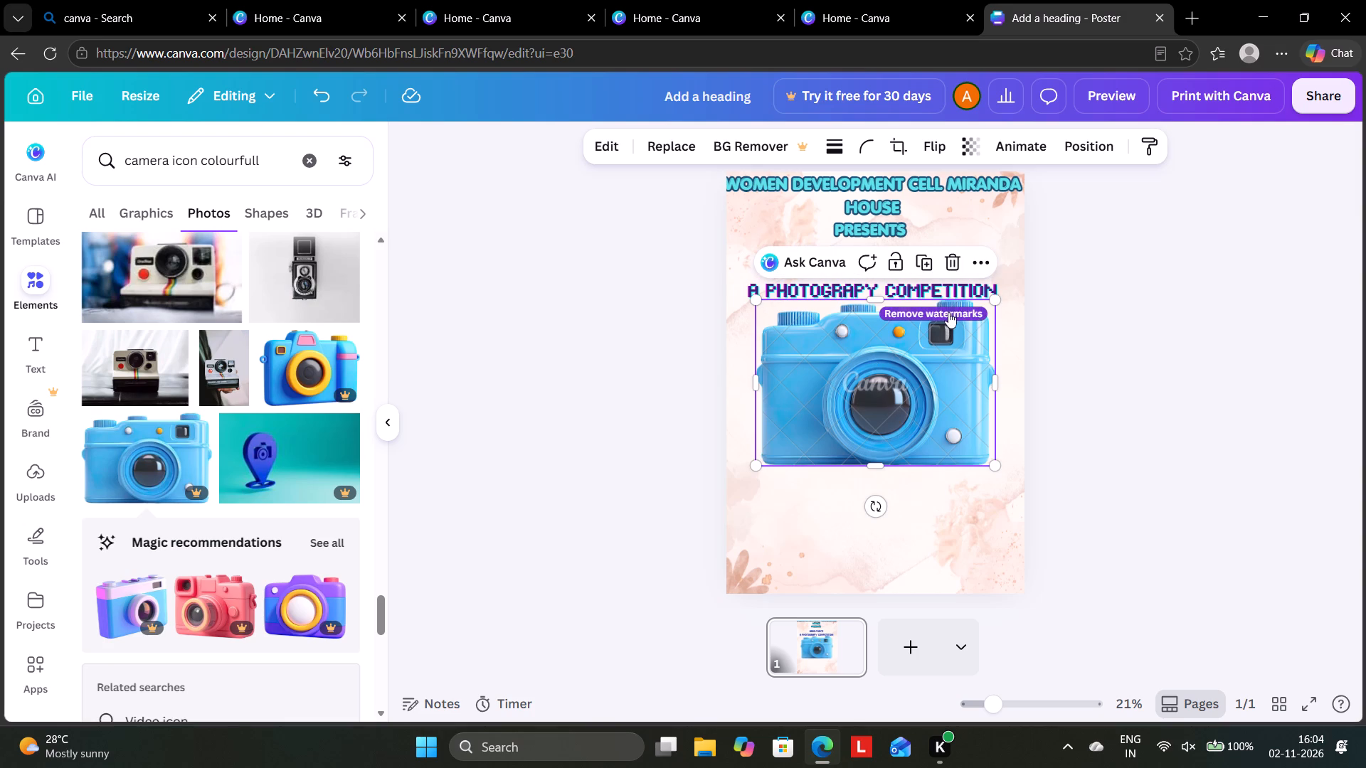
Check the purchase options for removing the watermark from the camera photo.
{"action": "left_click", "coordinate": [948, 311]}
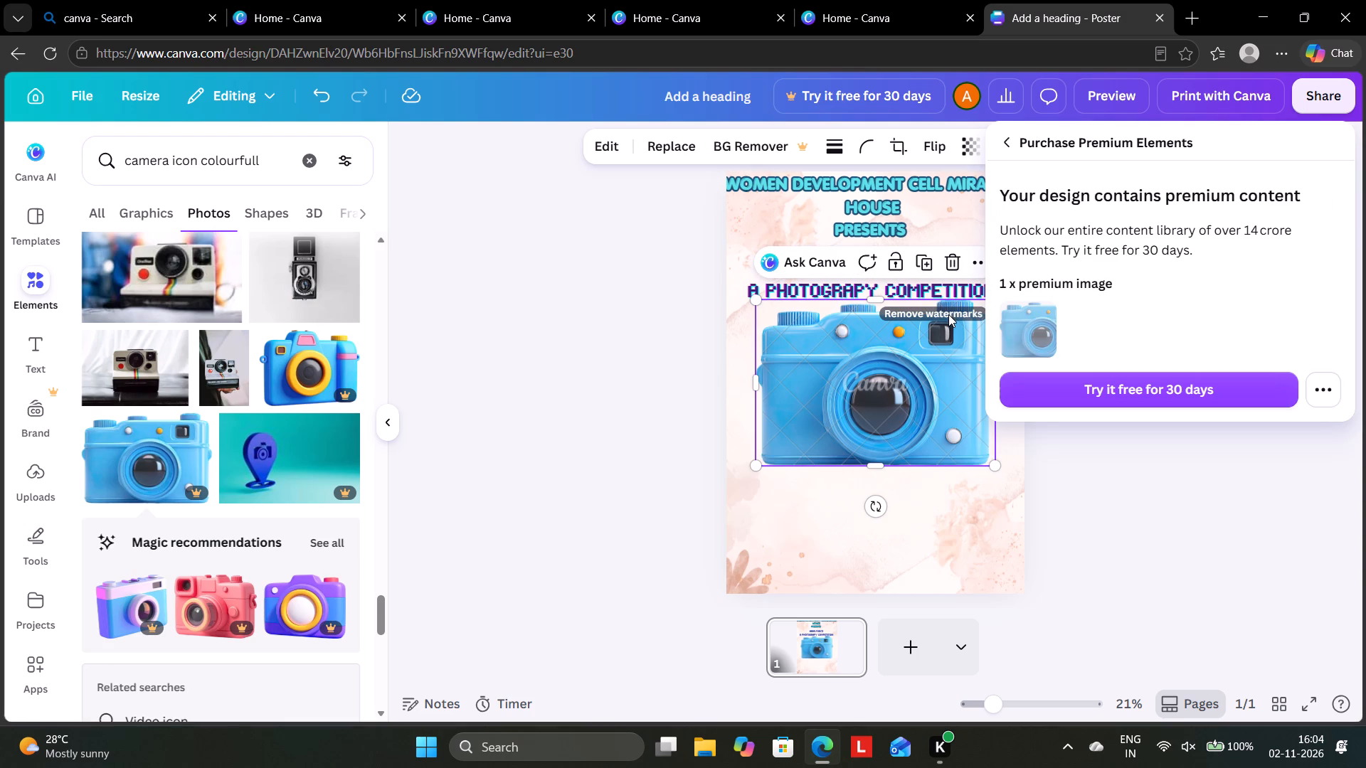
{"action": "left_click", "coordinate": [1315, 388]}
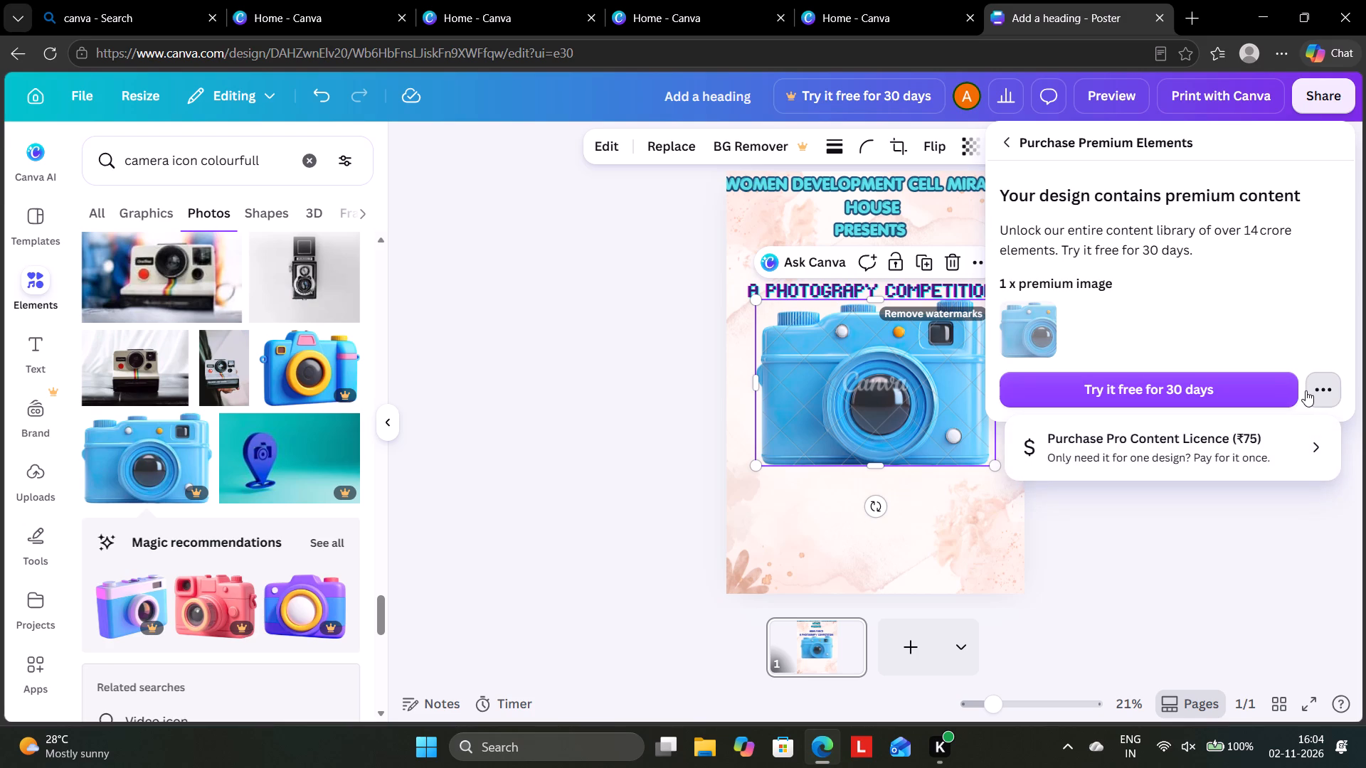
{"action": "left_click", "coordinate": [1264, 530]}
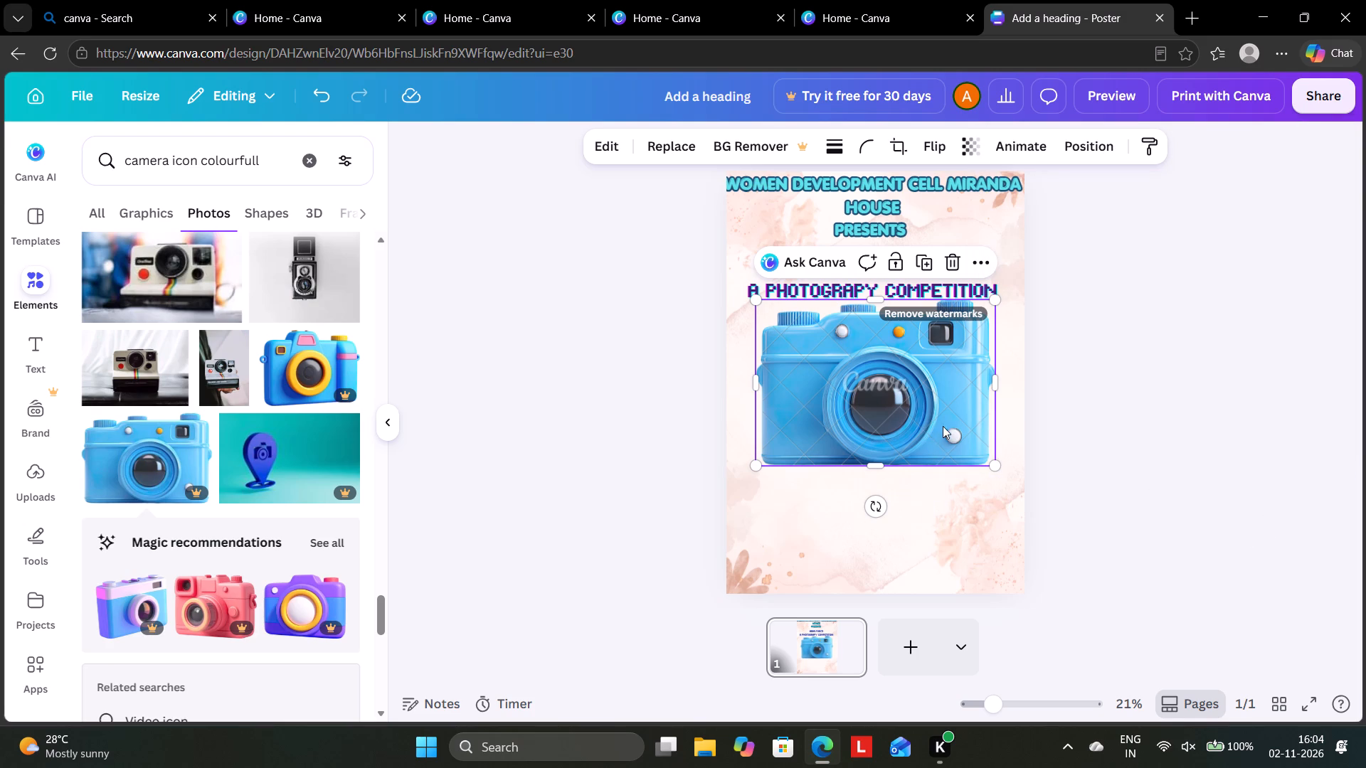
Shrink the camera photo to about 17 wide by 12 high and place it just beneath the "A PHOTOGRAPY COMPETITION" line.
{"action": "left_click", "coordinate": [969, 408]}
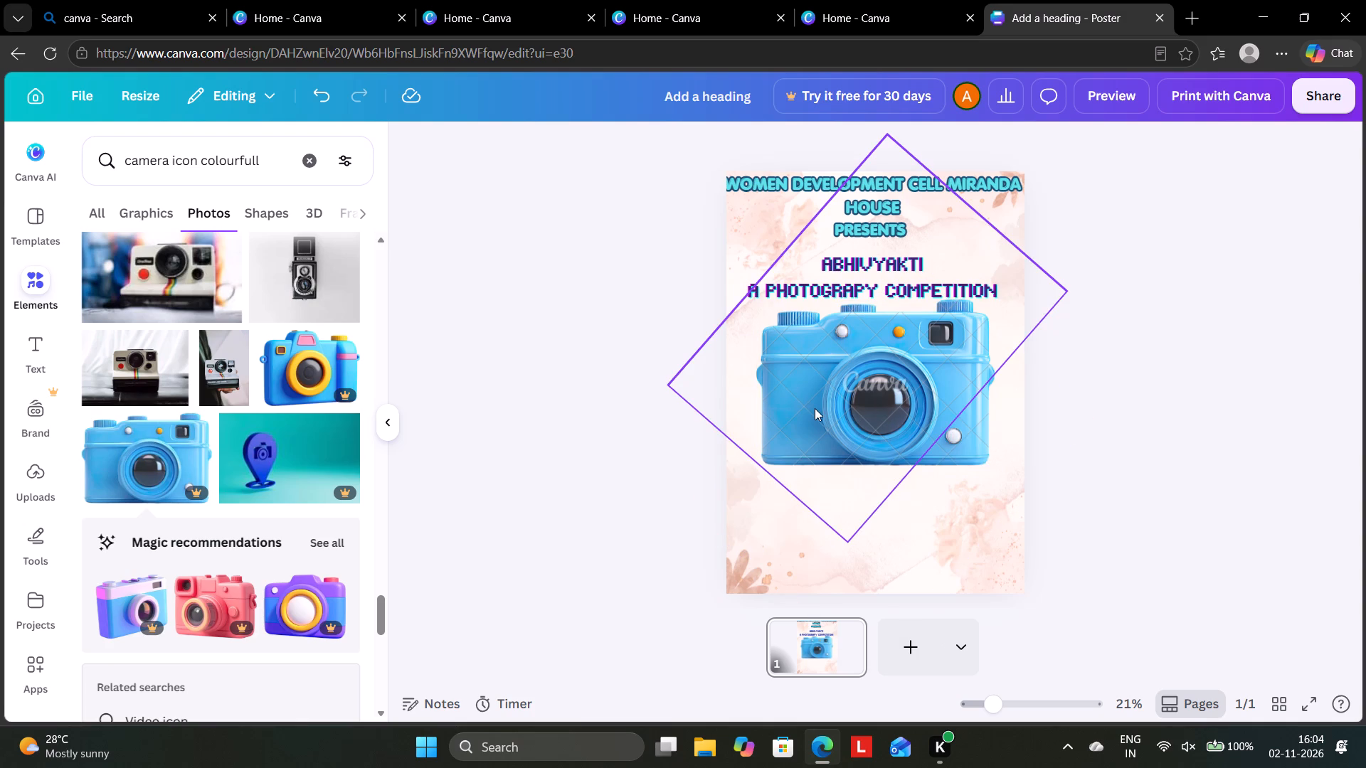
{"action": "left_click", "coordinate": [907, 424]}
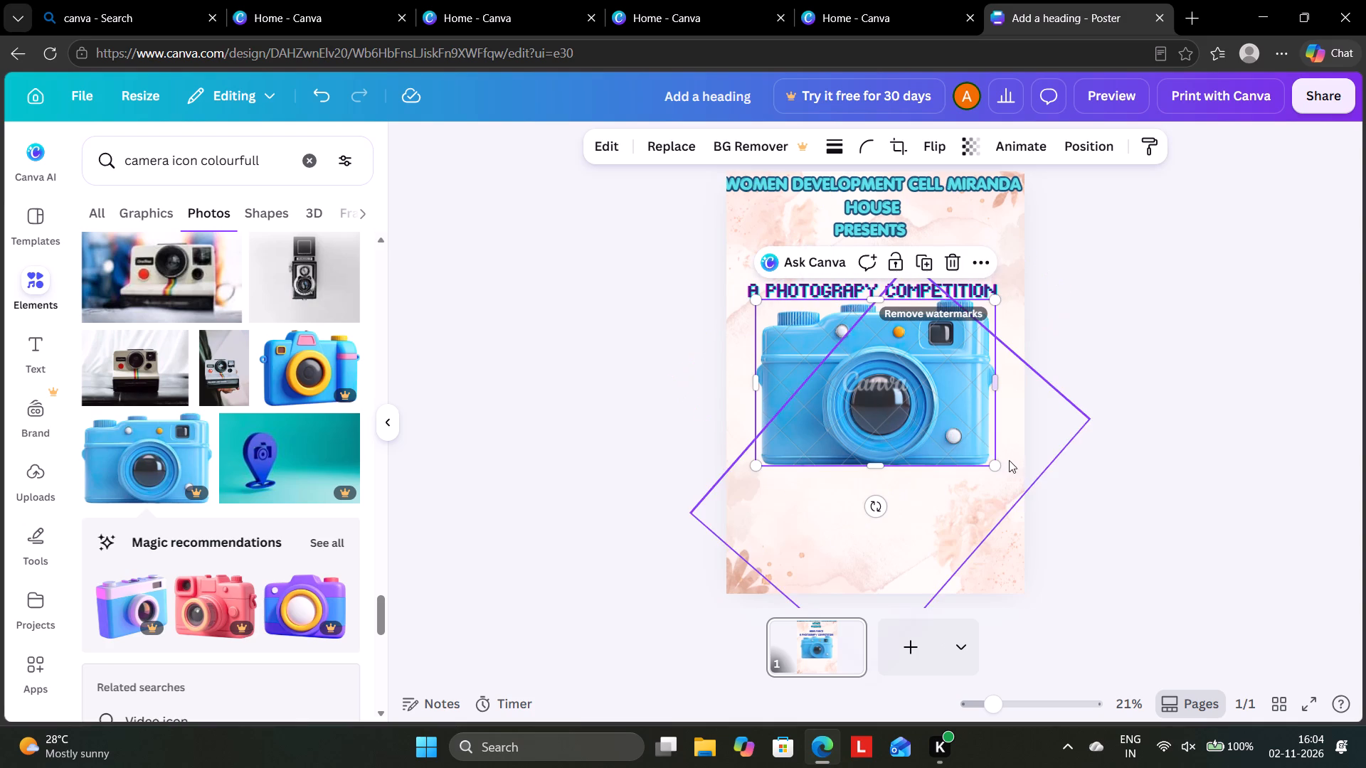
{"action": "left_click_drag", "start_coordinate": [1000, 466], "coordinate": [935, 434]}
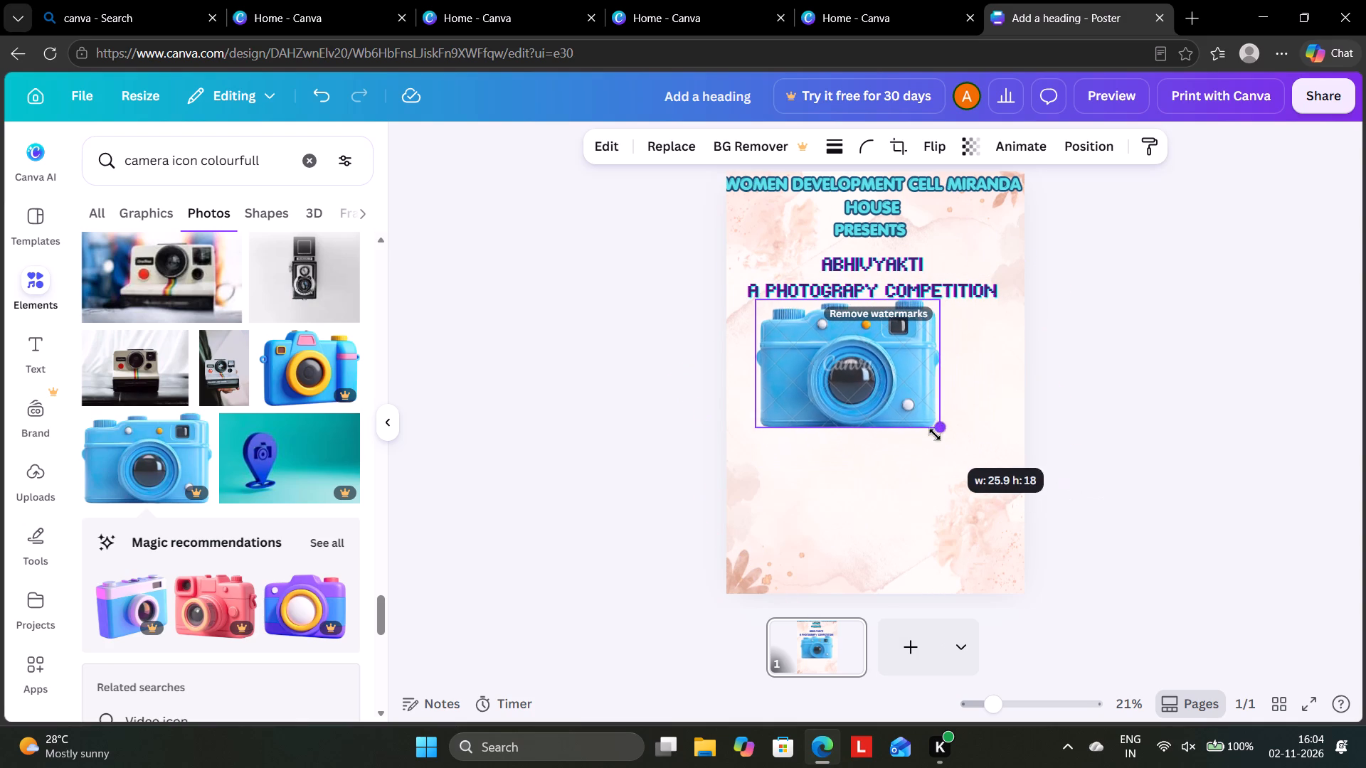
{"action": "left_click_drag", "start_coordinate": [935, 434], "coordinate": [928, 431]}
{"action": "left_click_drag", "start_coordinate": [756, 305], "coordinate": [793, 361]}
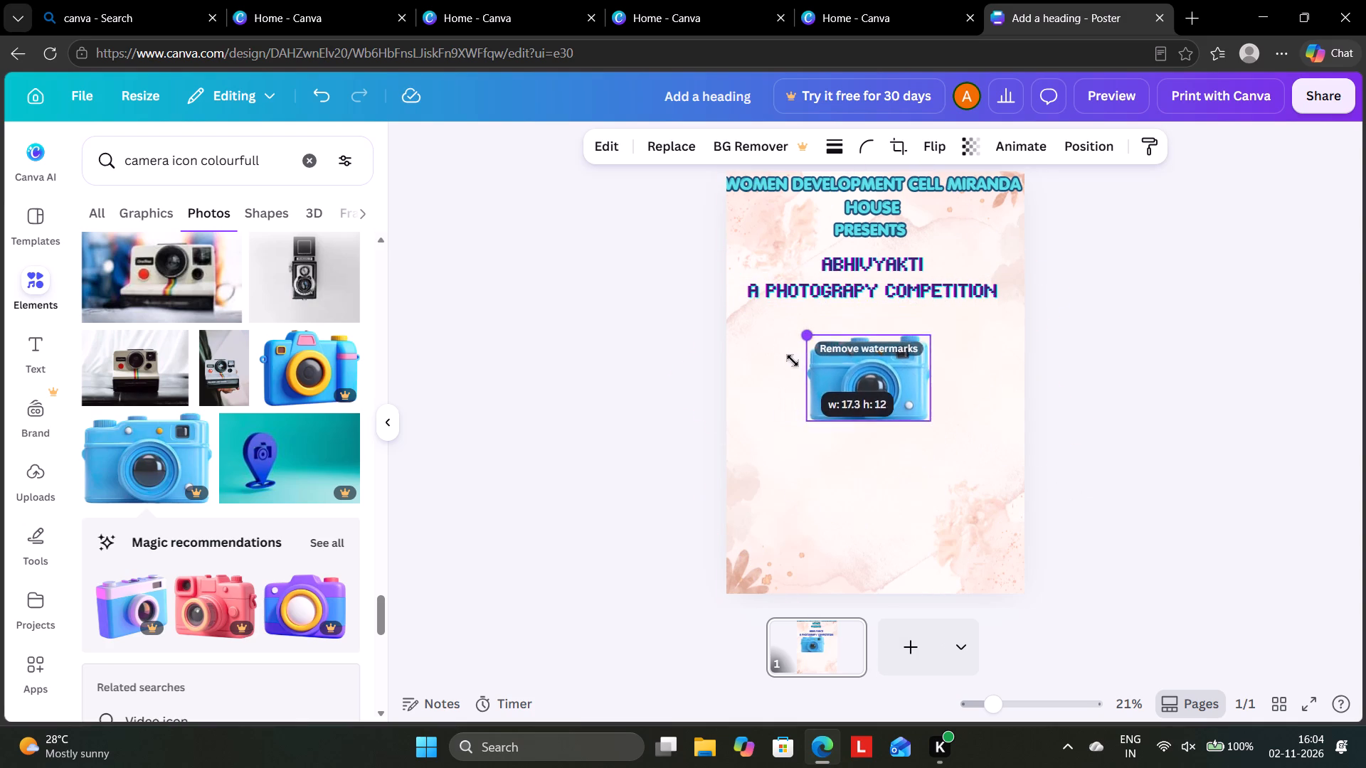
{"action": "left_click_drag", "start_coordinate": [793, 361], "coordinate": [793, 361]}
{"action": "left_click_drag", "start_coordinate": [872, 380], "coordinate": [877, 395]}
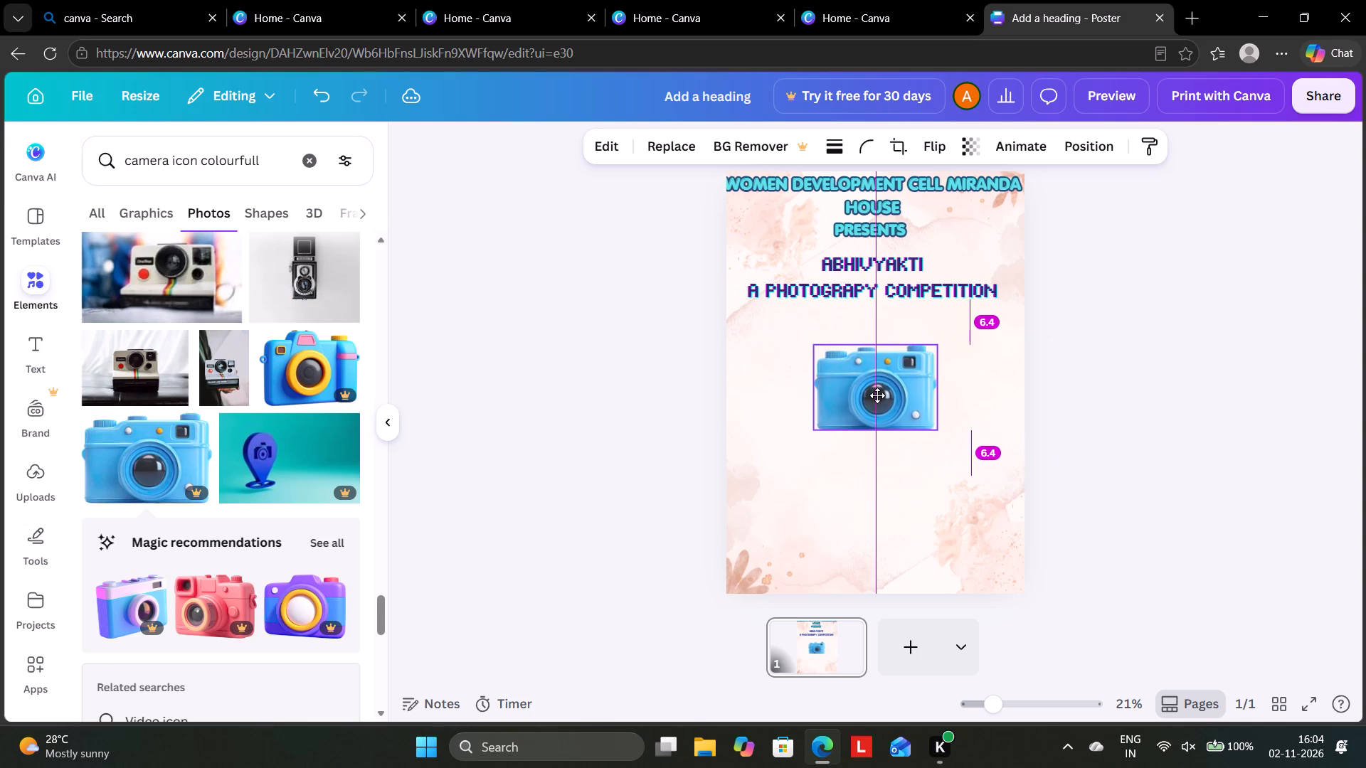
{"action": "left_click_drag", "start_coordinate": [877, 395], "coordinate": [869, 388]}
{"action": "left_click_drag", "start_coordinate": [870, 389], "coordinate": [873, 363]}
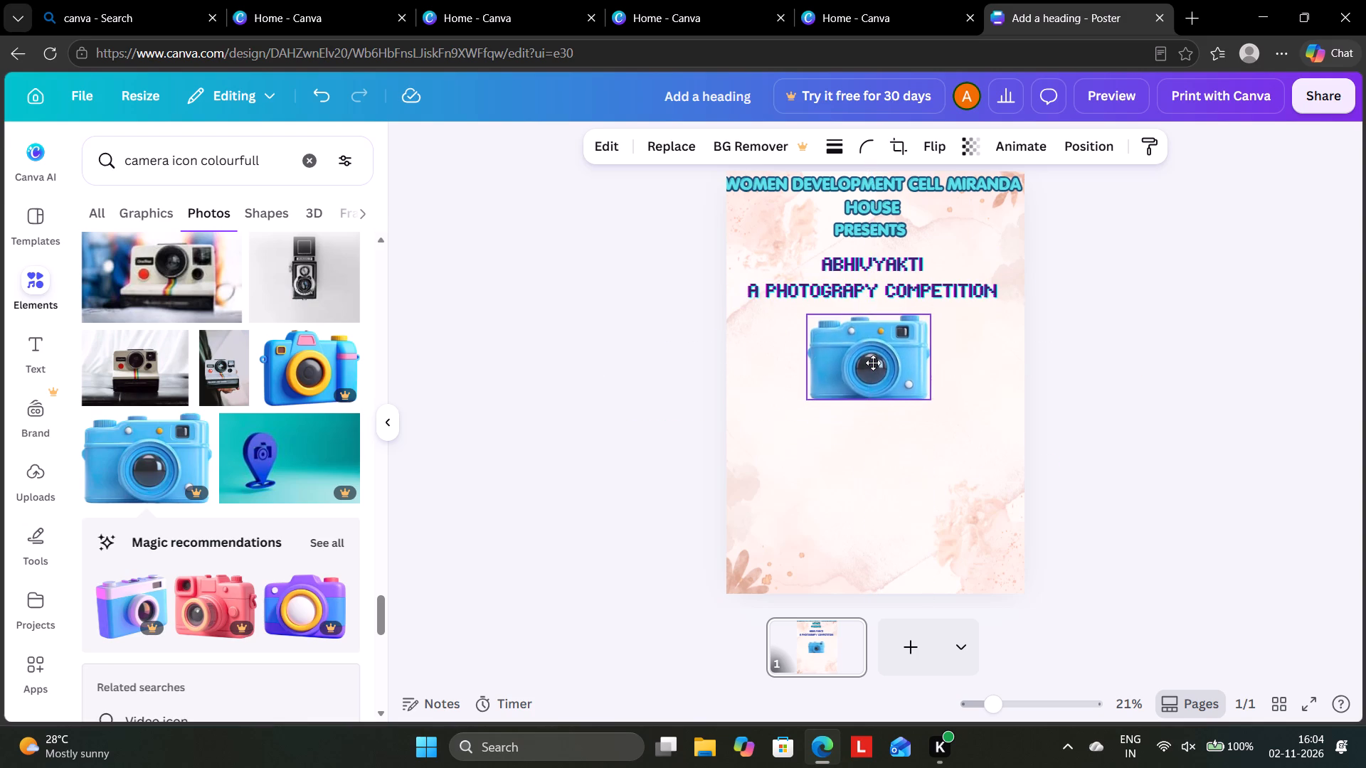
{"action": "left_click_drag", "start_coordinate": [873, 363], "coordinate": [872, 358]}
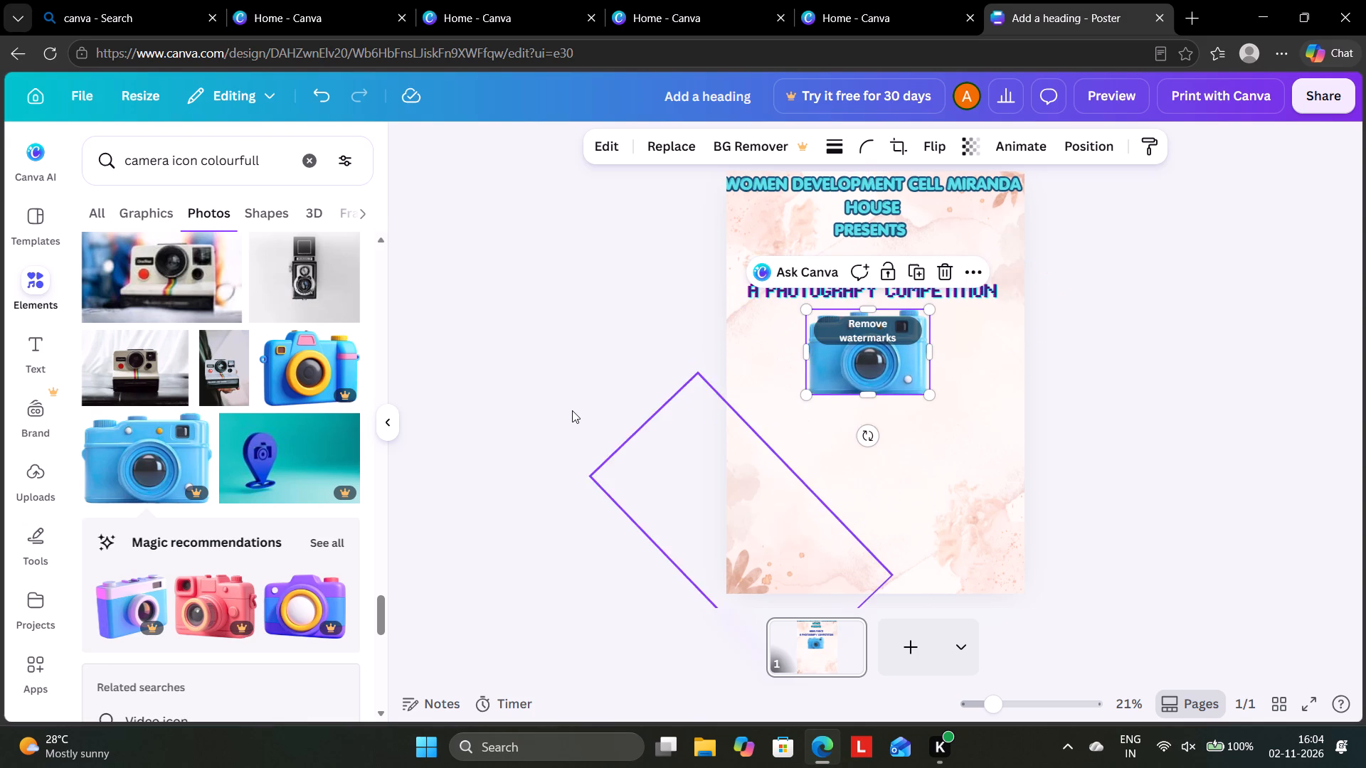
{"action": "left_click", "coordinate": [572, 408]}
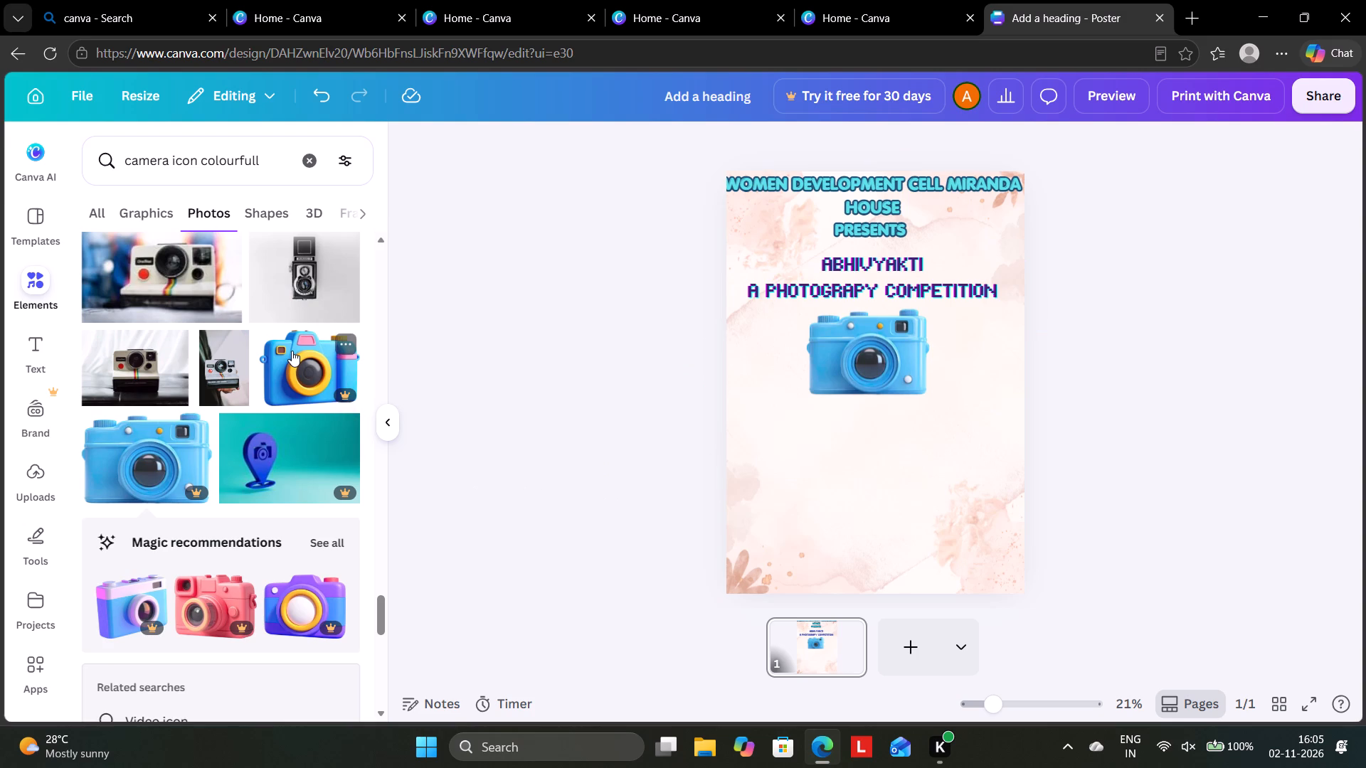
Open the elements search text for editing.
{"action": "left_click", "coordinate": [270, 166]}
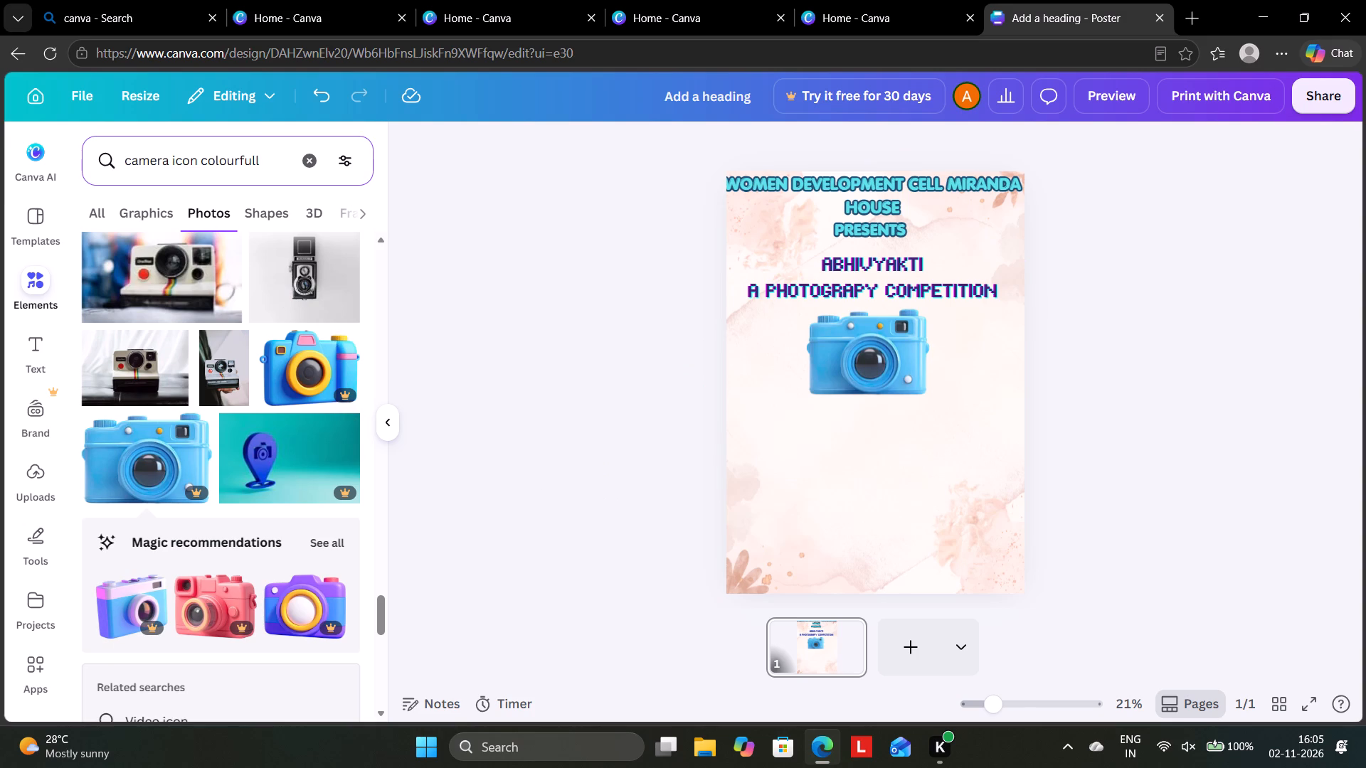
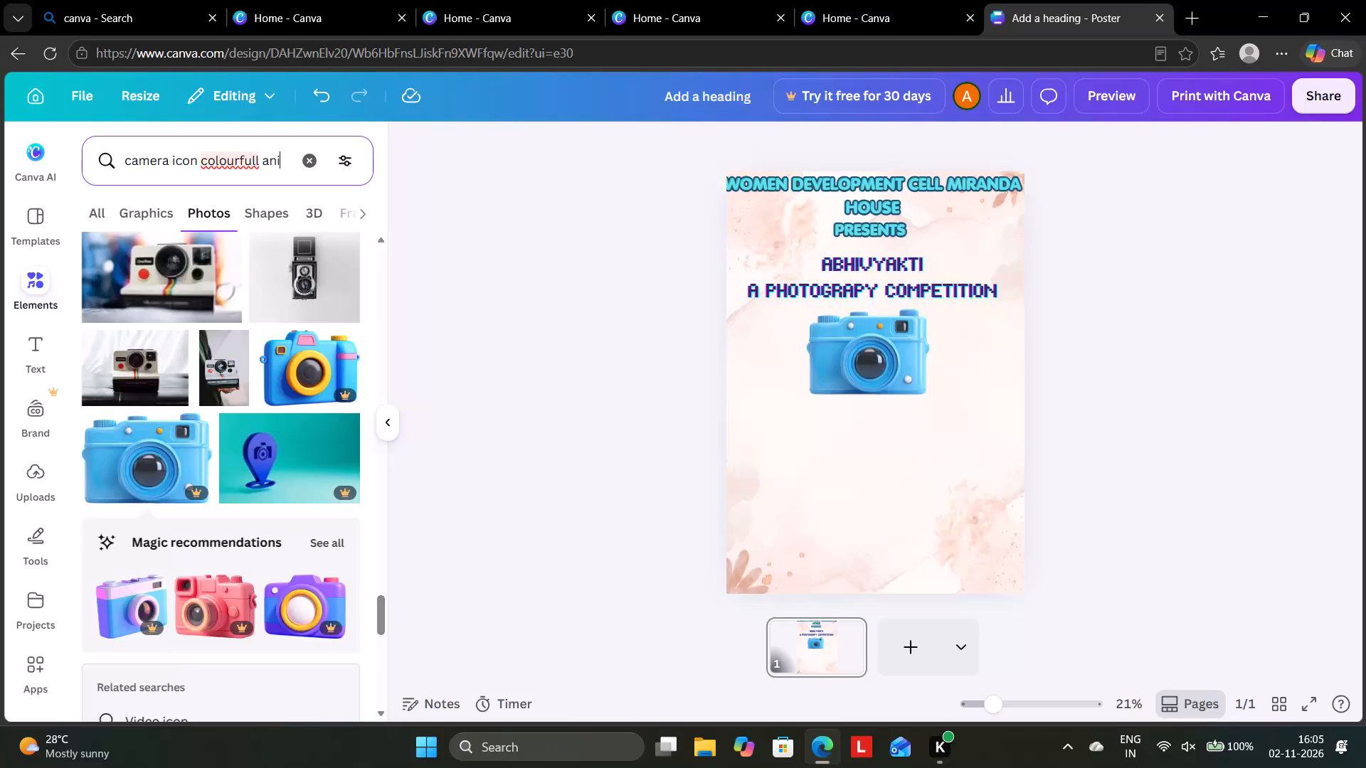
Search the photo elements for "camera icon colourfull animation".
{"action": "type", "text": "tion"}
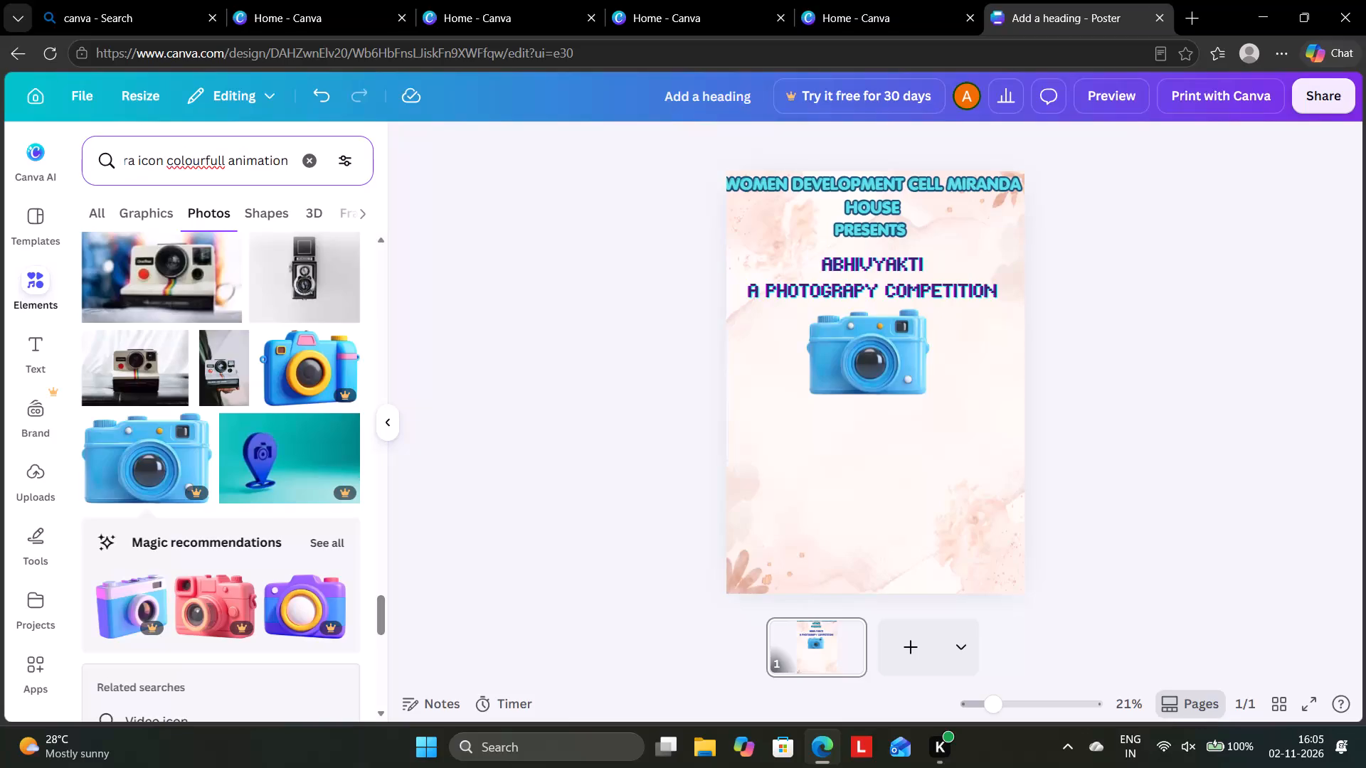
{"action": "key", "text": "Return"}
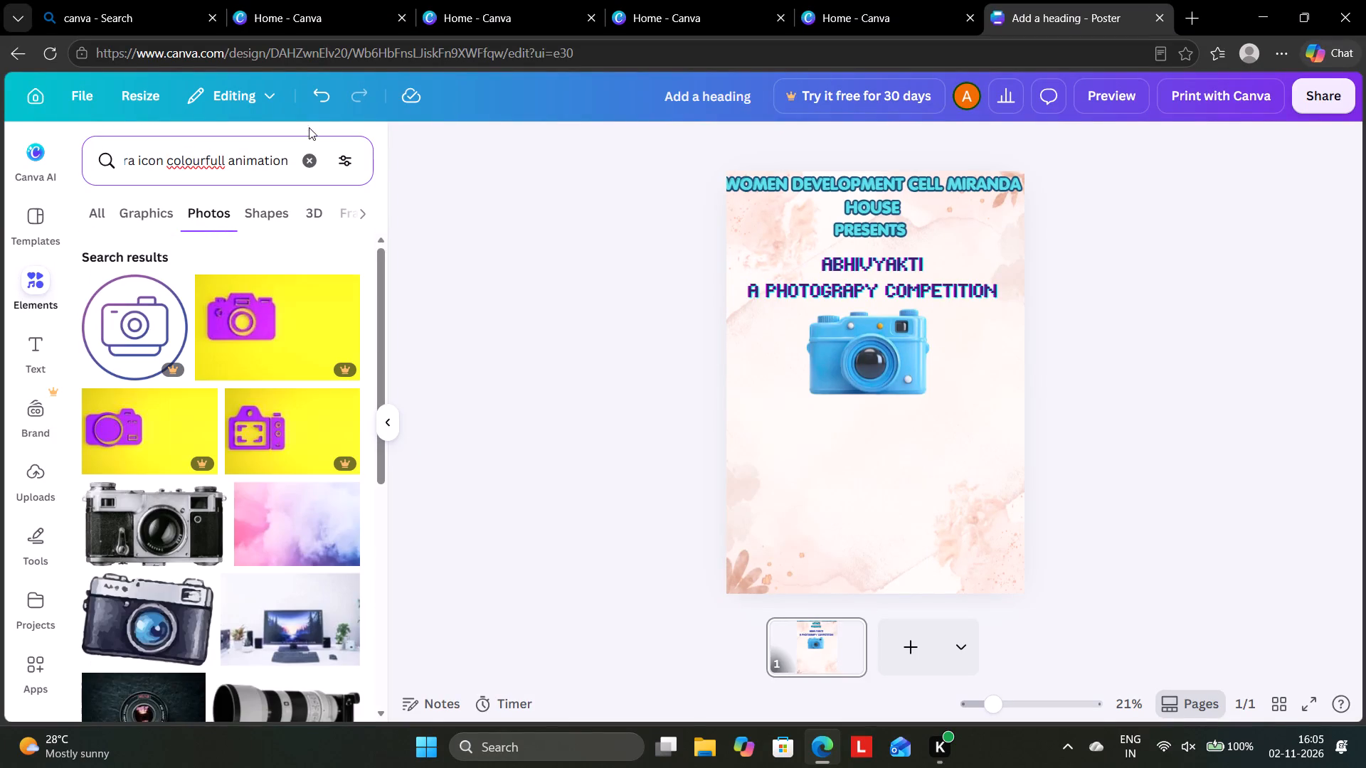
Look through the photo search results for a suitable colourful camera image.
{"action": "scroll", "coordinate": [318, 363], "scroll_direction": "down", "scroll_amount": 3}
{"action": "scroll", "coordinate": [318, 363], "scroll_direction": "up", "scroll_amount": 2}
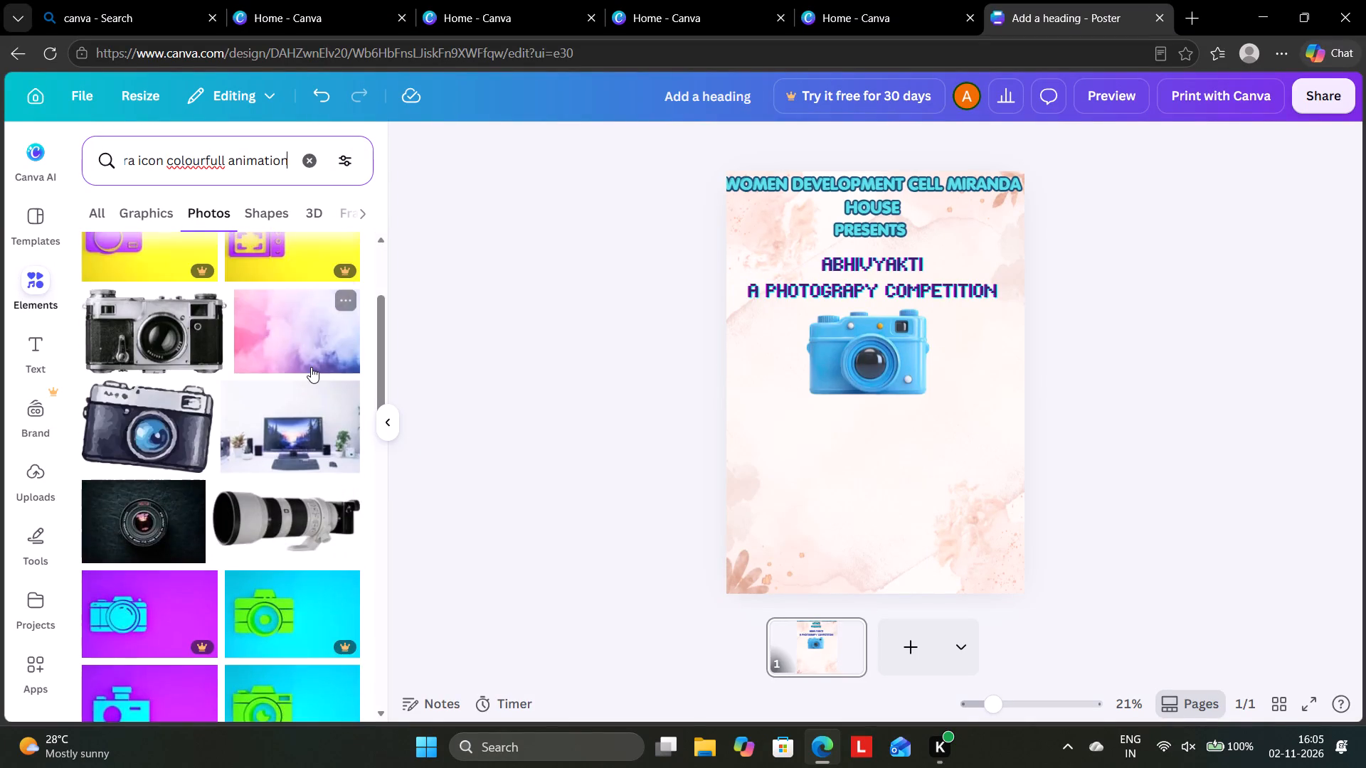
{"action": "scroll", "coordinate": [302, 374], "scroll_direction": "down", "scroll_amount": 3}
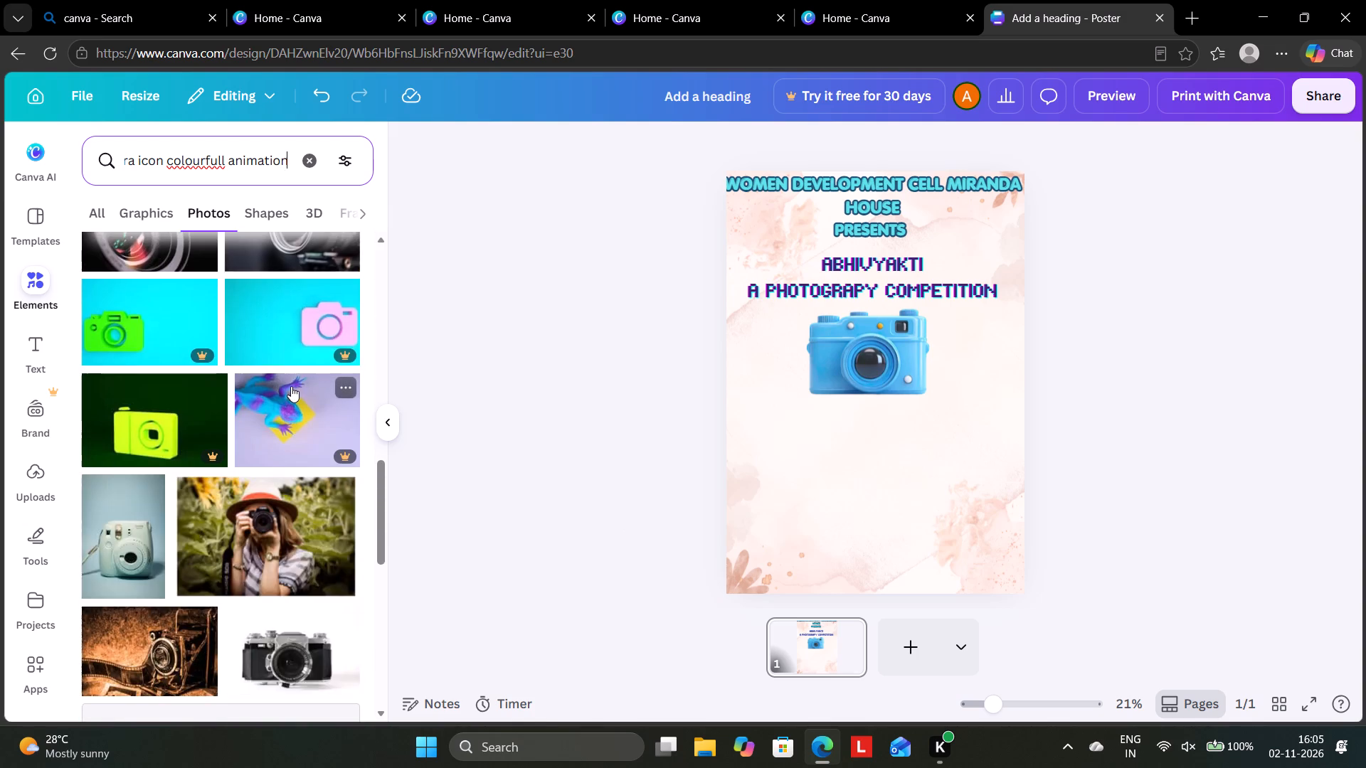
{"action": "scroll", "coordinate": [288, 390], "scroll_direction": "down", "scroll_amount": 4}
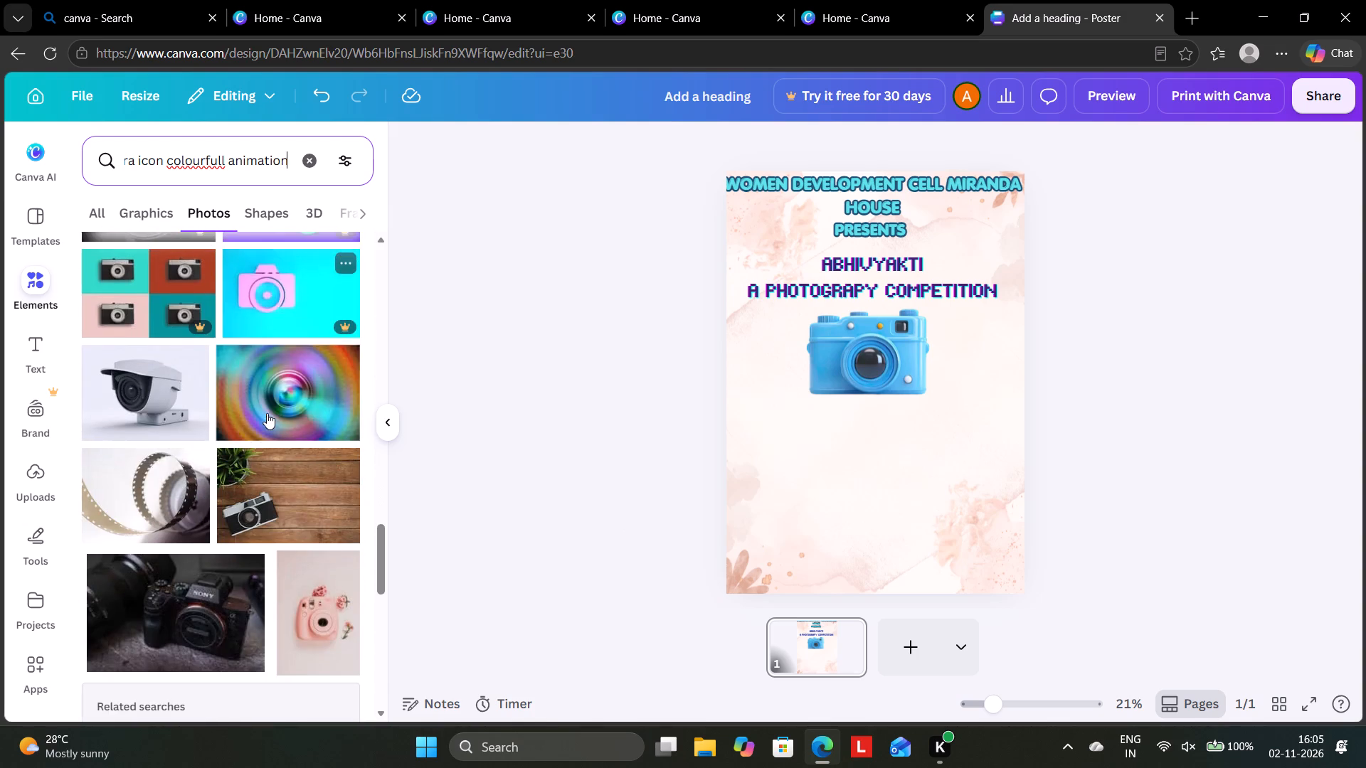
{"action": "scroll", "coordinate": [263, 415], "scroll_direction": "down", "scroll_amount": 1}
{"action": "scroll", "coordinate": [223, 474], "scroll_direction": "down", "scroll_amount": 2}
{"action": "scroll", "coordinate": [210, 513], "scroll_direction": "up", "scroll_amount": 1}
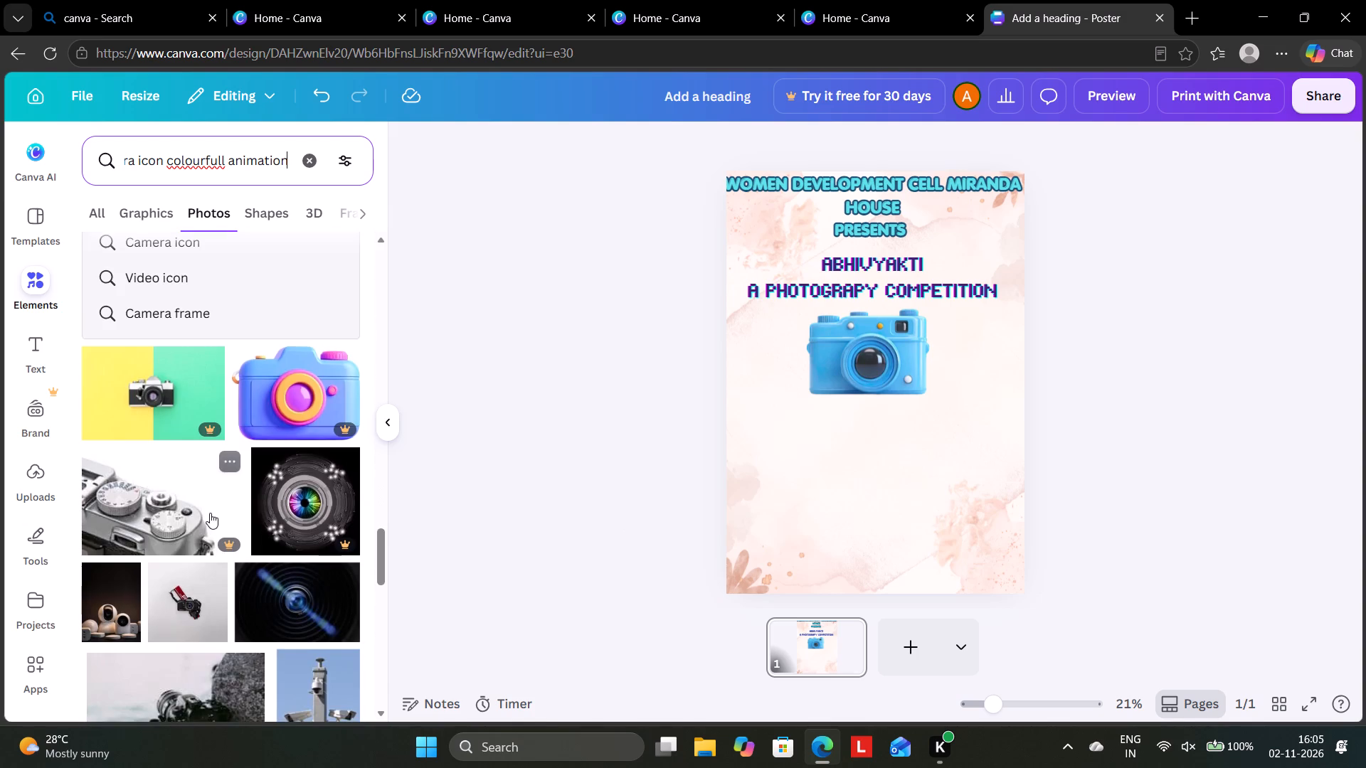
{"action": "scroll", "coordinate": [210, 512], "scroll_direction": "down", "scroll_amount": 4}
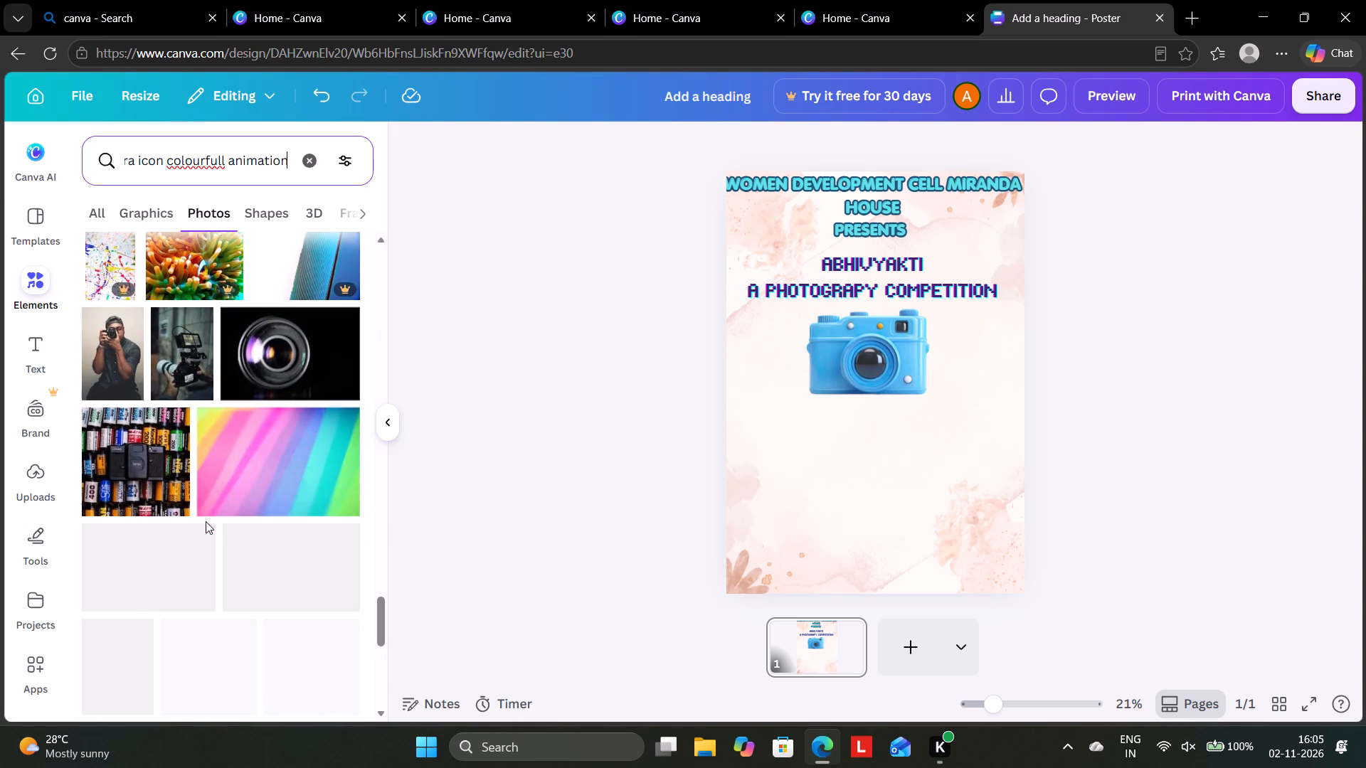
{"action": "scroll", "coordinate": [206, 521], "scroll_direction": "down", "scroll_amount": 4}
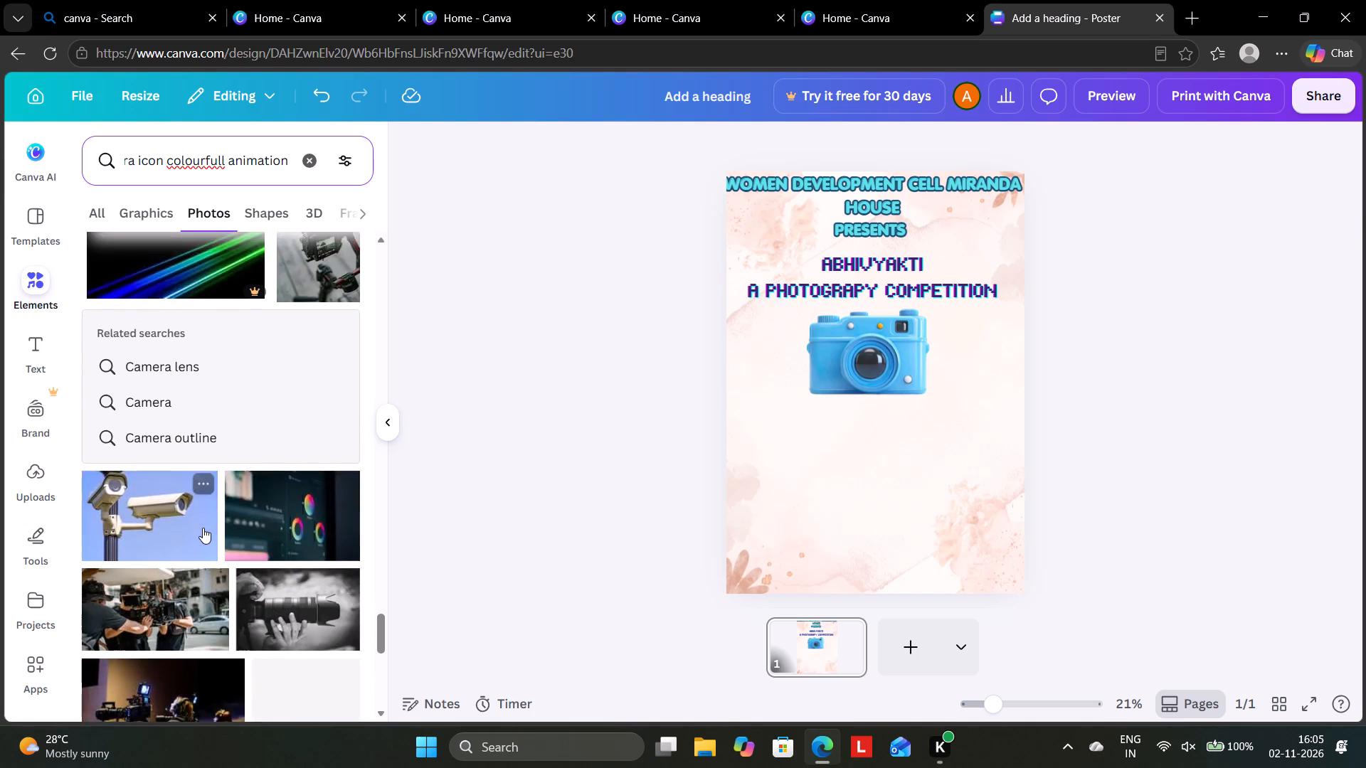
{"action": "scroll", "coordinate": [203, 528], "scroll_direction": "down", "scroll_amount": 4}
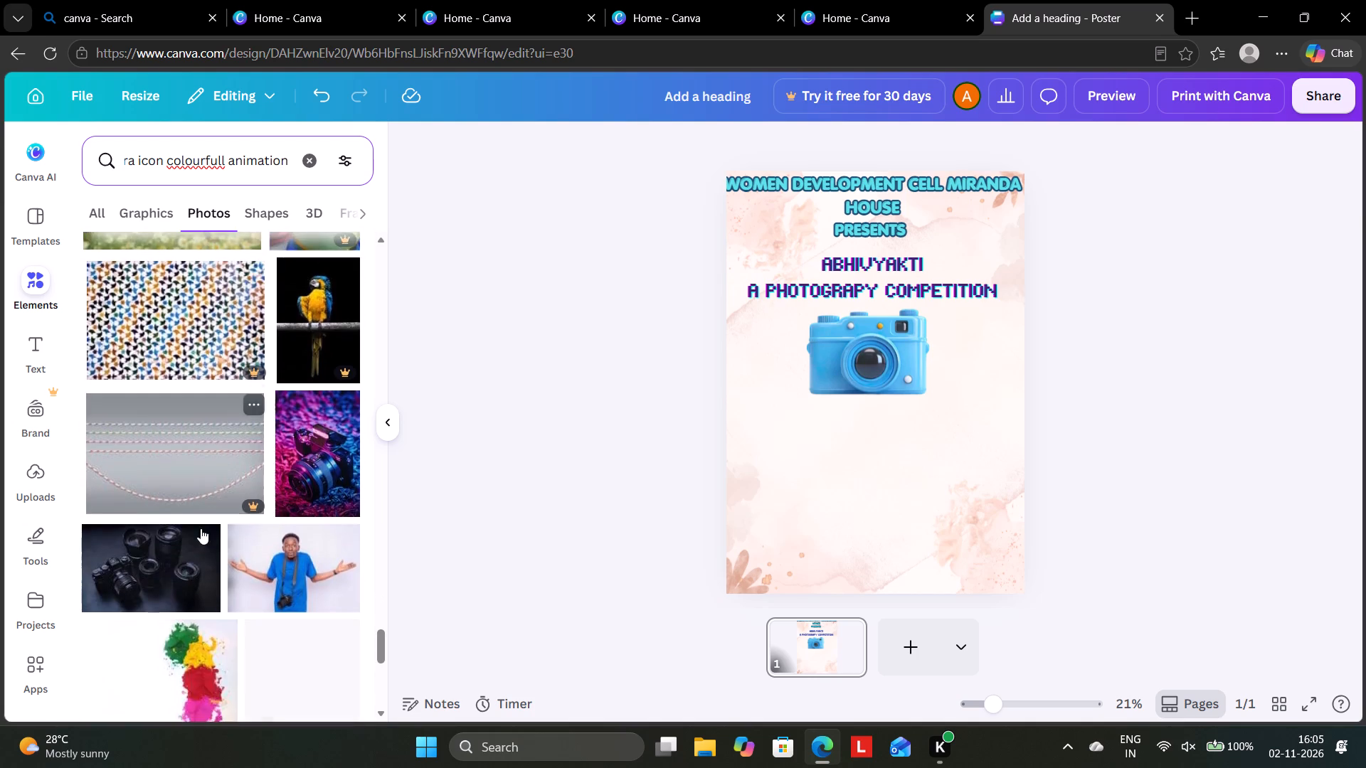
{"action": "scroll", "coordinate": [201, 528], "scroll_direction": "down", "scroll_amount": 2}
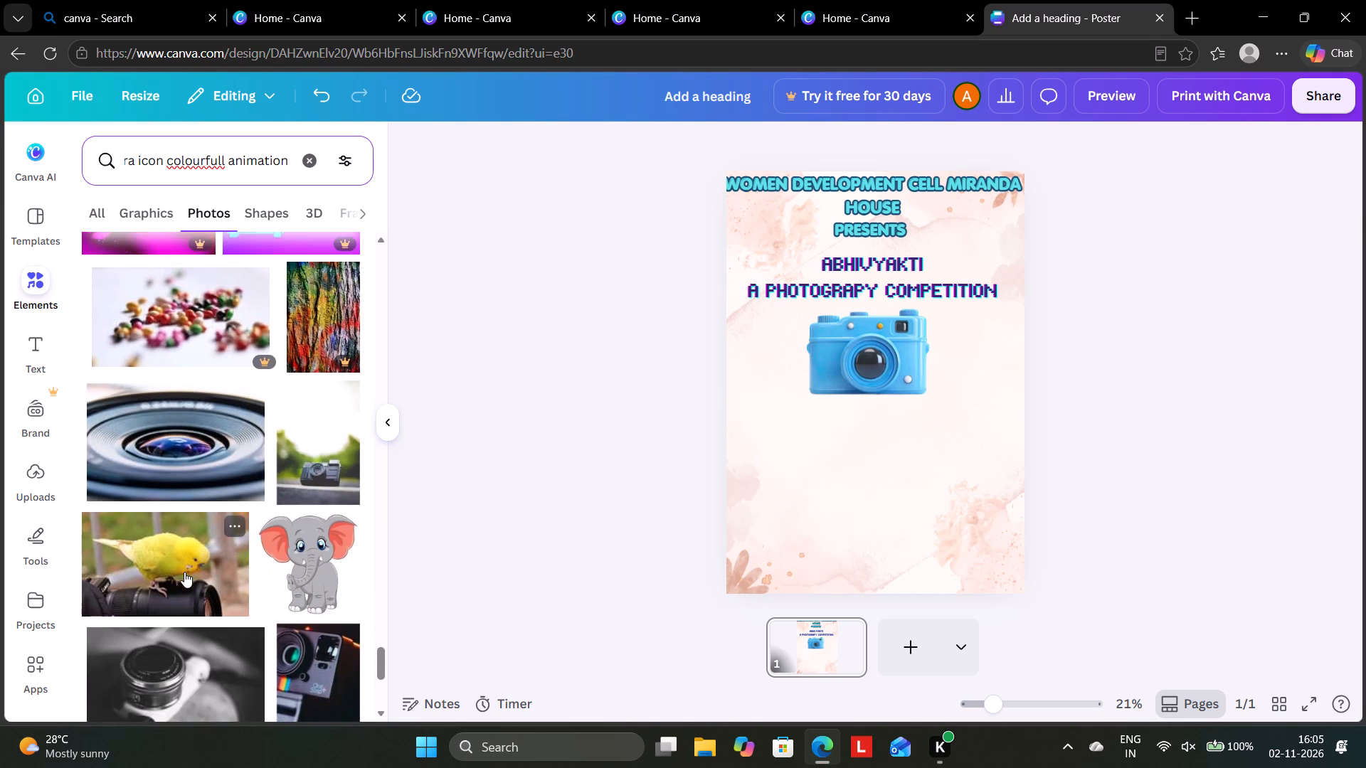
{"action": "scroll", "coordinate": [183, 575], "scroll_direction": "down", "scroll_amount": 4}
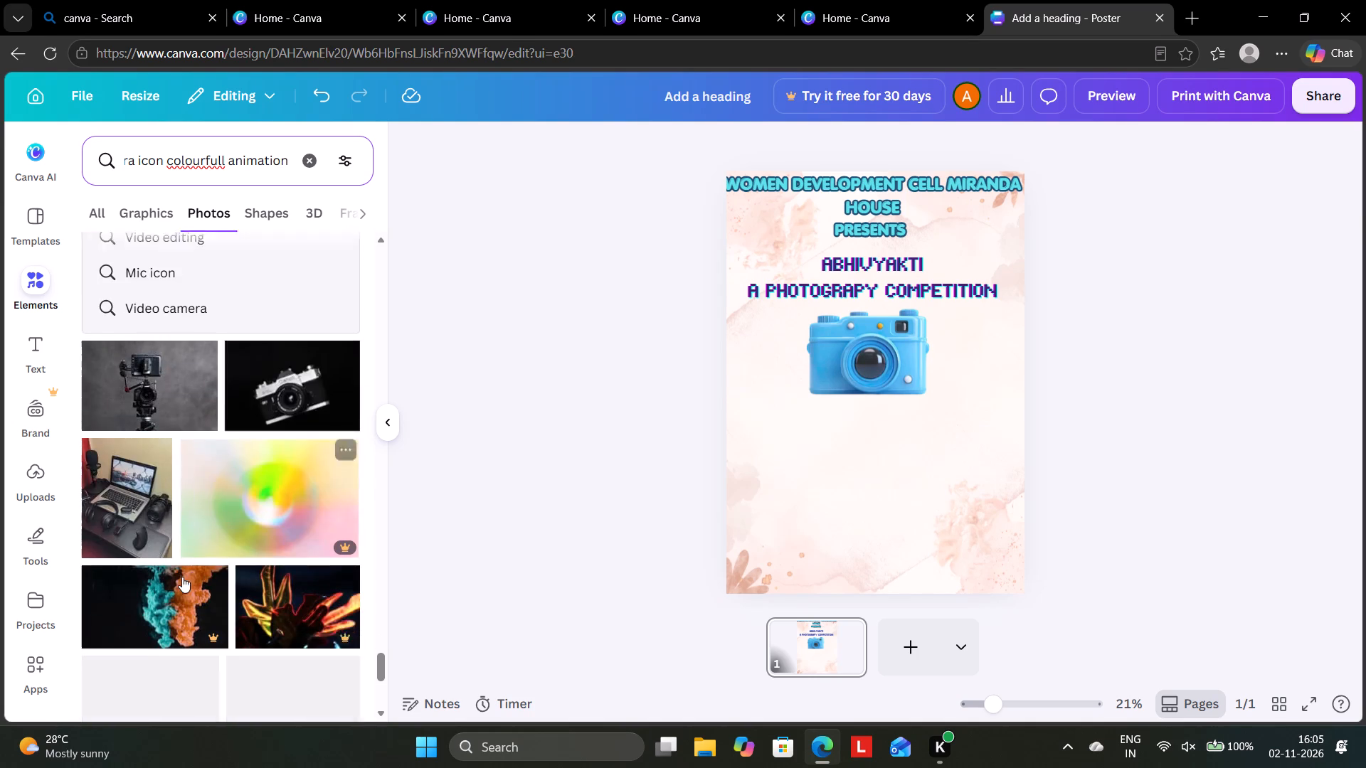
{"action": "scroll", "coordinate": [182, 577], "scroll_direction": "down", "scroll_amount": 2}
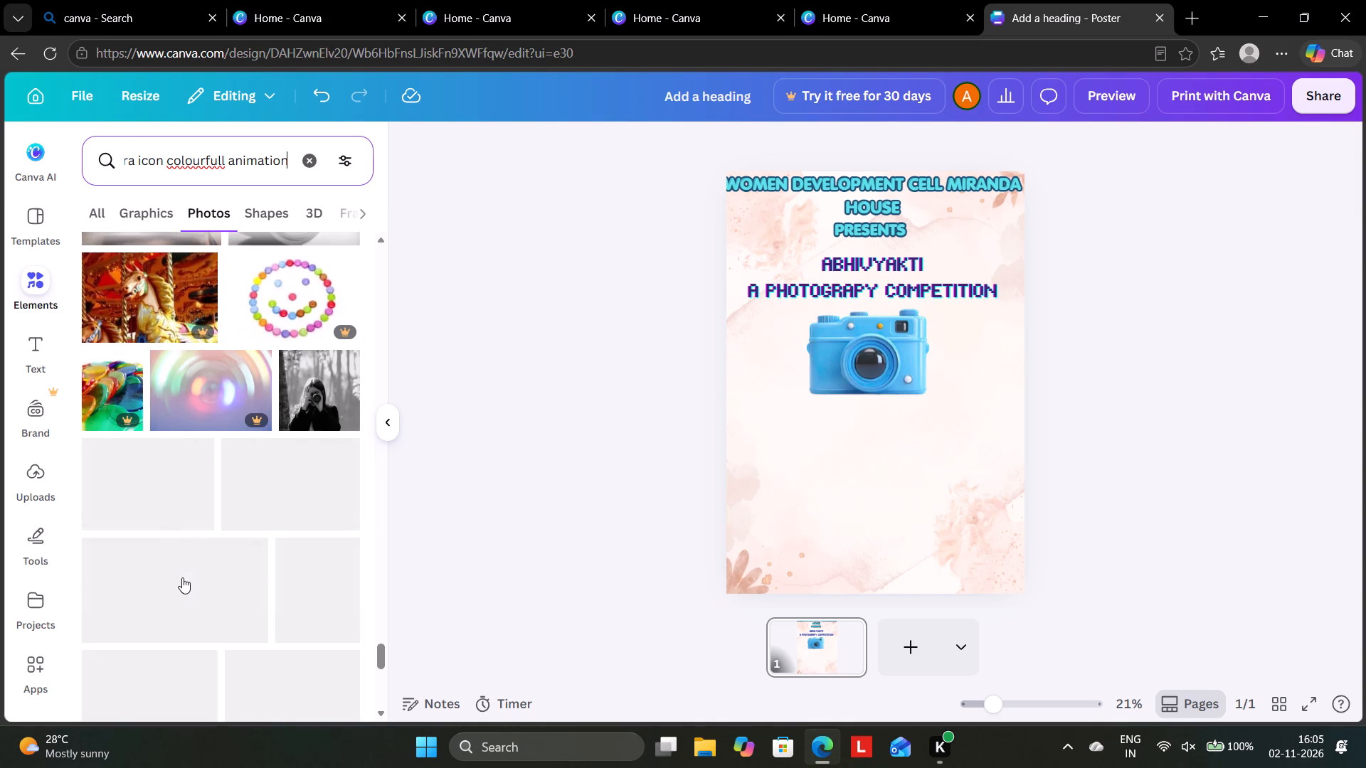
{"action": "scroll", "coordinate": [182, 577], "scroll_direction": "down", "scroll_amount": 4}
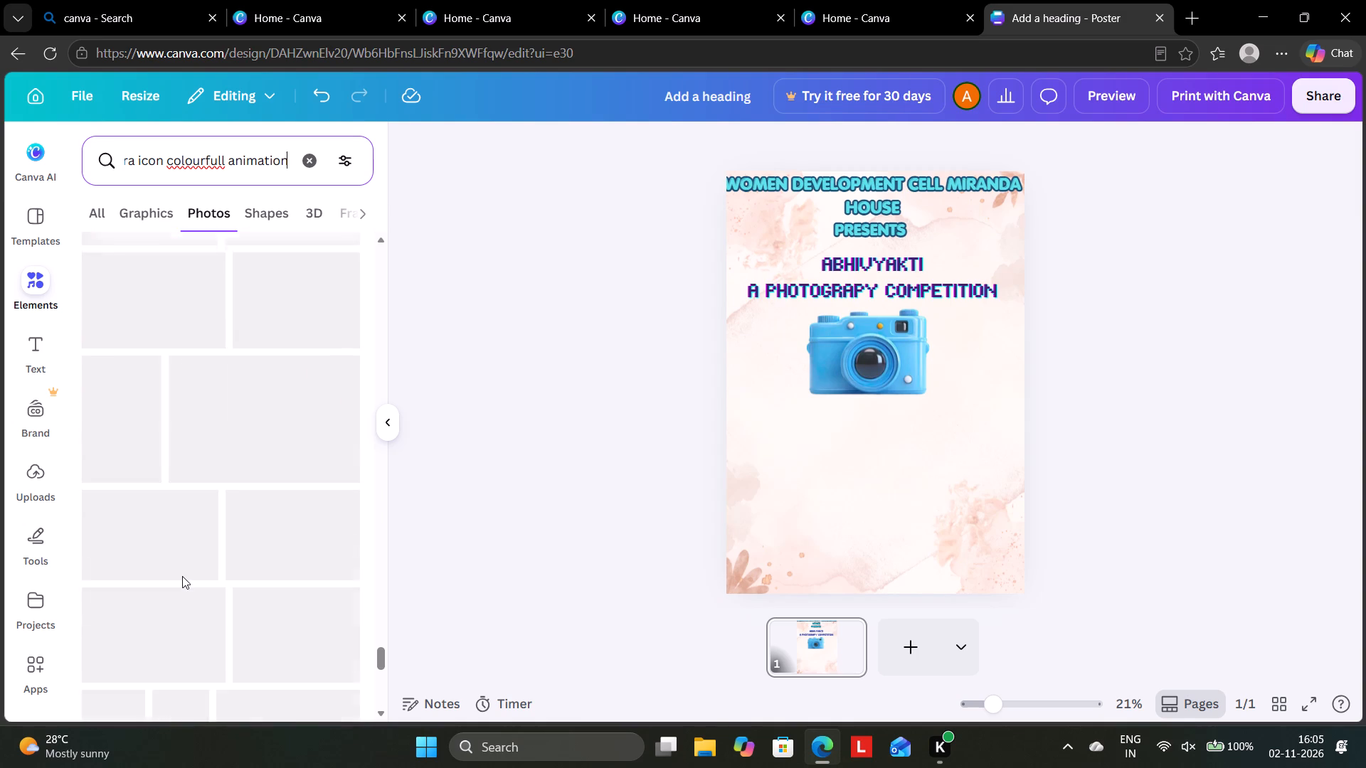
{"action": "scroll", "coordinate": [182, 577], "scroll_direction": "down", "scroll_amount": 1}
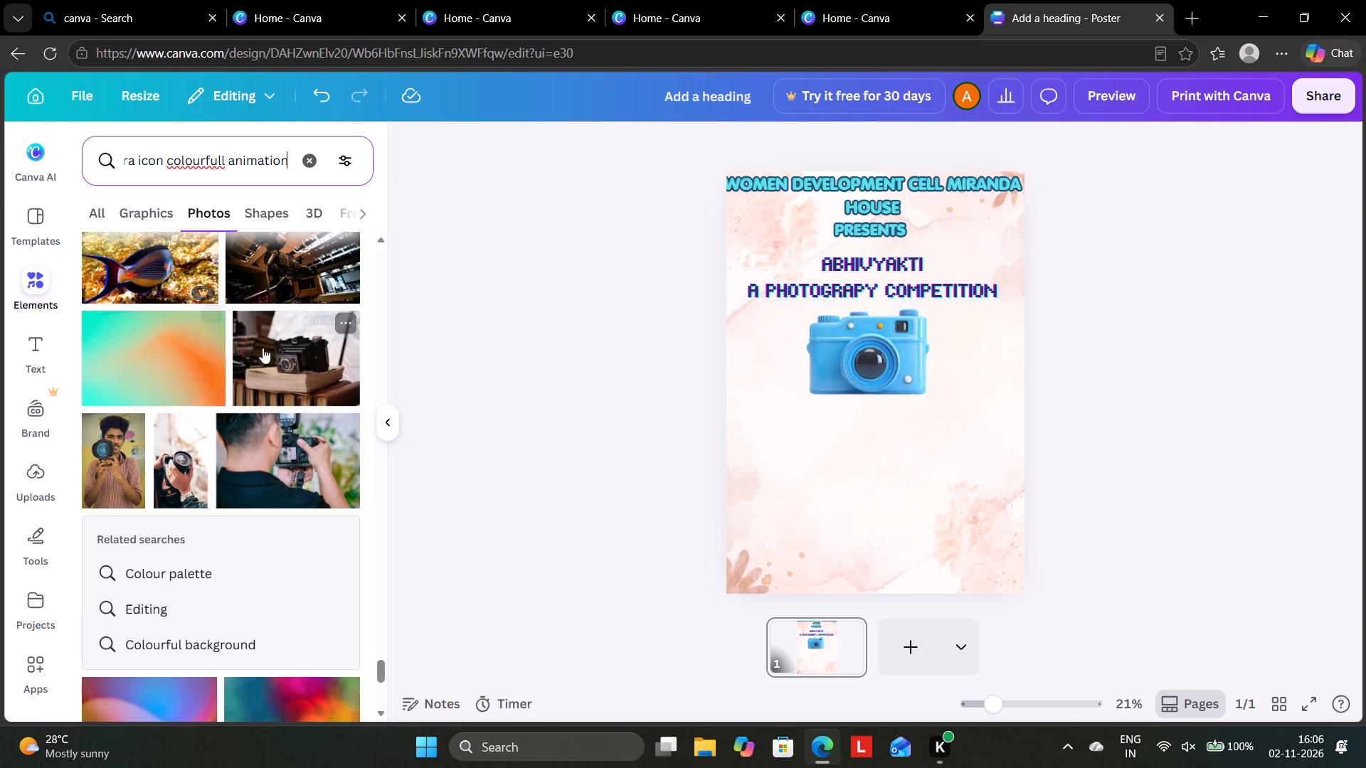
{"action": "scroll", "coordinate": [231, 451], "scroll_direction": "down", "scroll_amount": 1}
{"action": "scroll", "coordinate": [77, 392], "scroll_direction": "down", "scroll_amount": 1}
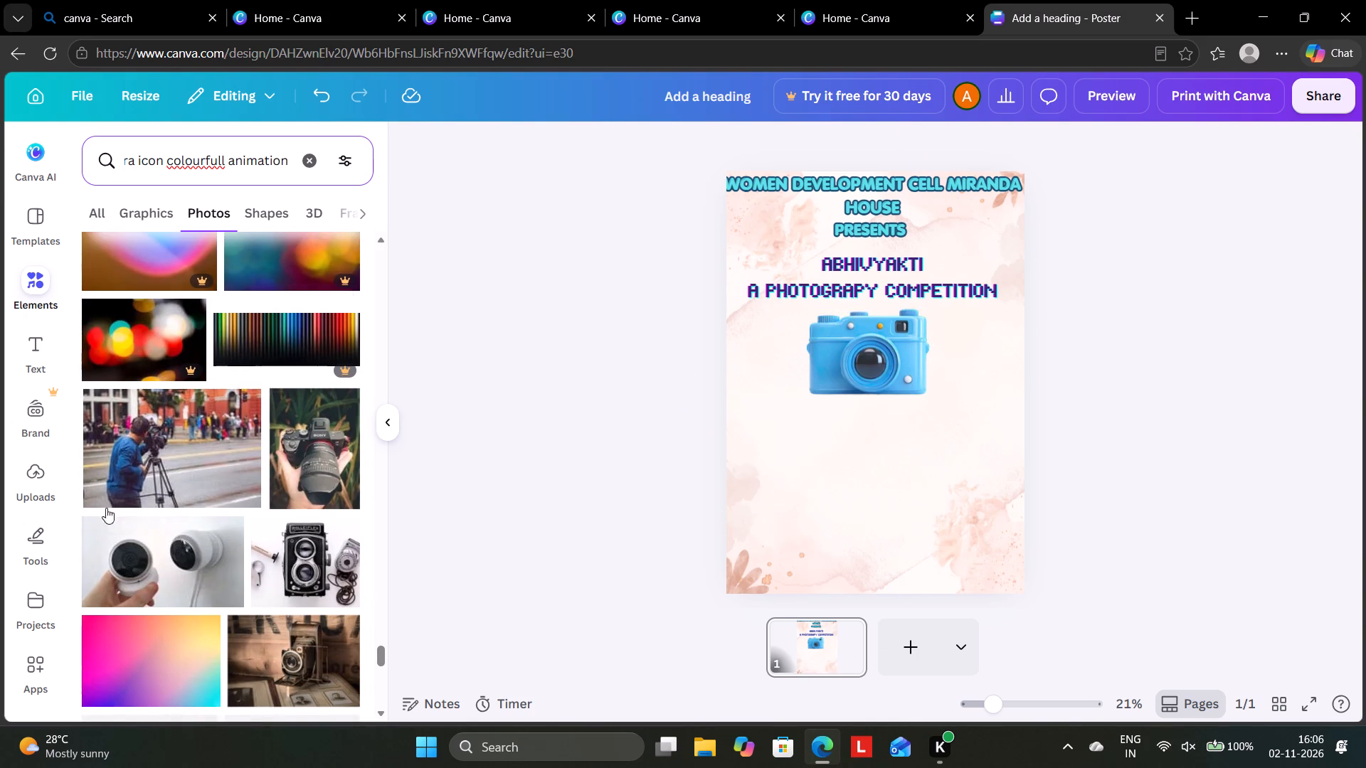
{"action": "scroll", "coordinate": [236, 506], "scroll_direction": "down", "scroll_amount": 1}
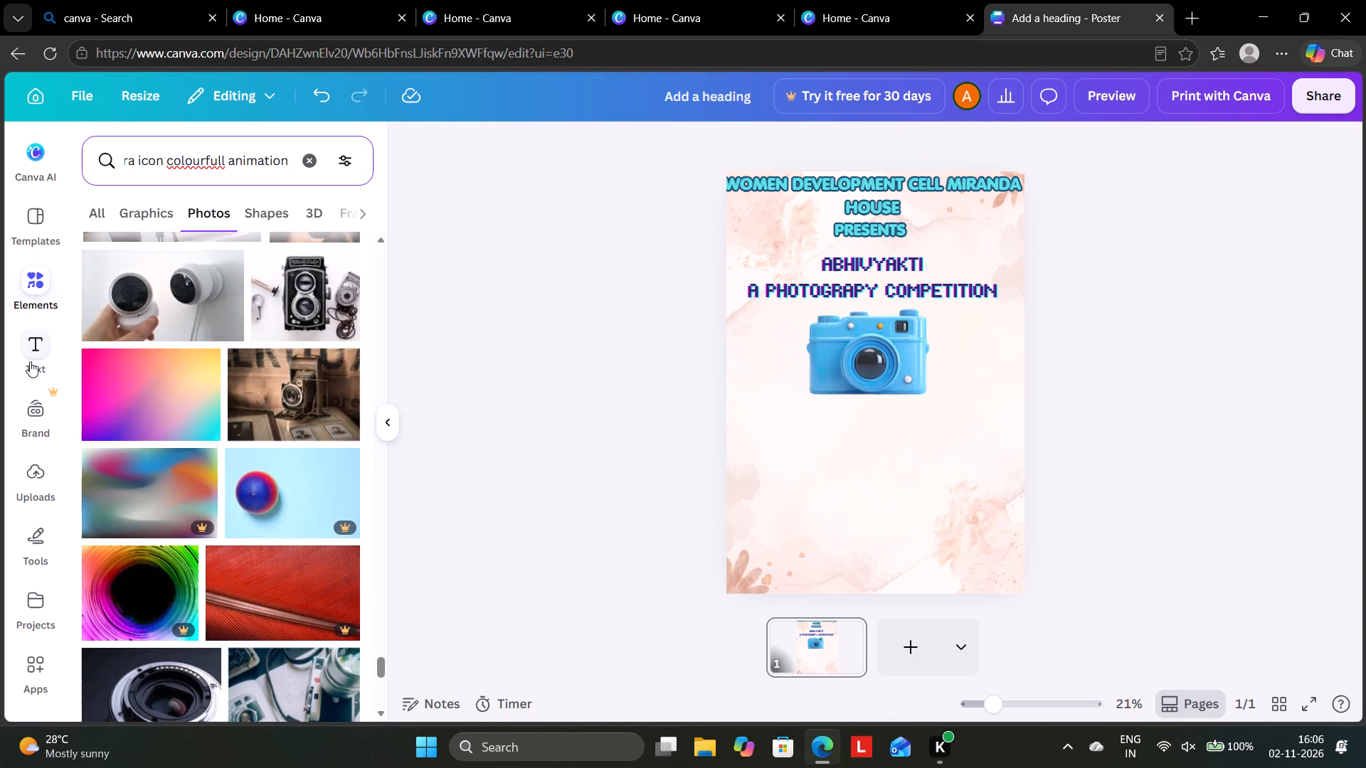
Add a body text box to the poster and place it just beneath the blue camera photo.
{"action": "left_click", "coordinate": [31, 361]}
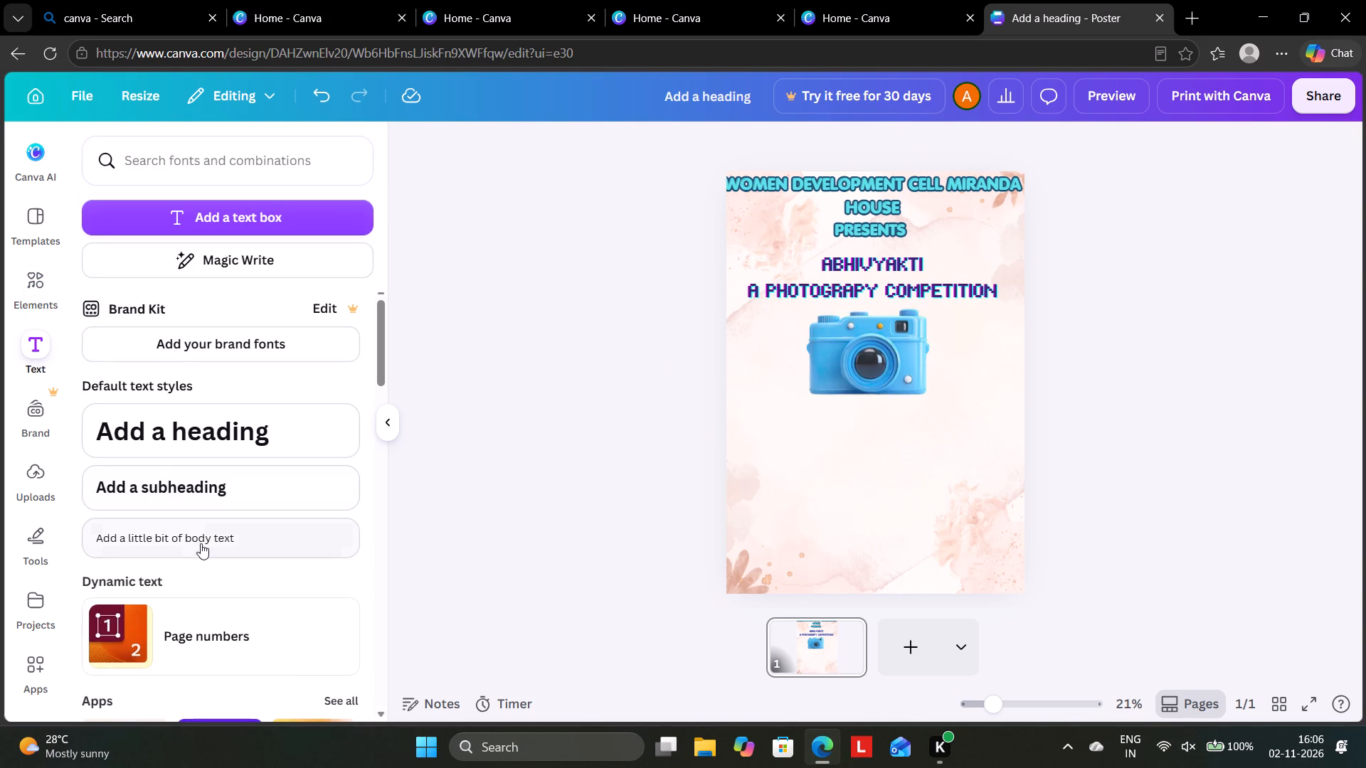
{"action": "left_click", "coordinate": [201, 538]}
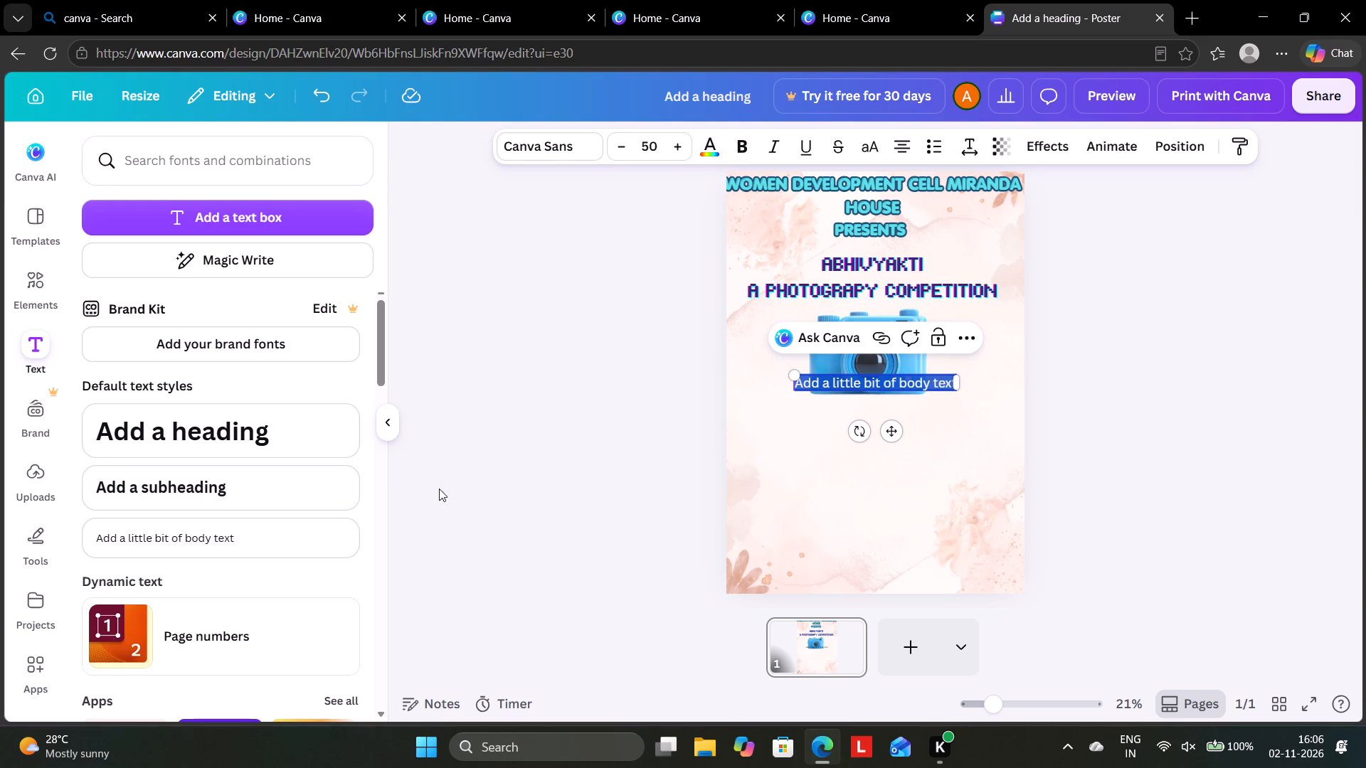
{"action": "left_click_drag", "start_coordinate": [894, 437], "coordinate": [895, 454]}
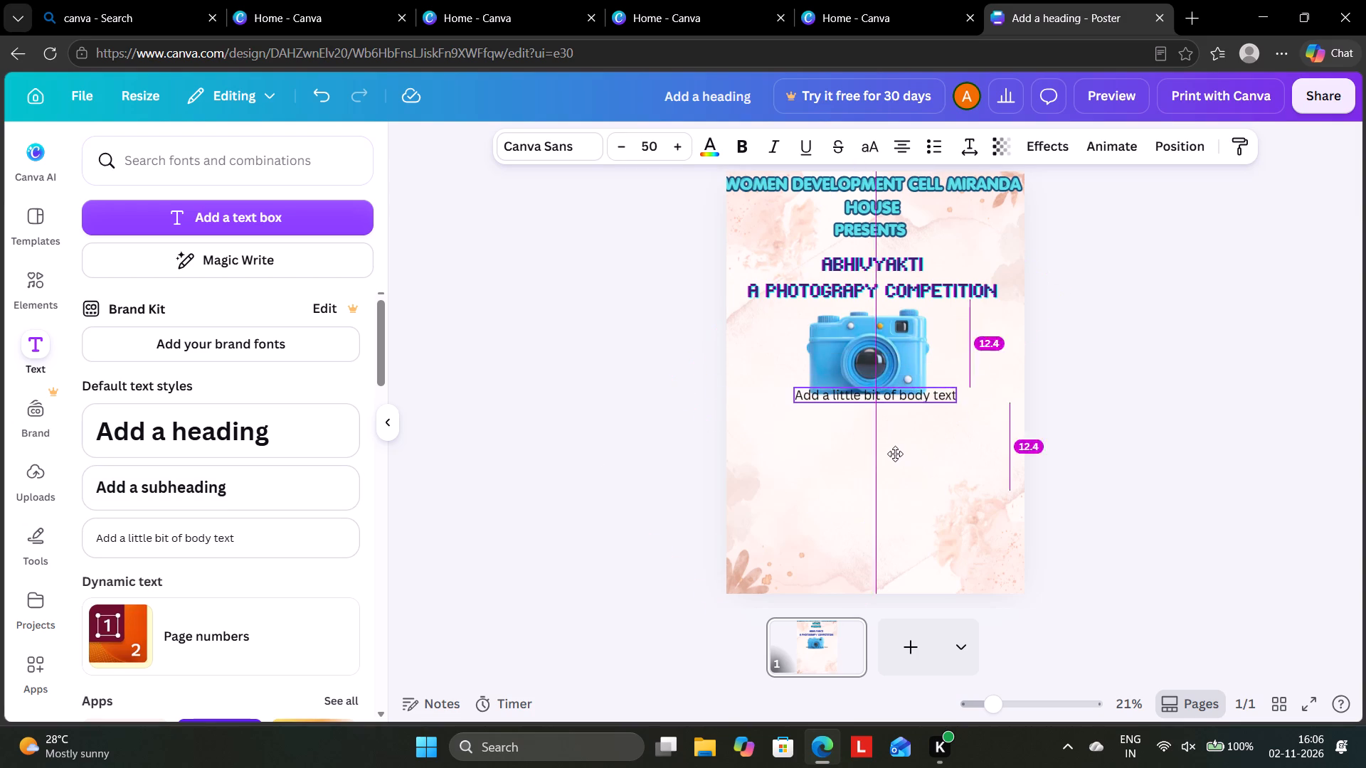
{"action": "left_click_drag", "start_coordinate": [895, 454], "coordinate": [885, 468]}
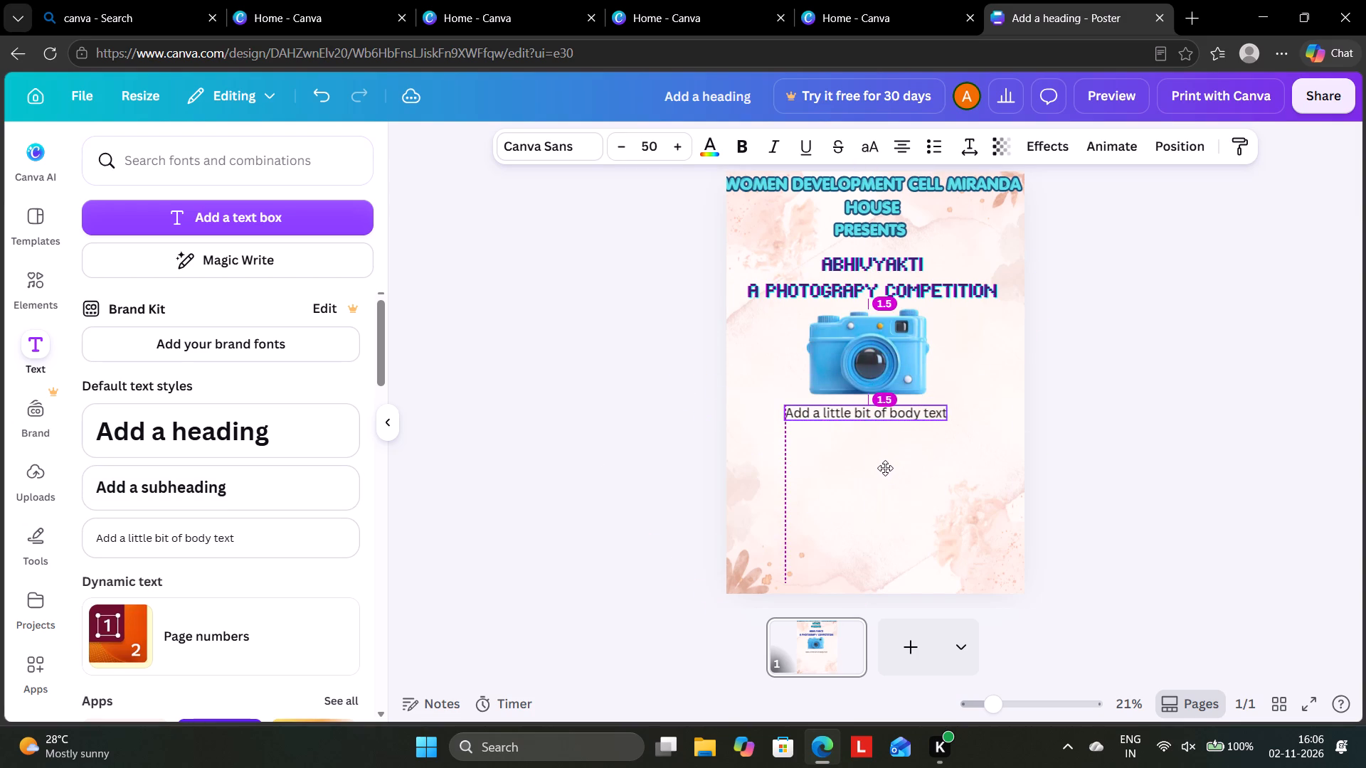
{"action": "left_click_drag", "start_coordinate": [885, 468], "coordinate": [891, 470]}
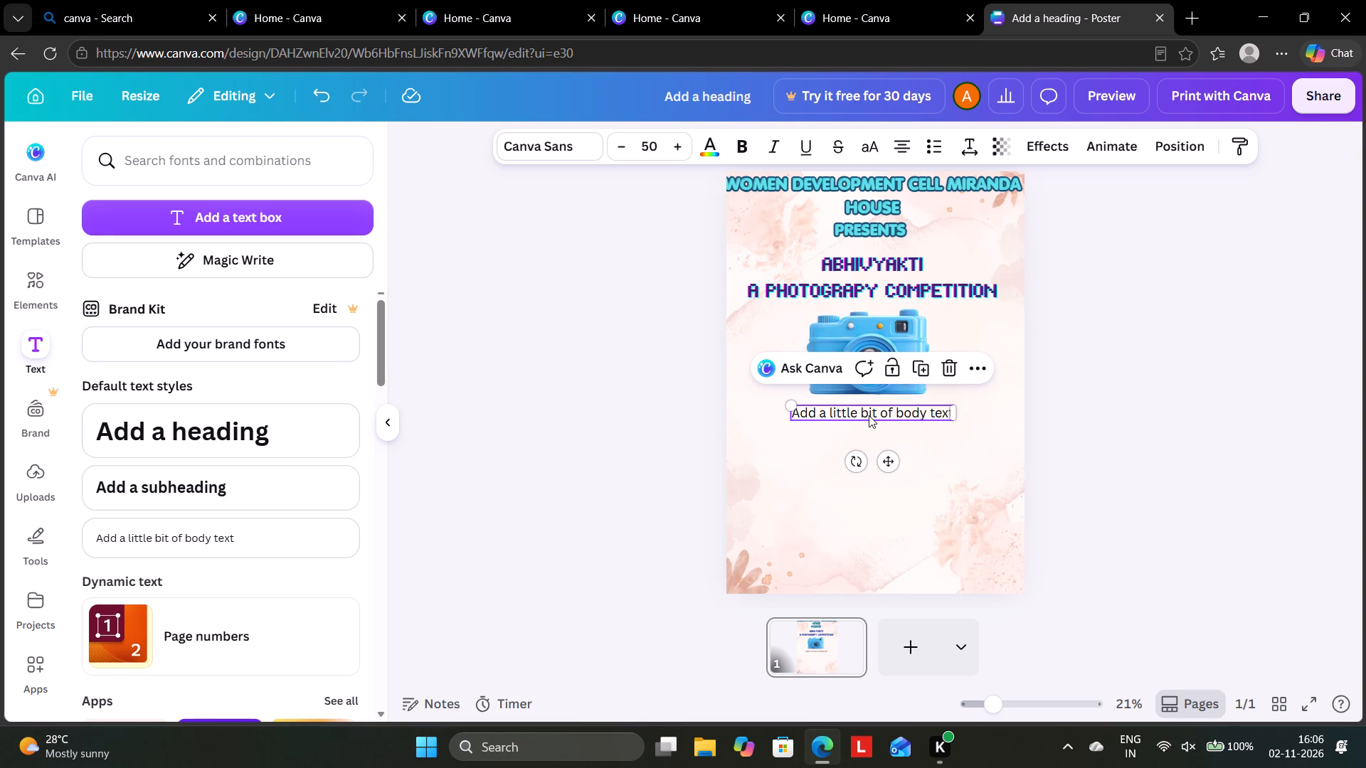
Replace the placeholder in the body text box beneath the camera with "Open for UG Students".
{"action": "left_click", "coordinate": [869, 412]}
{"action": "key", "text": "BackSpace"}
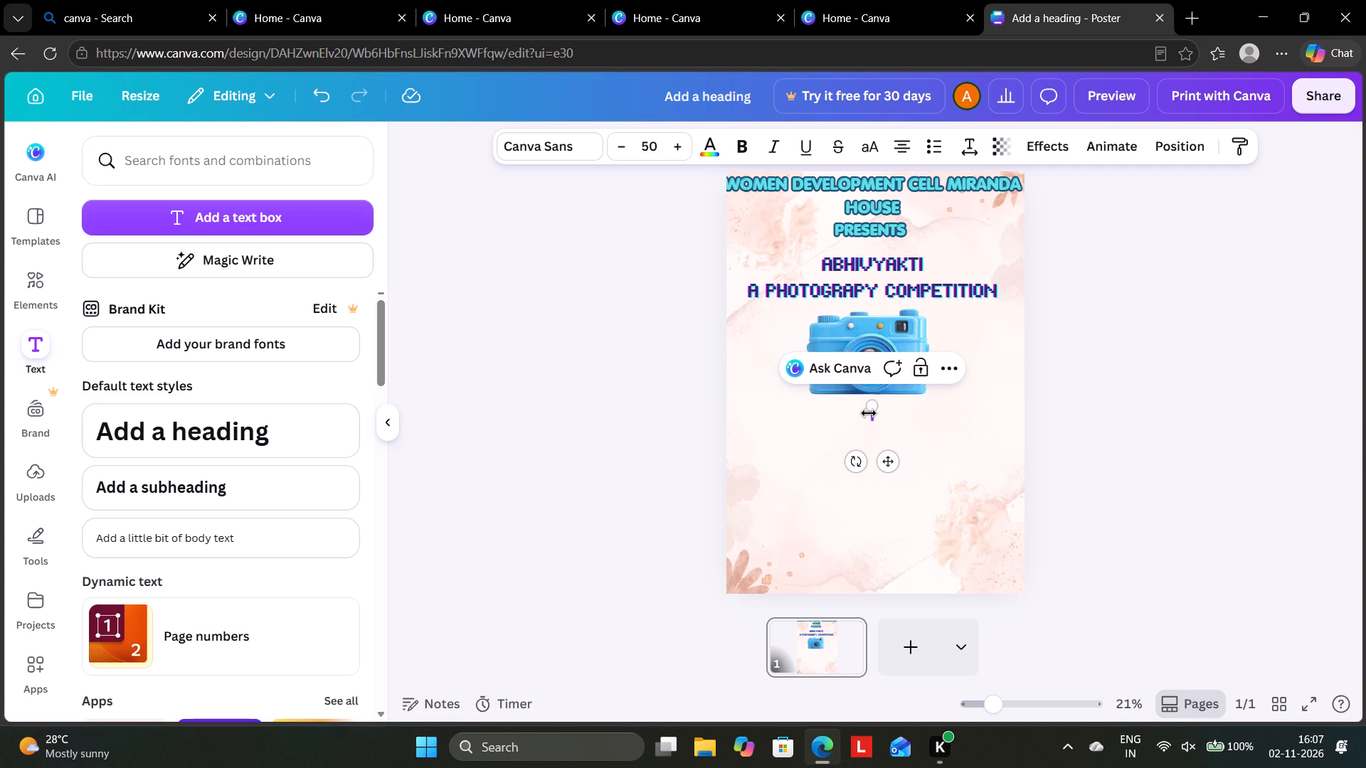
{"action": "key", "text": "h"}
{"action": "key", "text": "BackSpace"}
{"action": "type", "text": "Opem"}
{"action": "key", "text": "BackSpace"}
{"action": "type", "text": "n for"}
{"action": "key", "text": "space"}
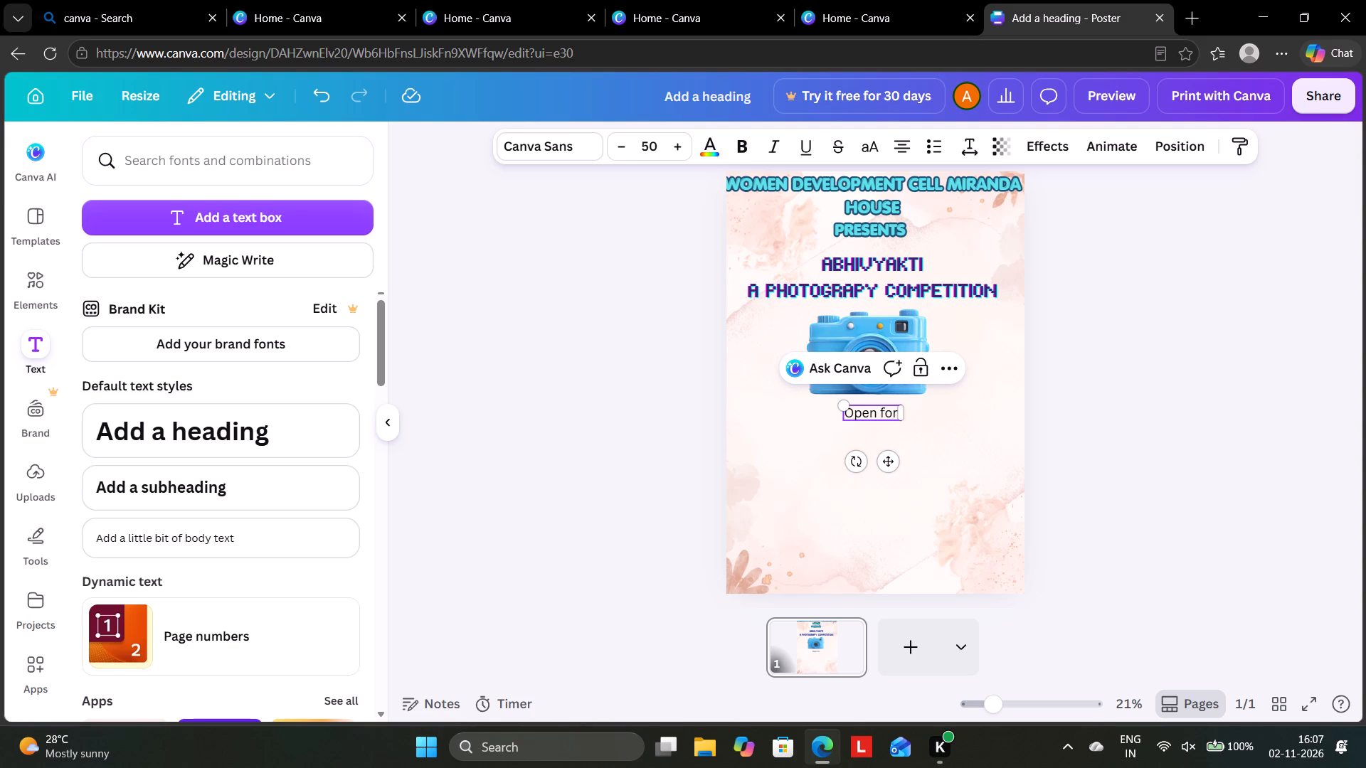
{"action": "type", "text": "ug"}
{"action": "key", "text": "space"}
{"action": "key", "text": "BackSpace"}
{"action": "key", "text": "BackSpace"}
{"action": "type", "text": "UG"}
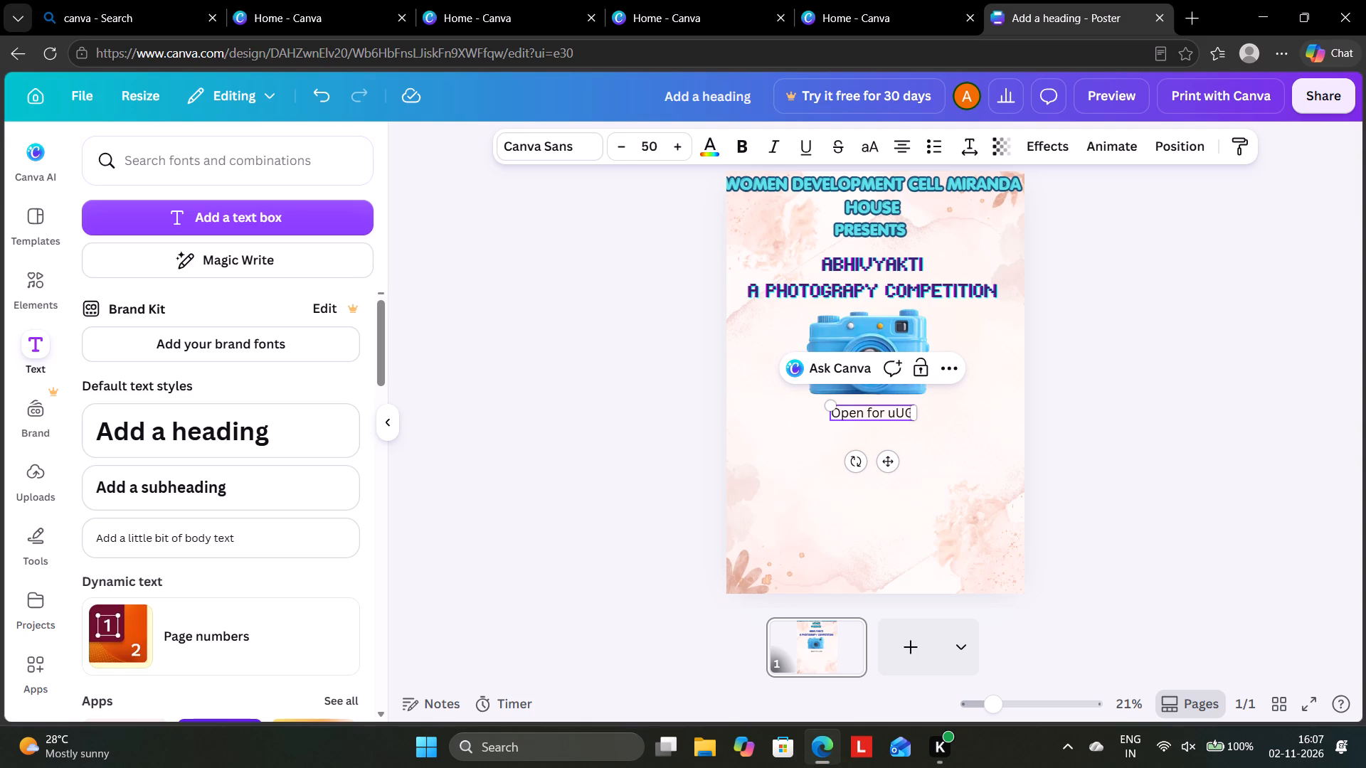
{"action": "key", "text": "Left"}
{"action": "key", "text": "Left"}
{"action": "key", "text": "BackSpace"}
{"action": "key", "text": "Right"}
{"action": "key", "text": "Right"}
{"action": "key", "text": "Right"}
{"action": "key", "text": "space"}
{"action": "key", "text": "space"}
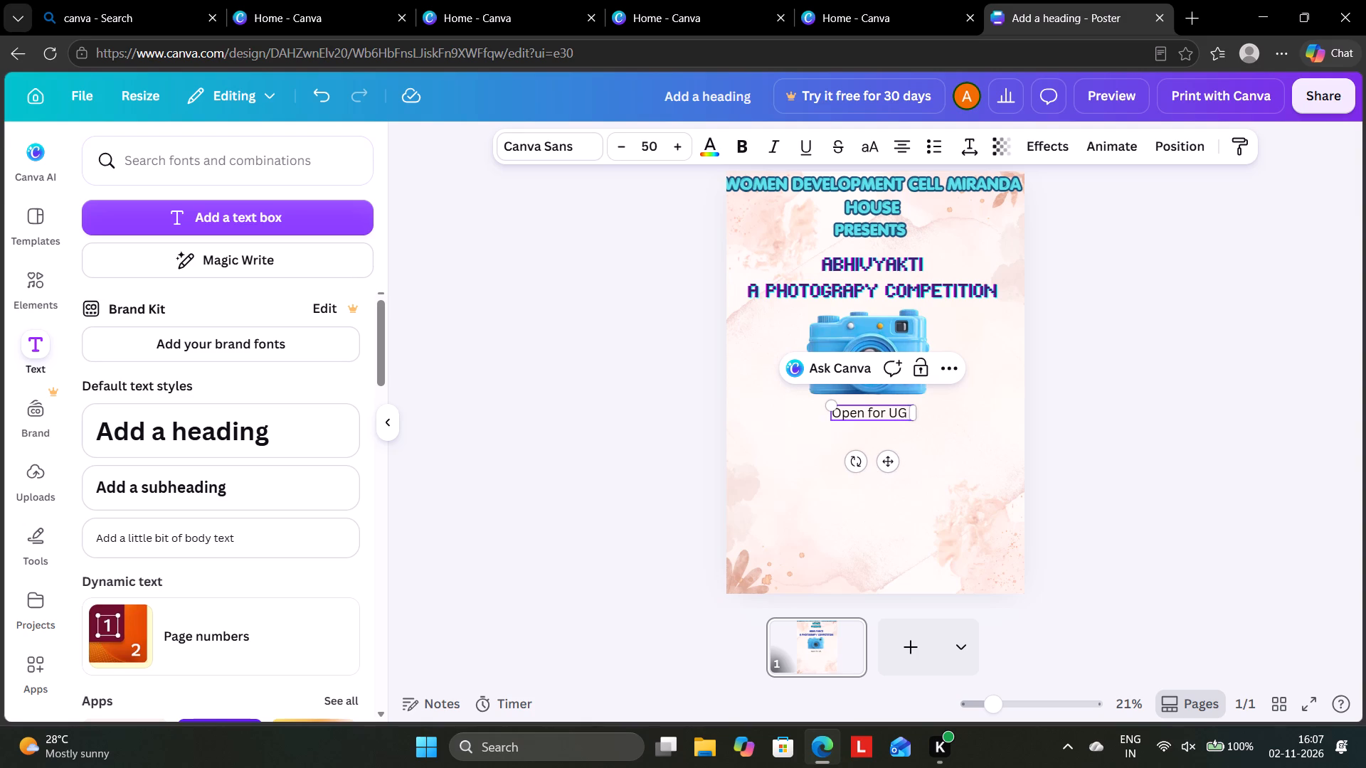
{"action": "key", "text": "s"}
{"action": "key", "text": "equal"}
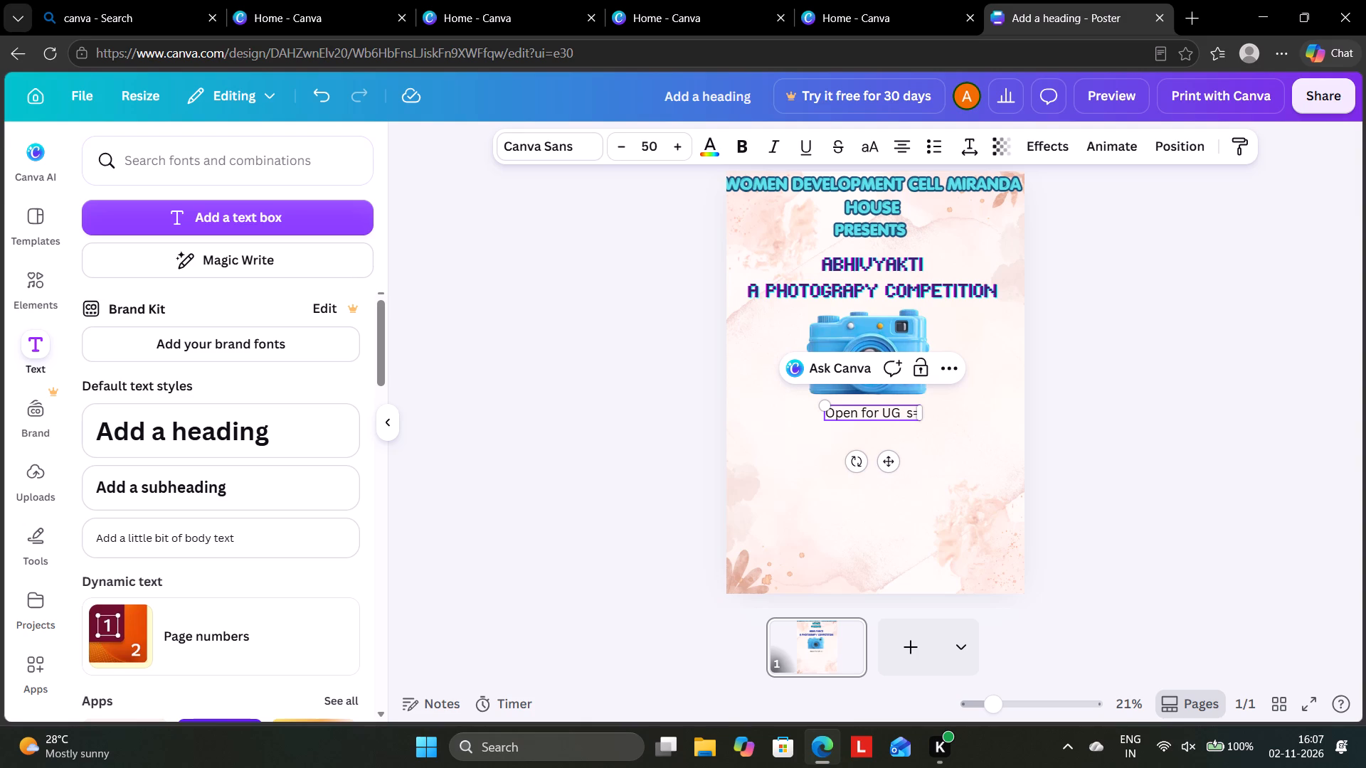
{"action": "key", "text": "BackSpace"}
{"action": "key", "text": "BackSpace"}
{"action": "type", "text": "Students"}
{"action": "key", "text": "space"}
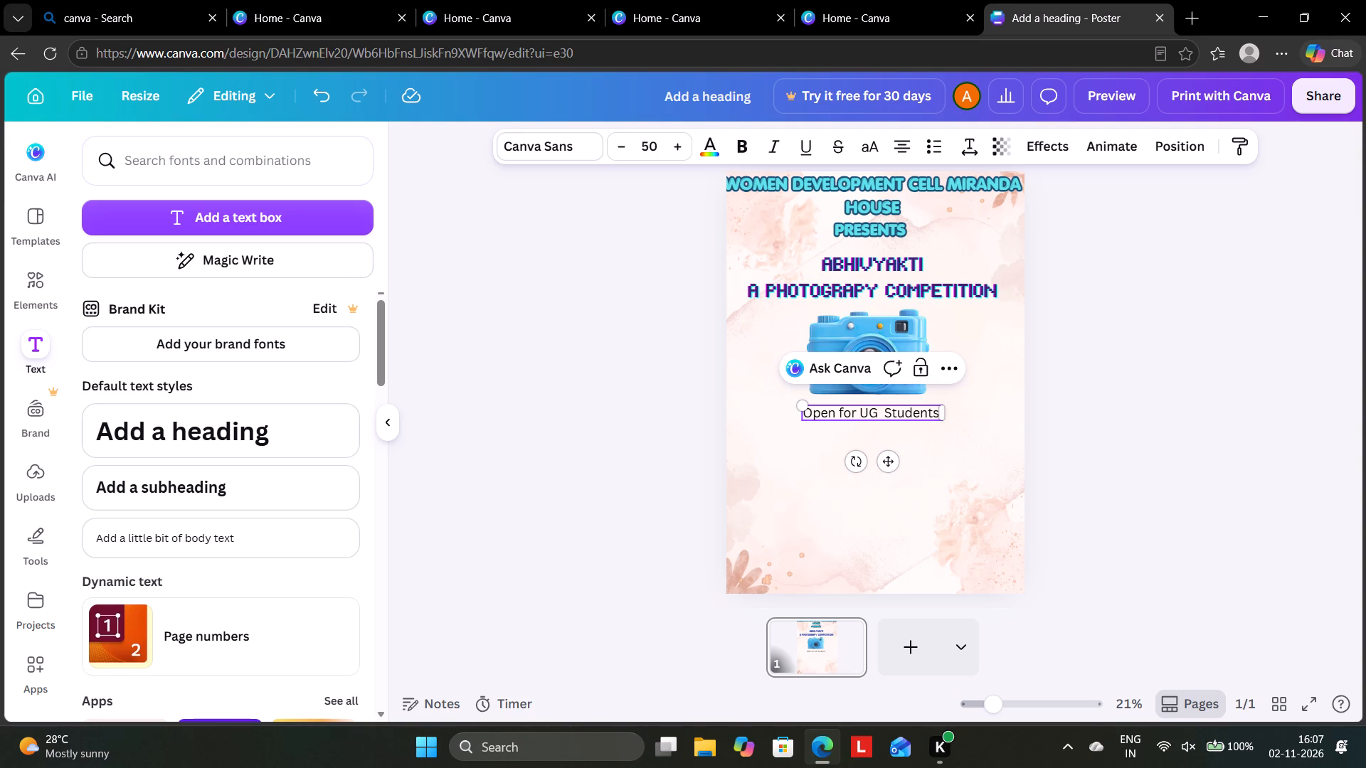
Extend the eligibility line beneath the camera with "Through Out INDIA" after "Open for UG Students".
{"action": "type", "text": "tj"}
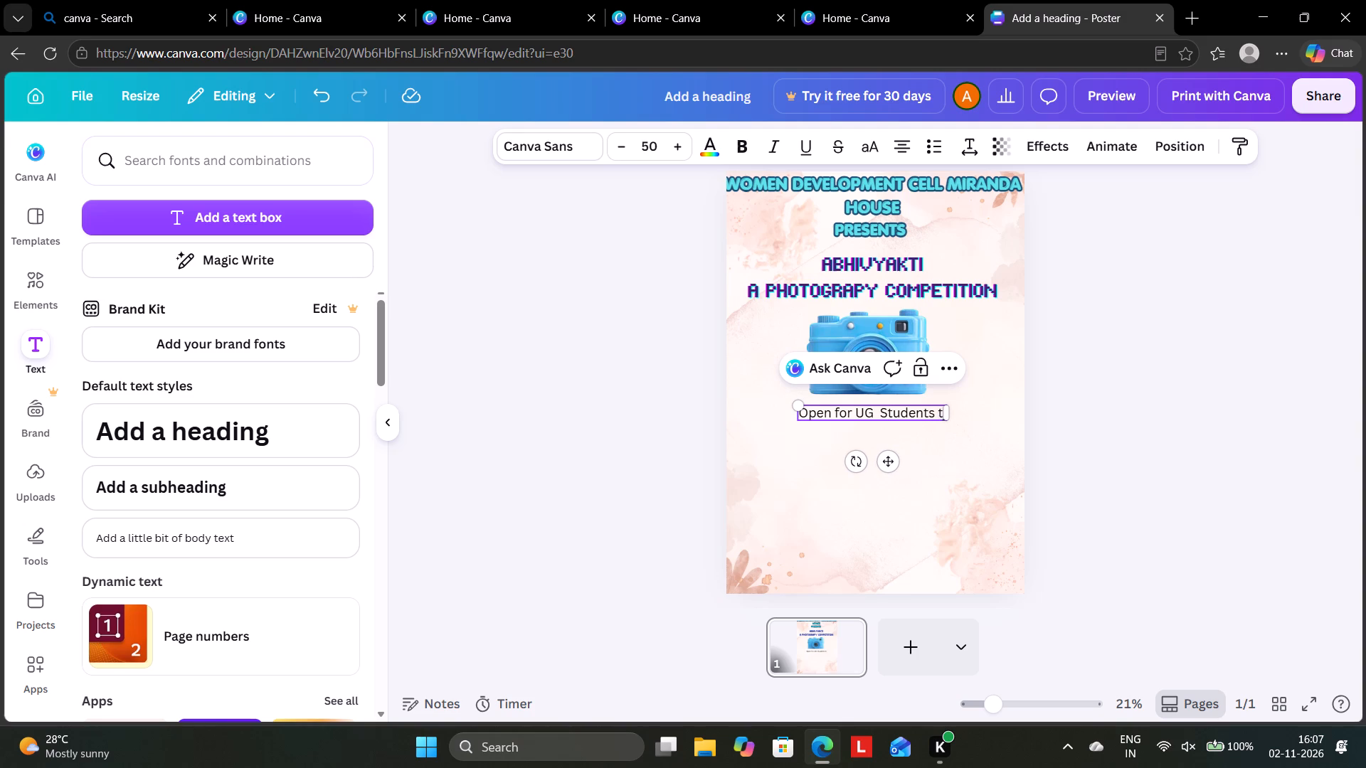
{"action": "key", "text": "BackSpace"}
{"action": "key", "text": "BackSpace"}
{"action": "key", "text": "t"}
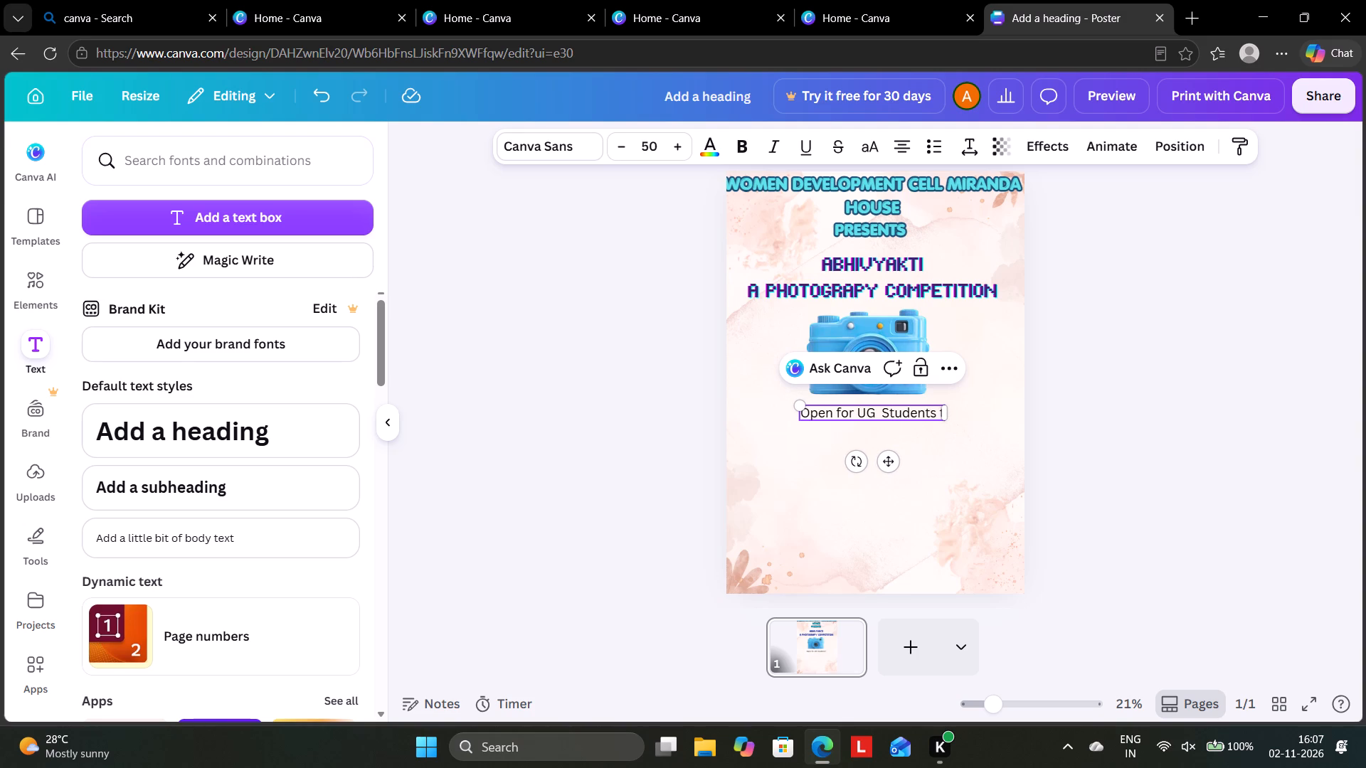
{"action": "key", "text": "BackSpace"}
{"action": "type", "text": "hri"}
{"action": "key", "text": "BackSpace"}
{"action": "type", "text": "ough"}
{"action": "key", "text": "space"}
{"action": "type", "text": "Ou"}
{"action": "type", "text": "t"}
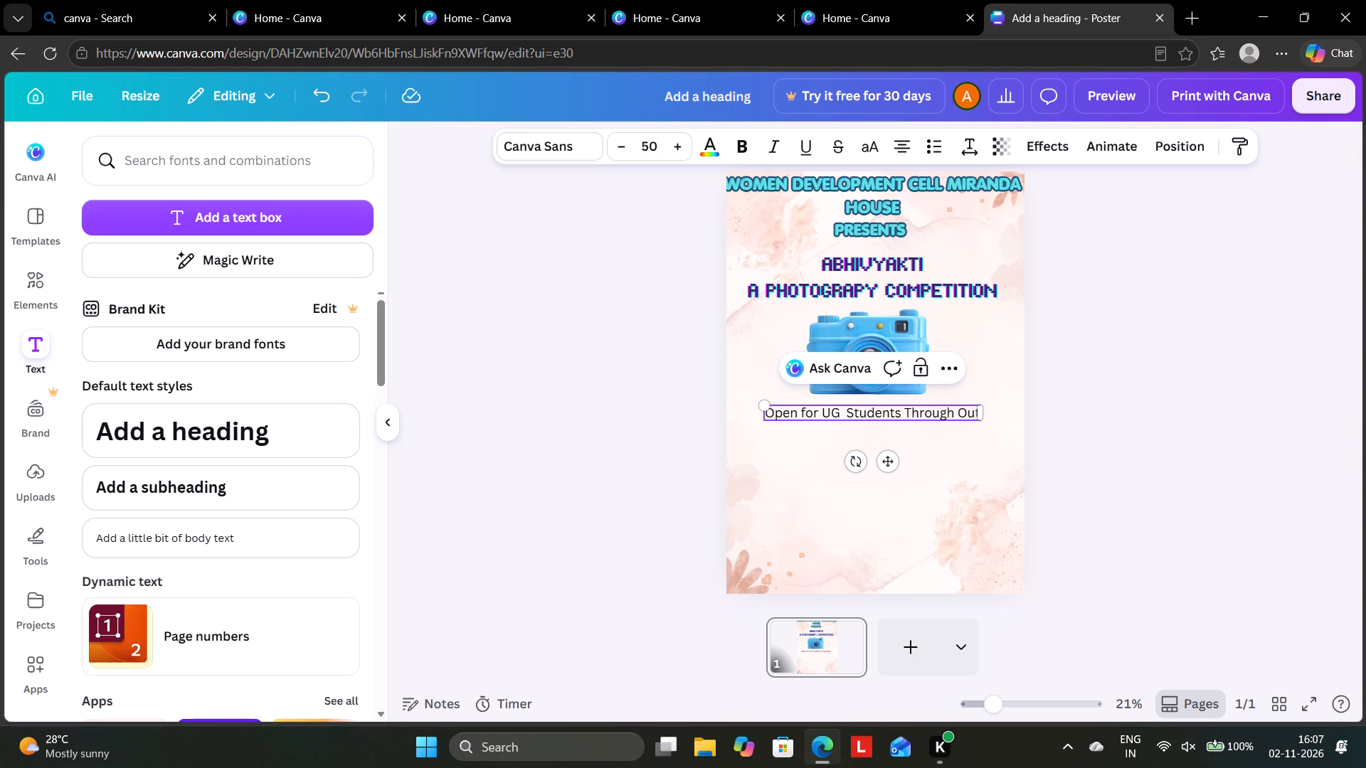
{"action": "key", "text": "space"}
{"action": "key", "text": "i"}
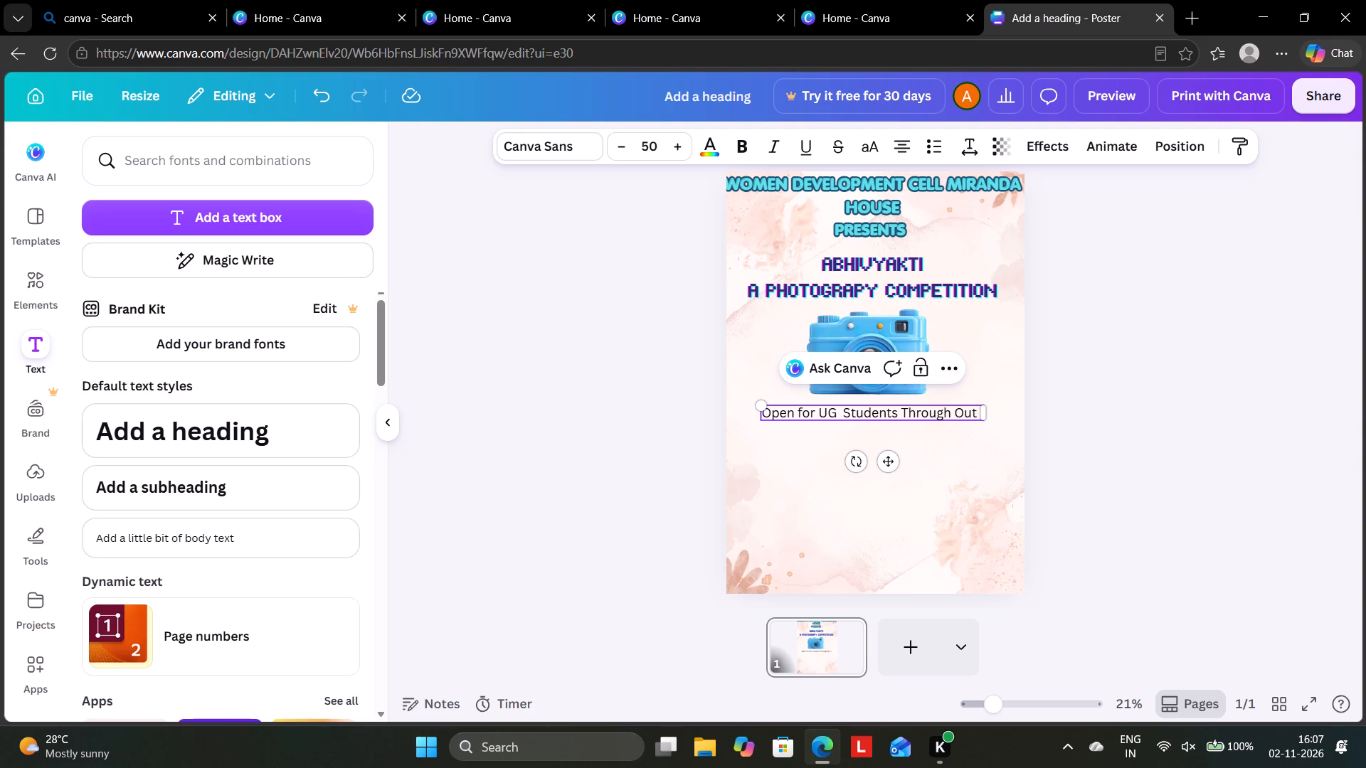
{"action": "key", "text": "n"}
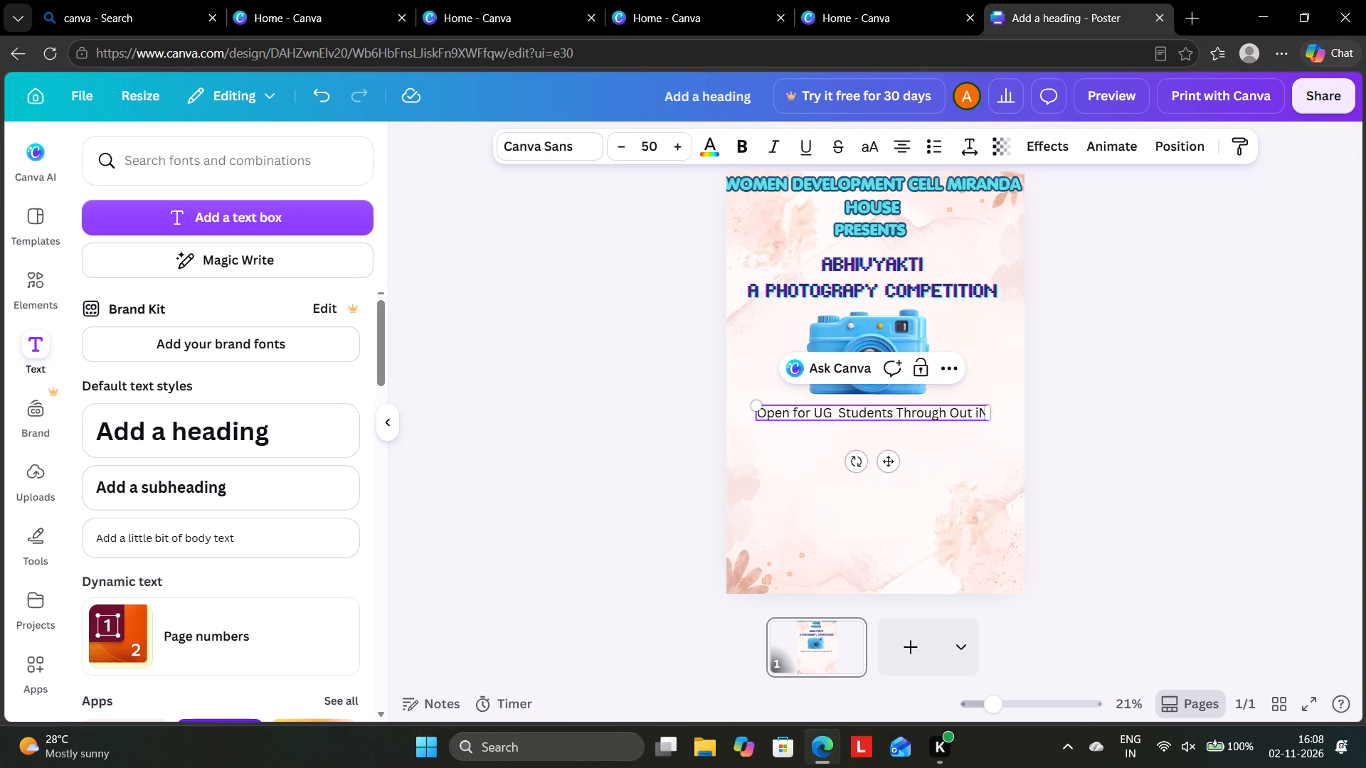
{"action": "key", "text": "BackSpace"}
{"action": "key", "text": "BackSpace"}
{"action": "type", "text": "INSIA"}
{"action": "key", "text": "BackSpace"}
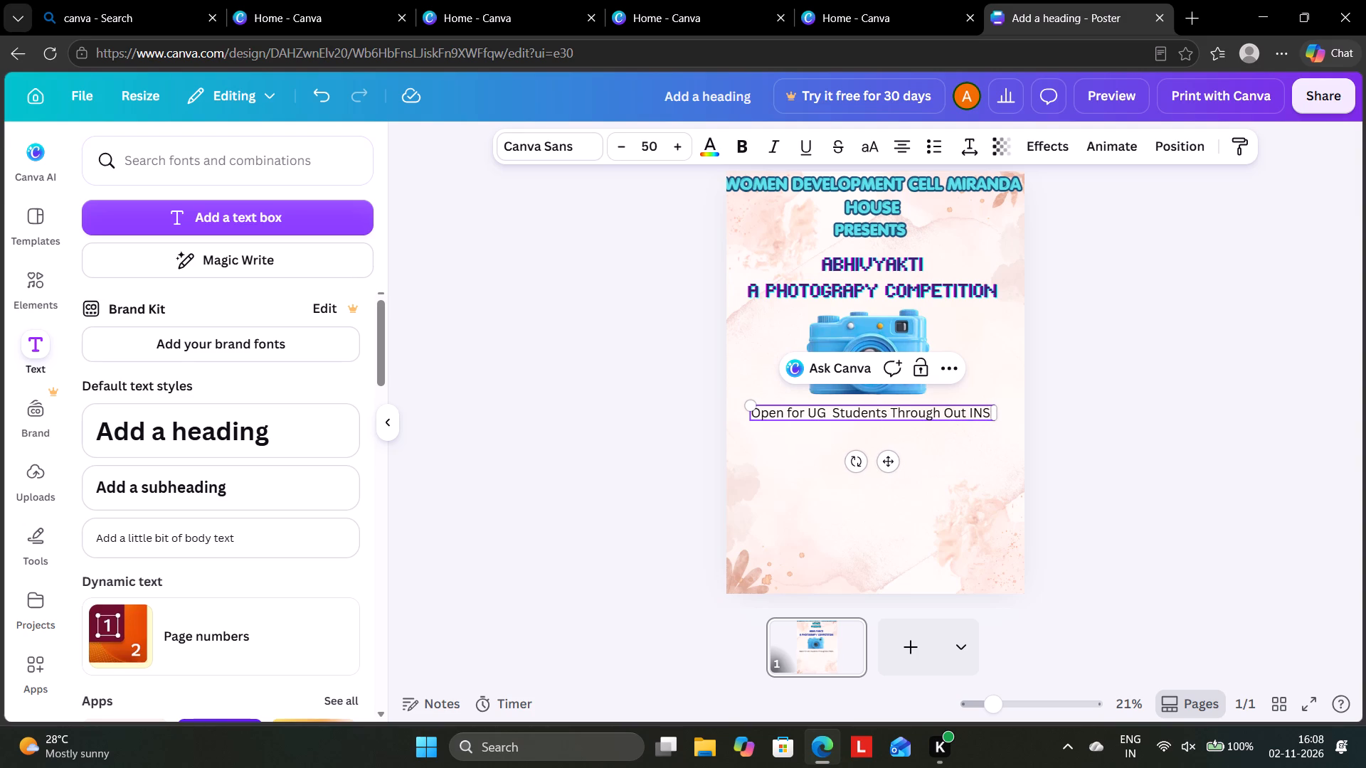
{"action": "key", "text": "BackSpace"}
{"action": "key", "text": "BackSpace"}
{"action": "type", "text": "DIA"}
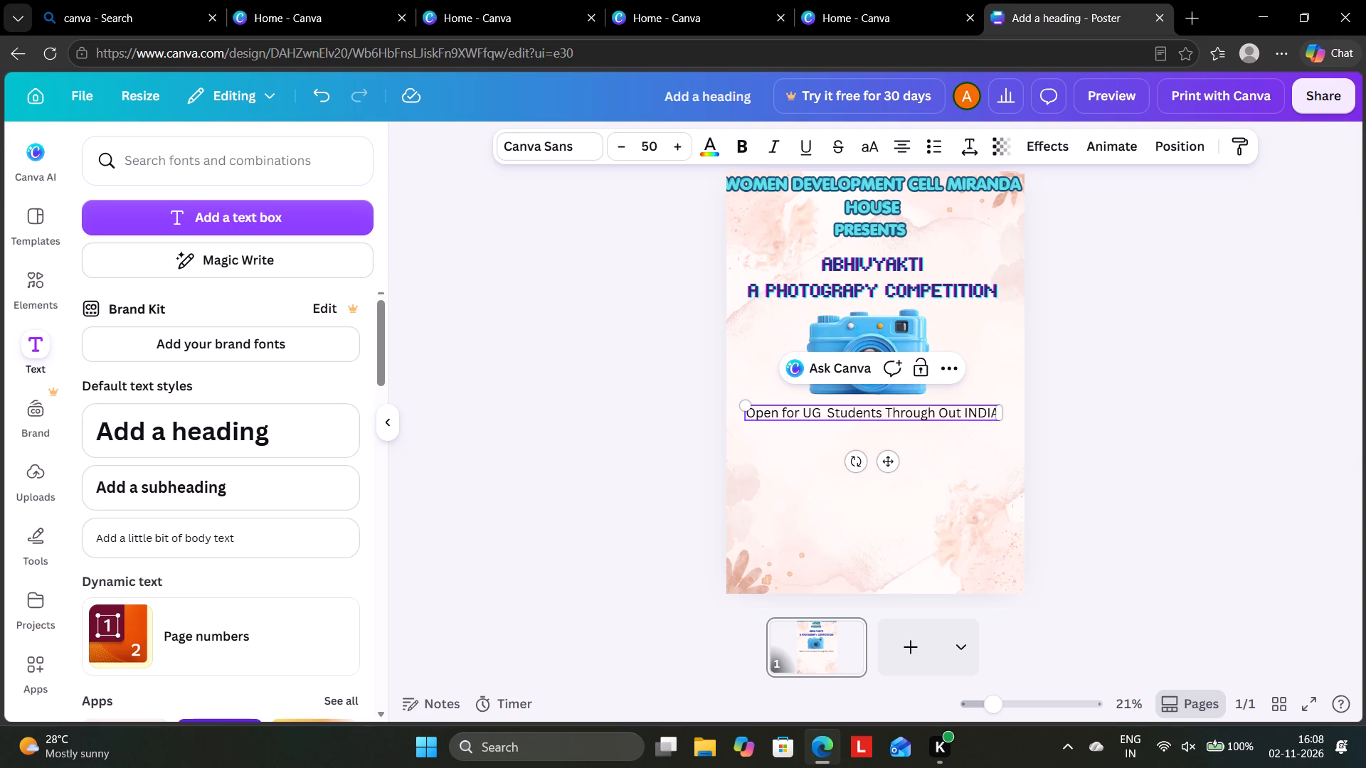
Add a second line to the eligibility text box reading "SUBMISSION DEADLINE: 25 NOV 2026.".
{"action": "key", "text": "Return"}
{"action": "type", "text": "SU"}
{"action": "type", "text": "BB"}
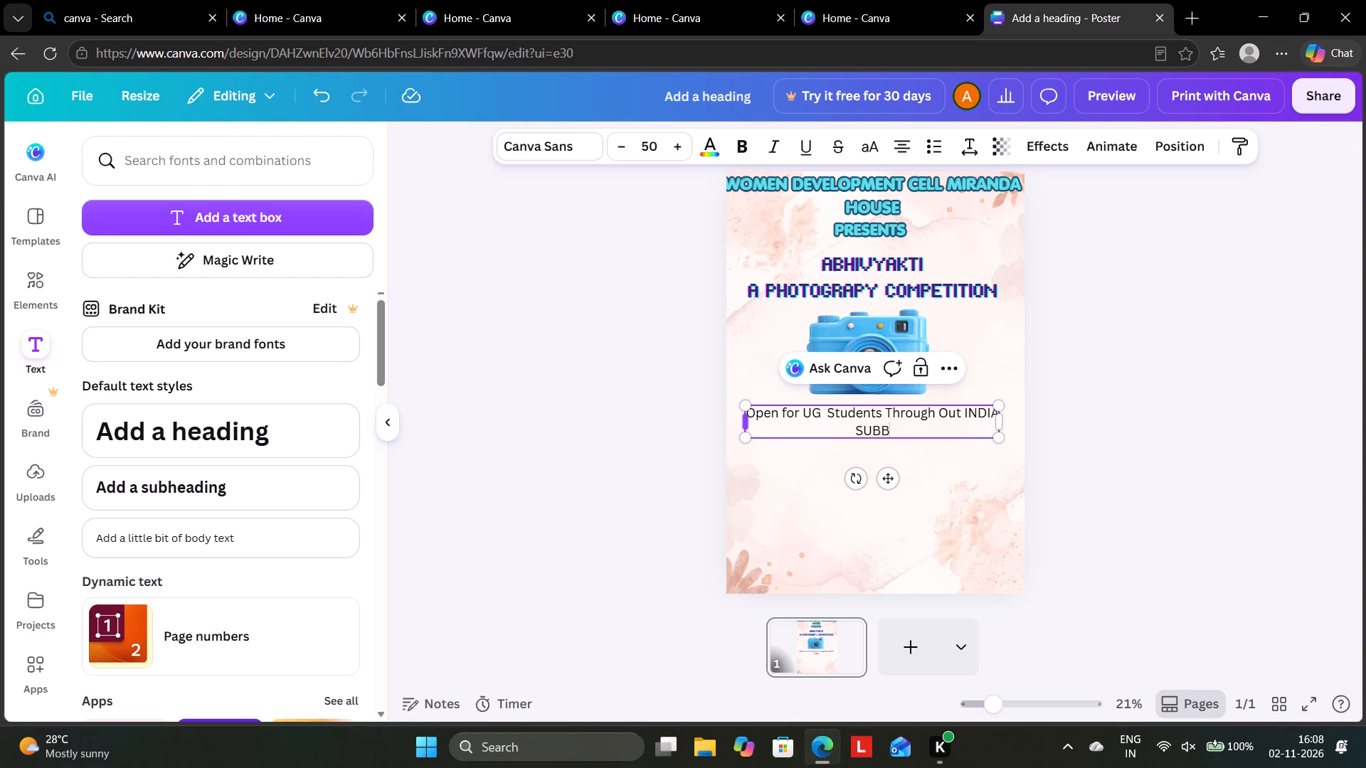
{"action": "key", "text": "BackSpace"}
{"action": "type", "text": "MID"}
{"action": "key", "text": "BackSpace"}
{"action": "type", "text": "SSI"}
{"action": "type", "text": "ON"}
{"action": "key", "text": "space"}
{"action": "type", "text": "DEAD"}
{"action": "type", "text": "LI"}
{"action": "type", "text": "NE"}
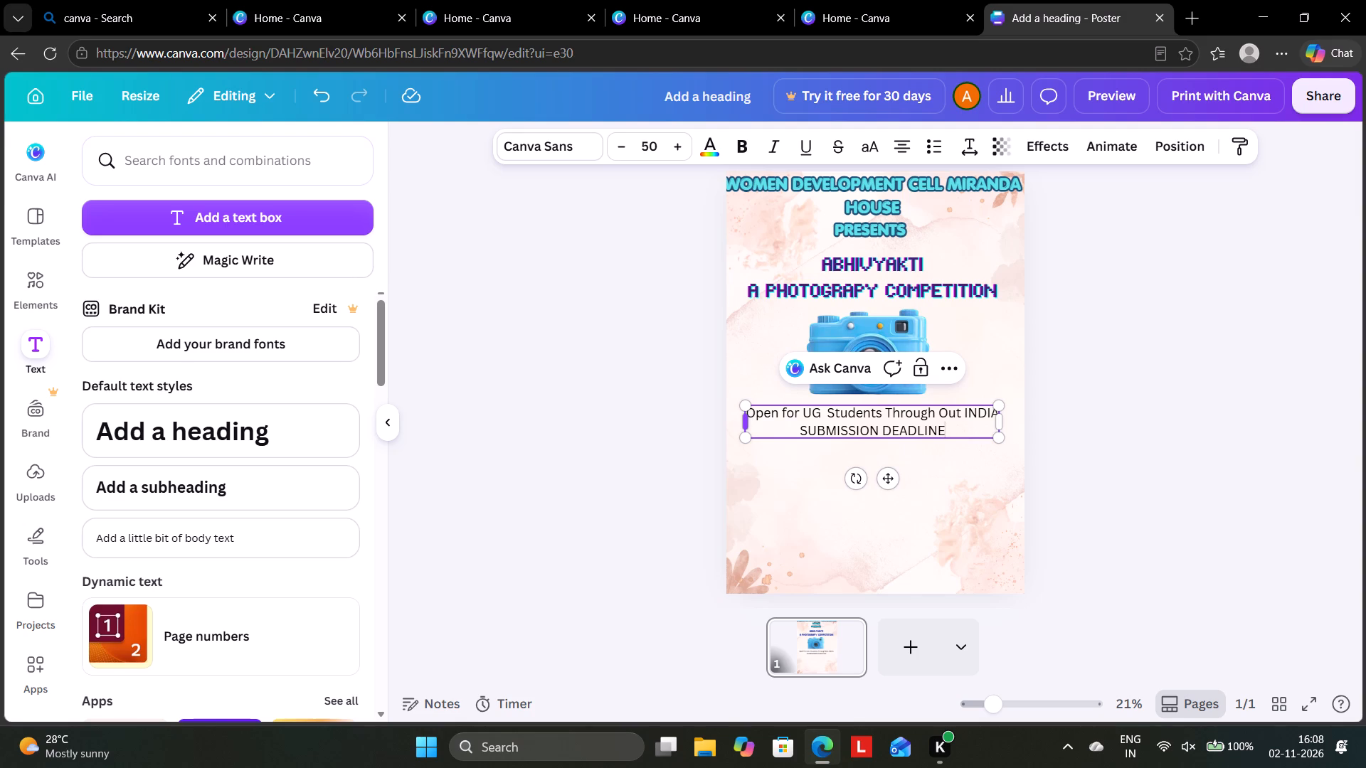
{"action": "key", "text": "shift+colon"}
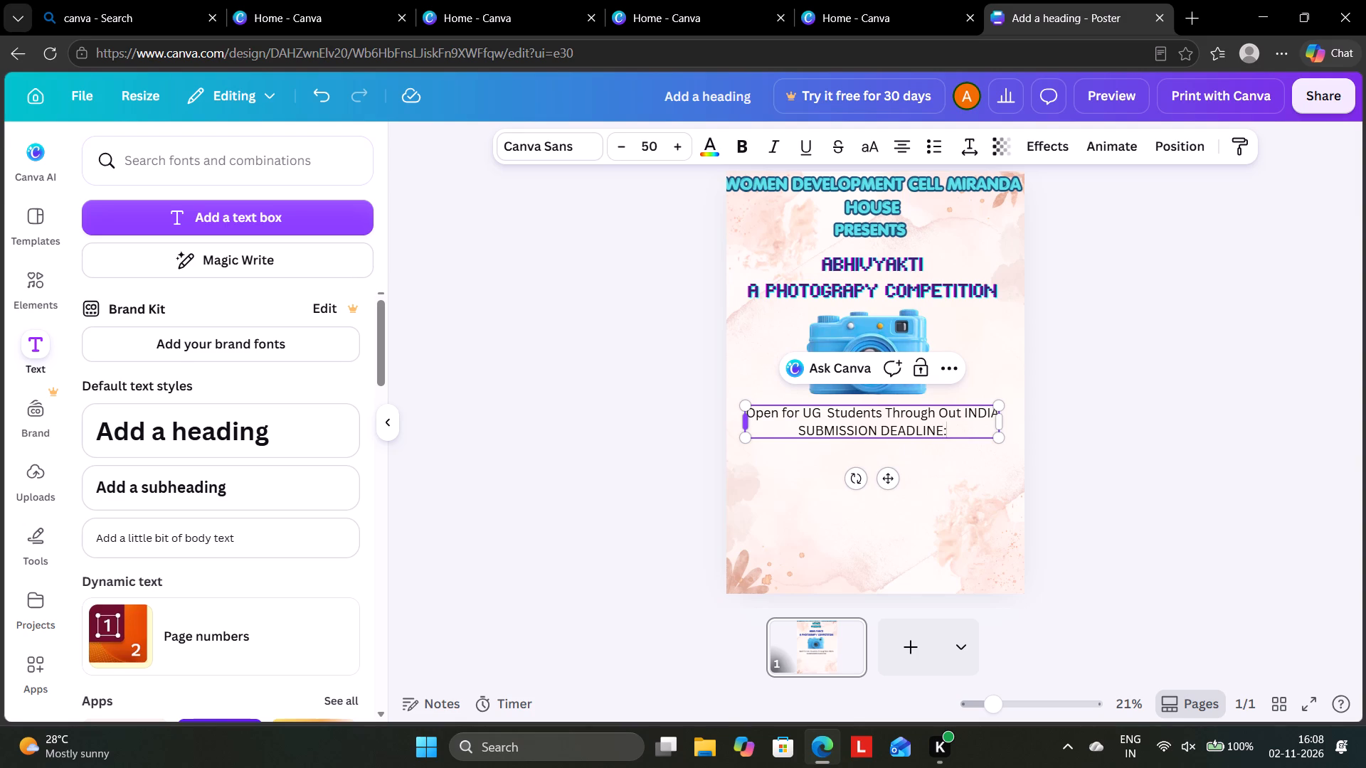
{"action": "key", "text": "space"}
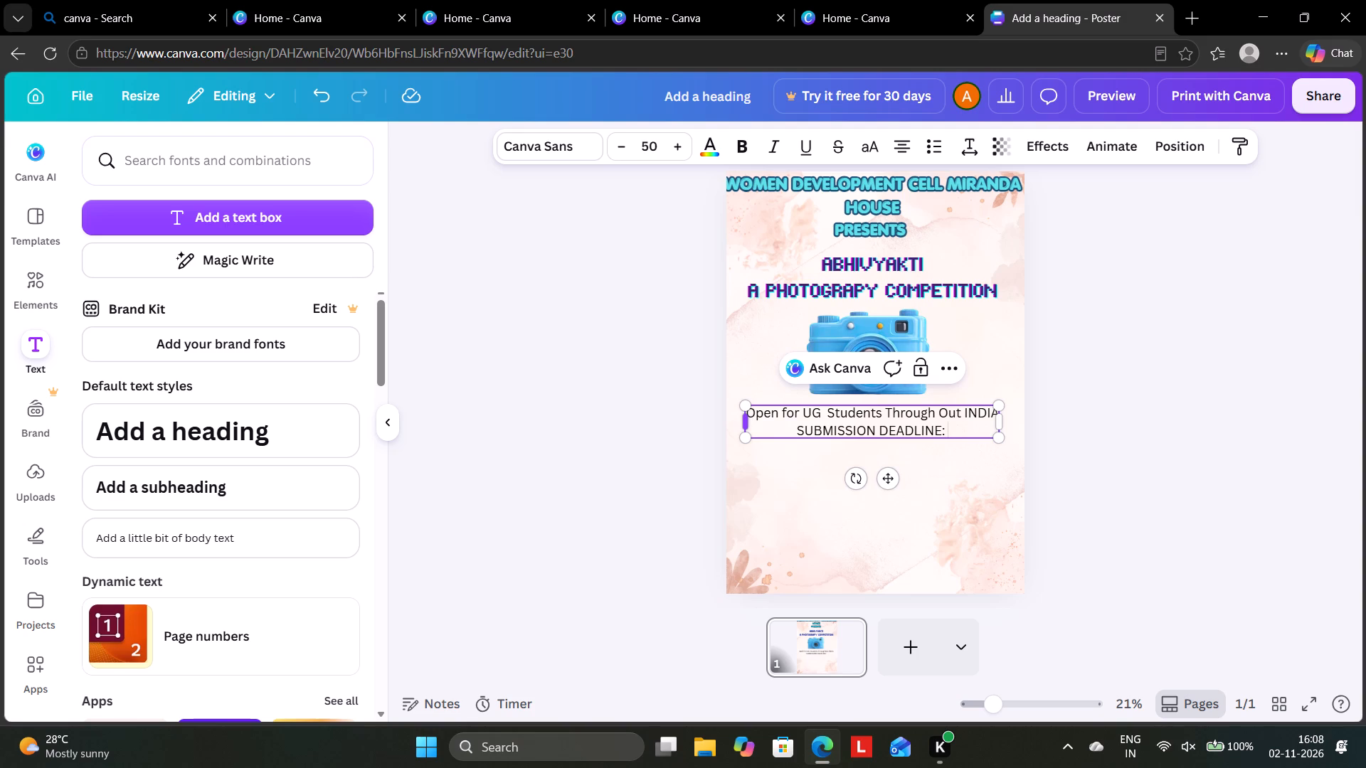
{"action": "type", "text": "25 NOV"}
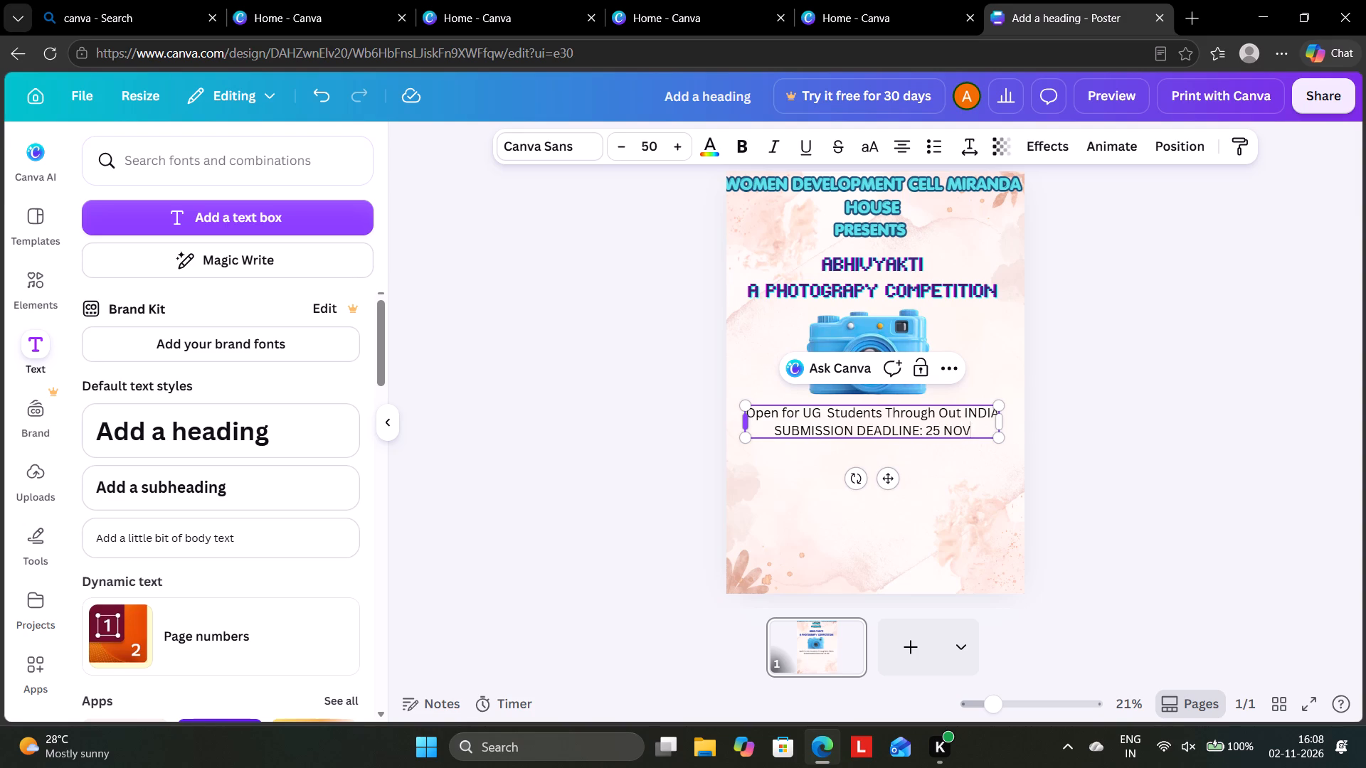
{"action": "key", "text": "space"}
{"action": "type", "text": "20"}
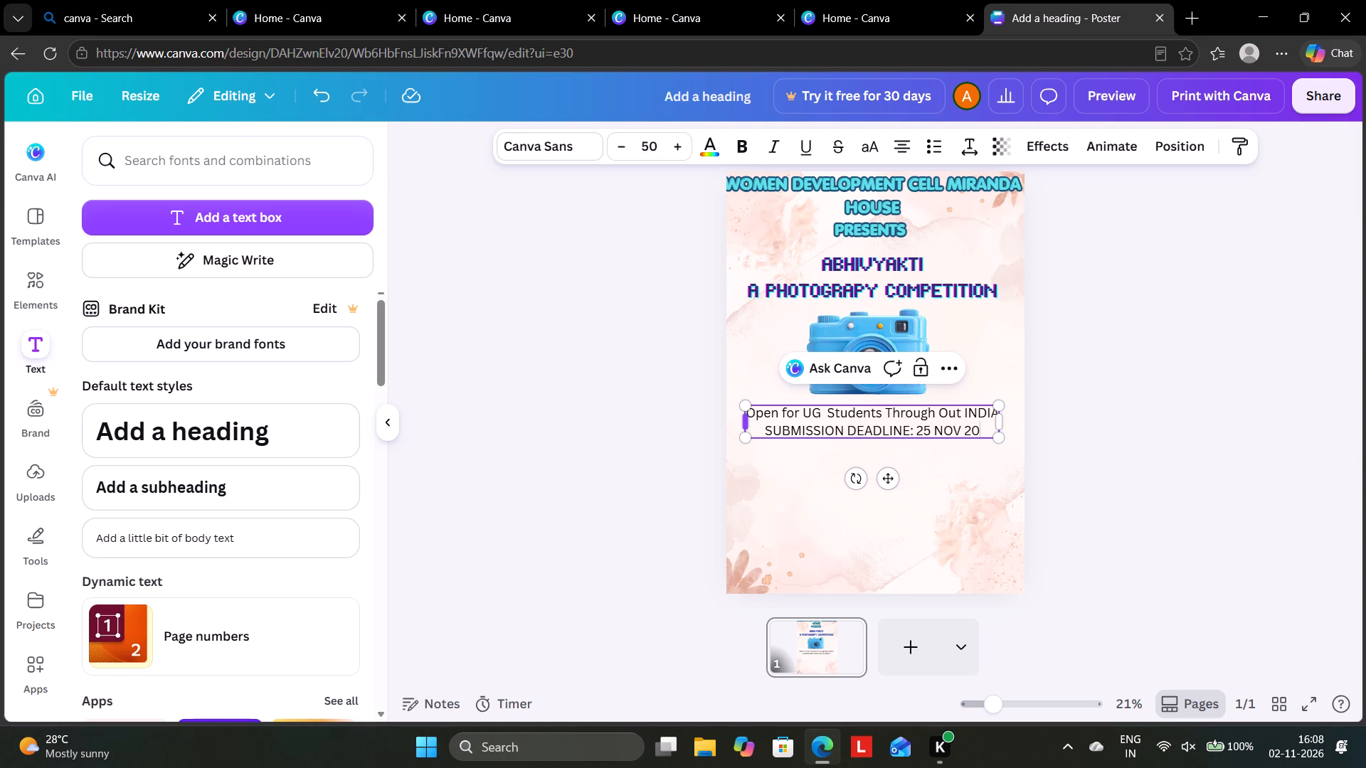
{"action": "key", "text": "2"}
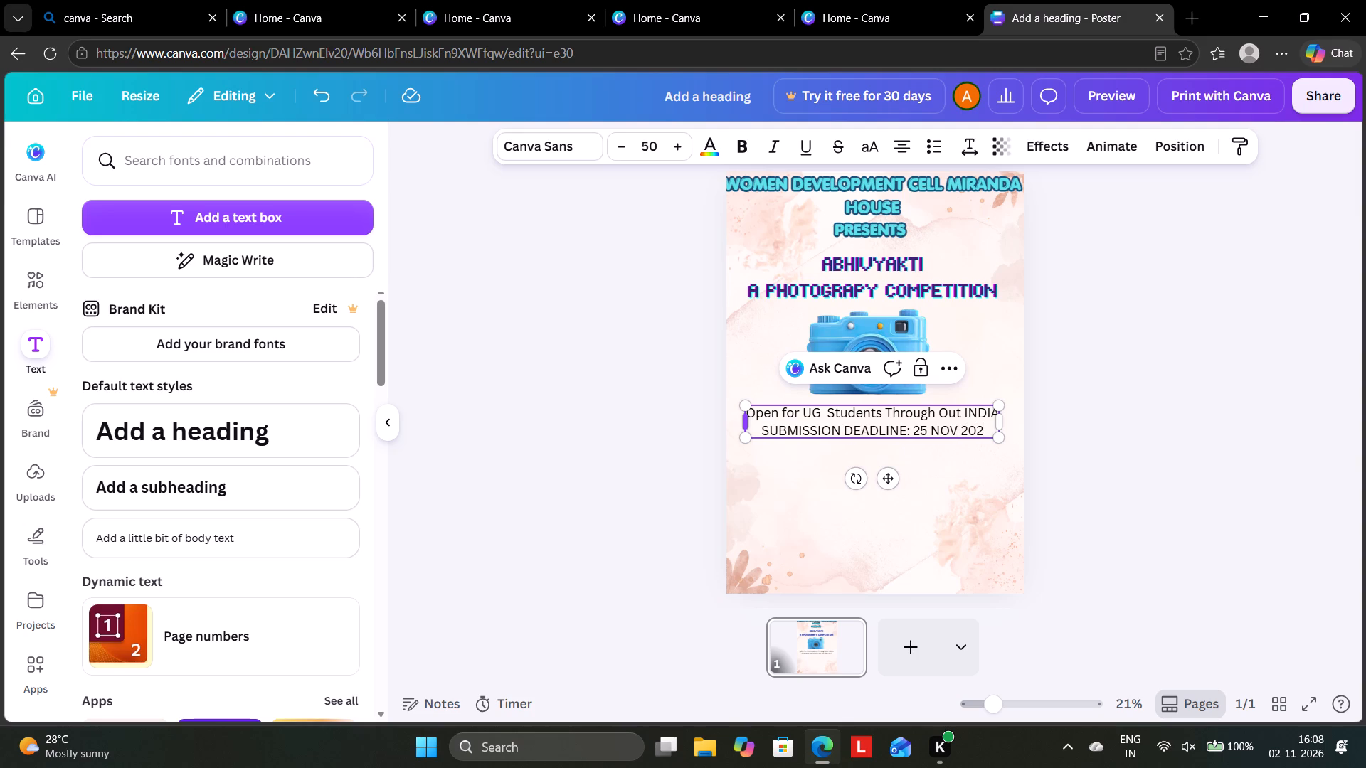
{"action": "key", "text": "6"}
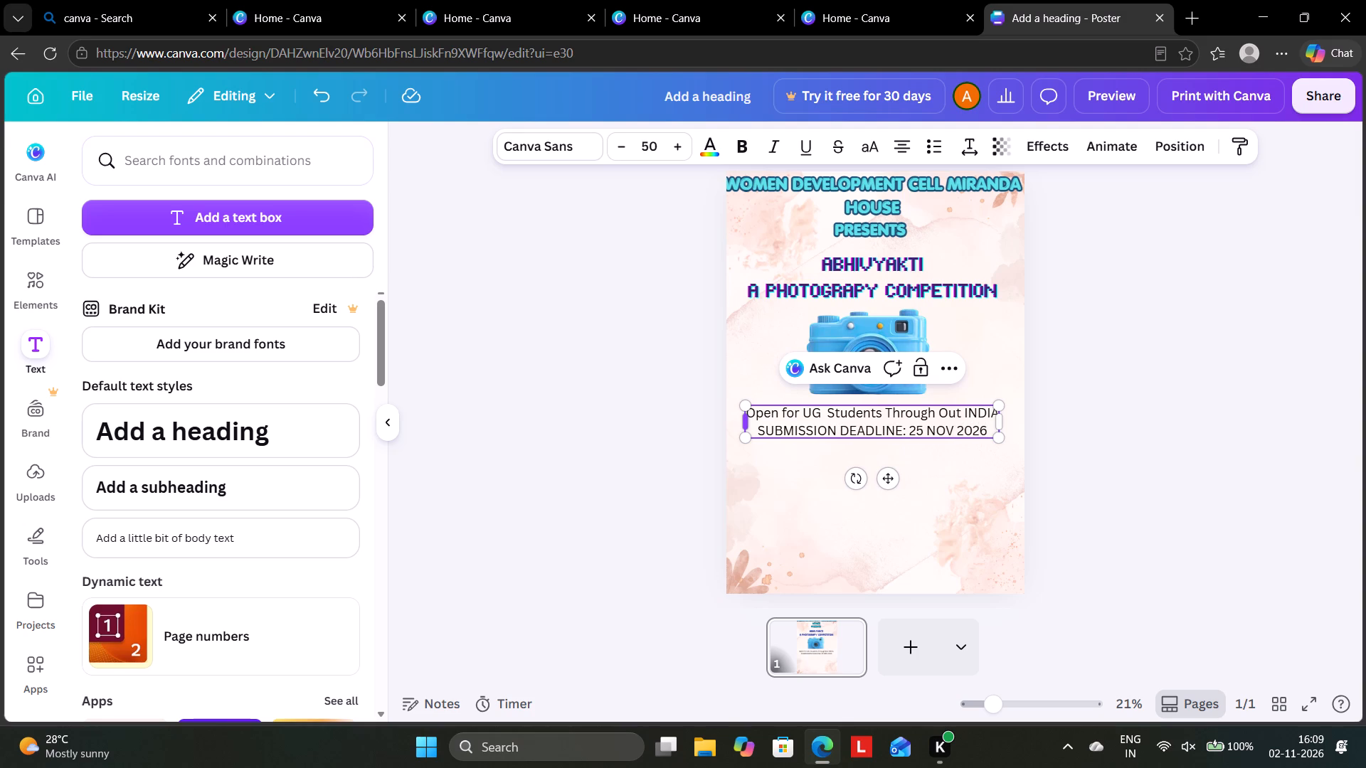
{"action": "key", "text": "period"}
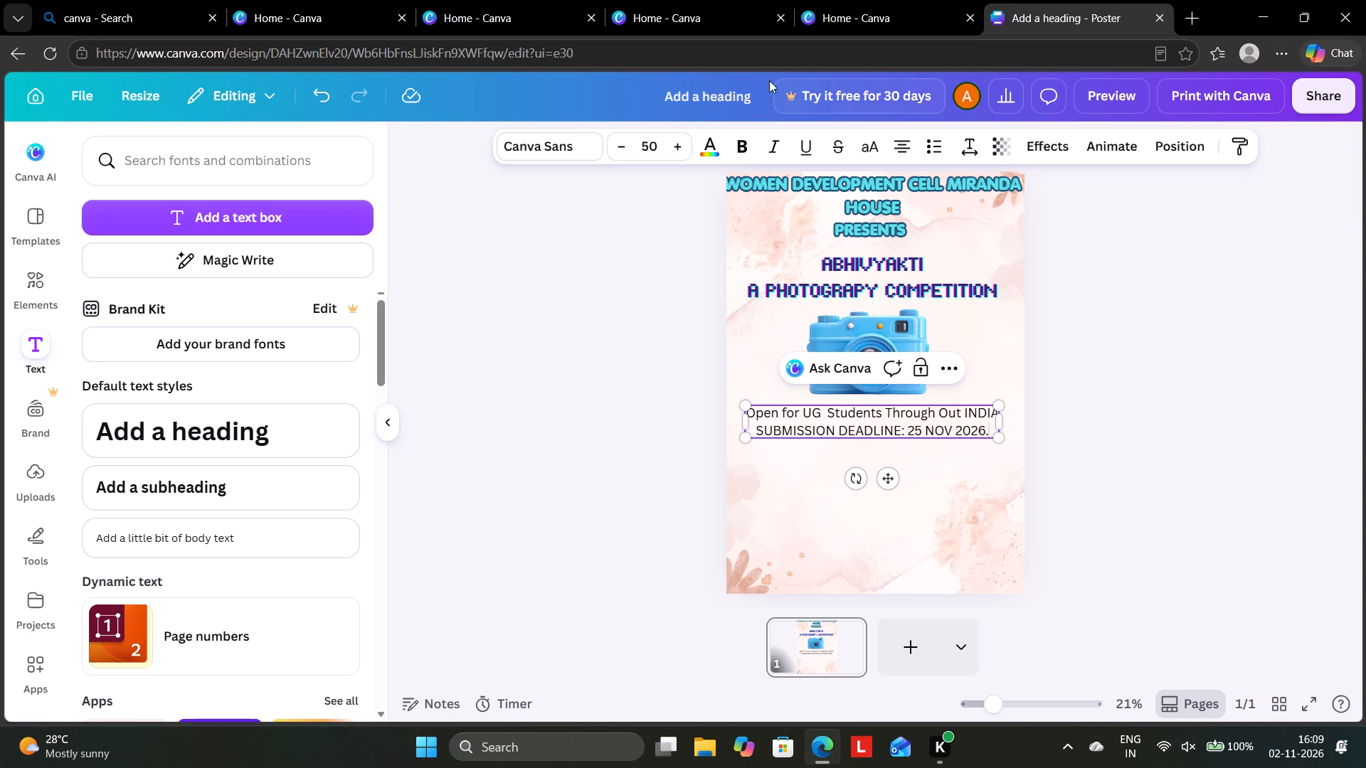
Try pale pink and light turquoise on the eligibility and deadline text, settling on teal, with each colour change applied to all matching text.
{"action": "left_click", "coordinate": [714, 142]}
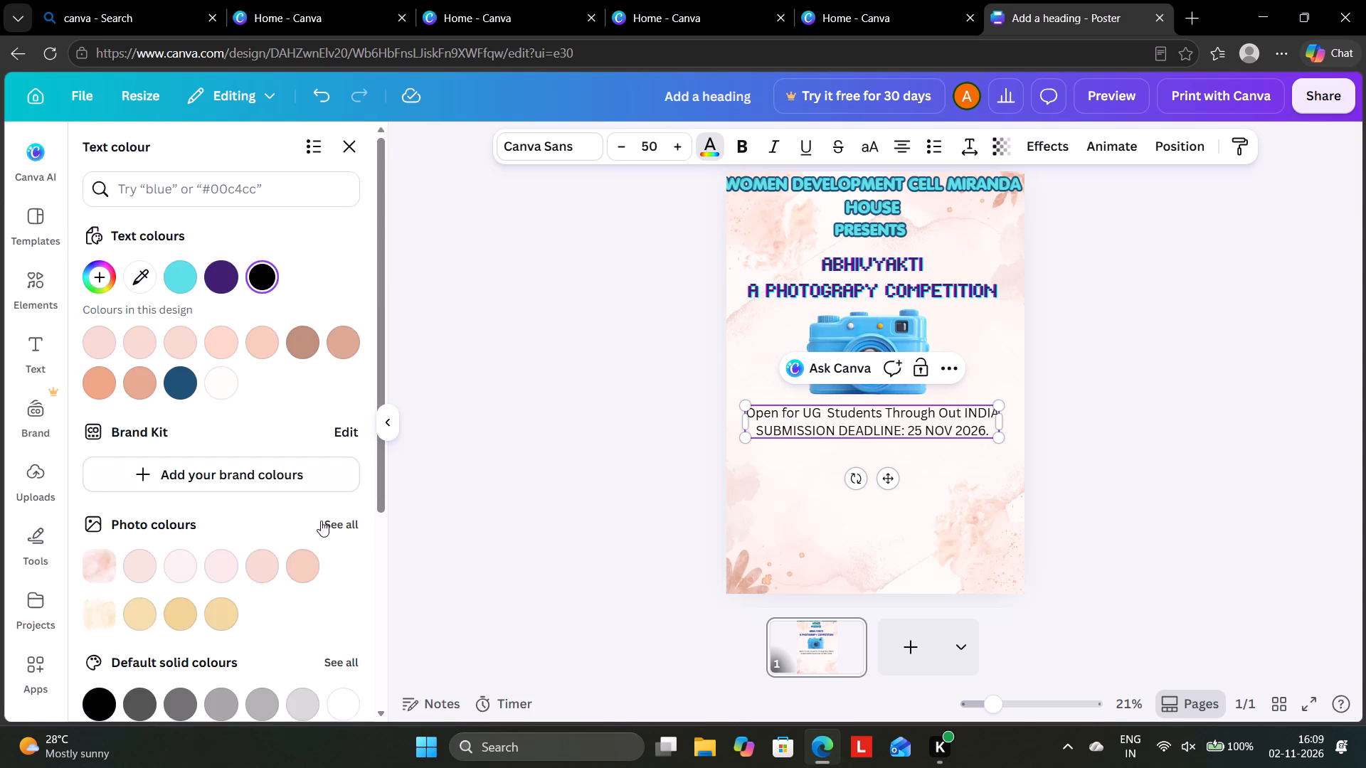
{"action": "scroll", "coordinate": [238, 613], "scroll_direction": "down", "scroll_amount": 2}
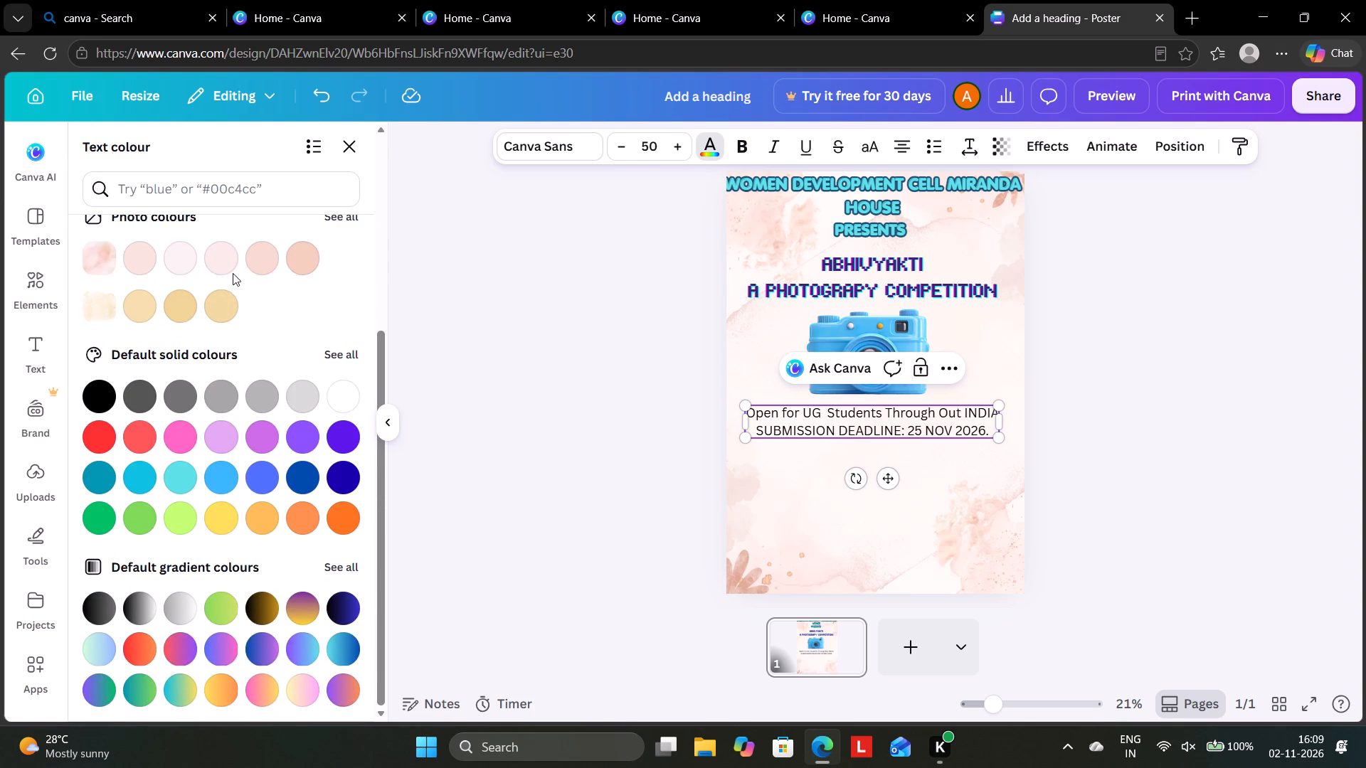
{"action": "left_click", "coordinate": [214, 255]}
{"action": "left_click", "coordinate": [270, 700]}
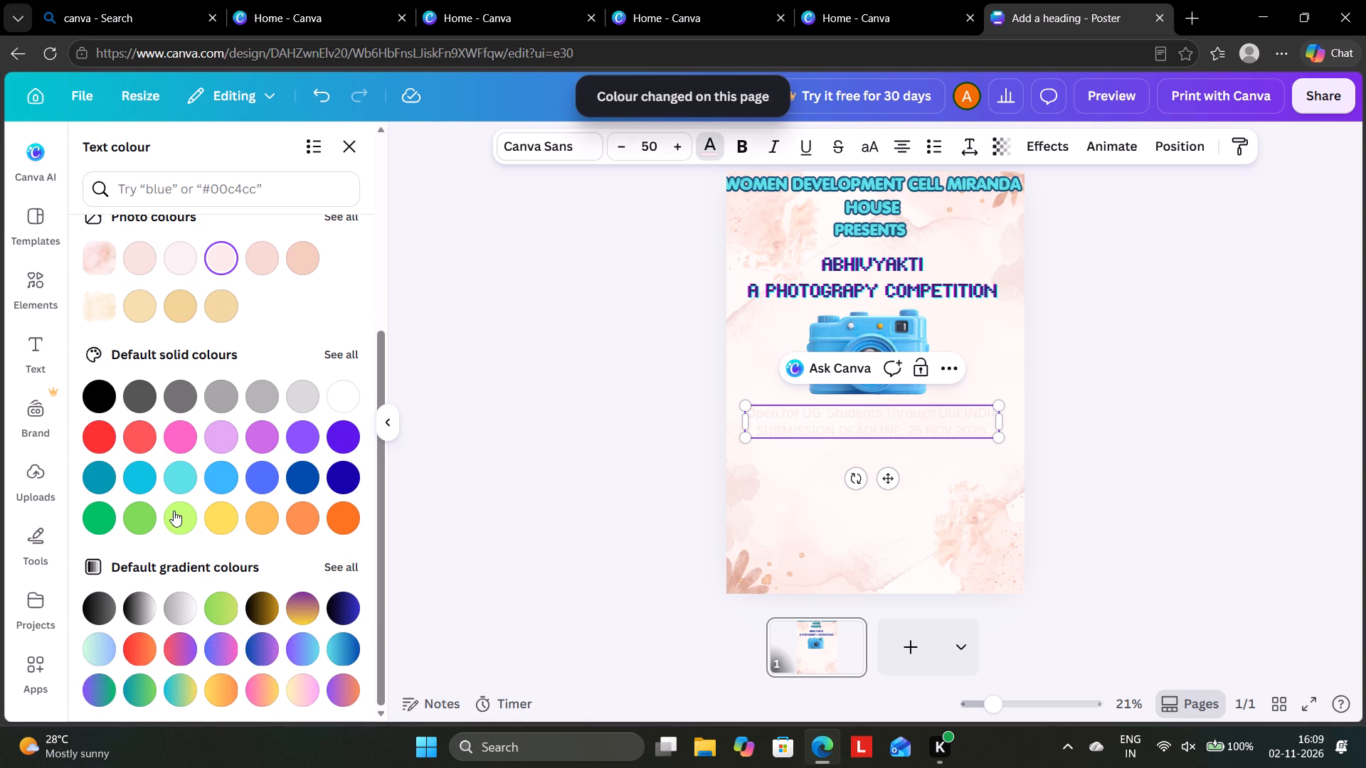
{"action": "left_click", "coordinate": [170, 472]}
{"action": "left_click", "coordinate": [221, 696]}
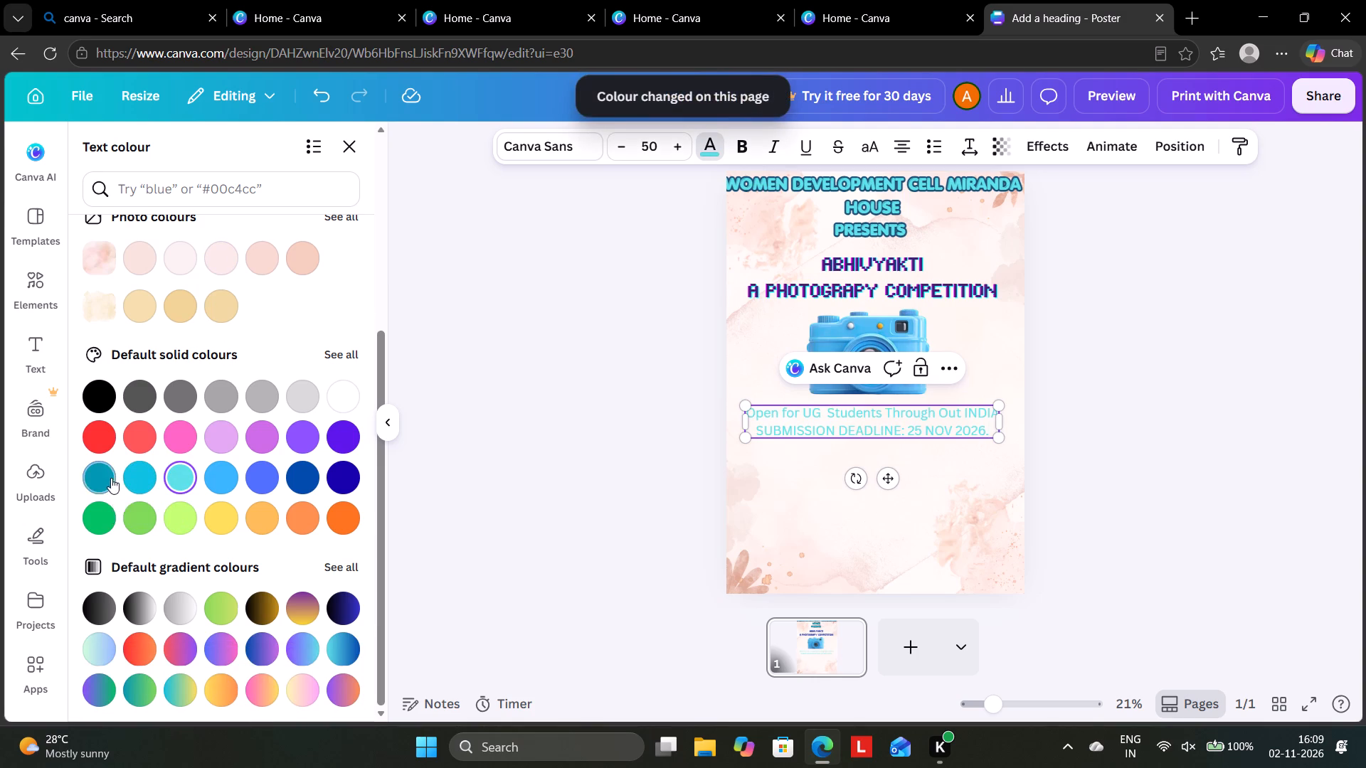
{"action": "left_click", "coordinate": [110, 475]}
{"action": "left_click", "coordinate": [191, 703]}
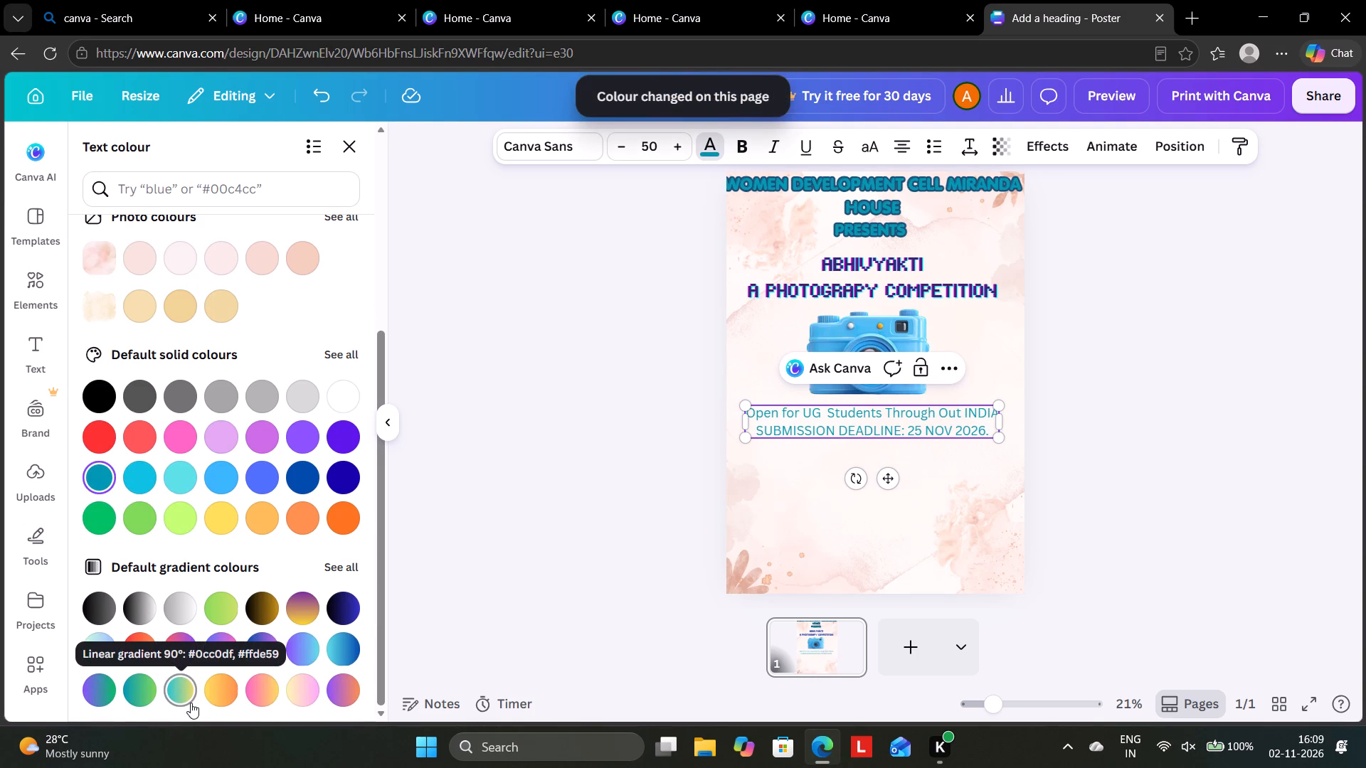
{"action": "left_click", "coordinate": [542, 487]}
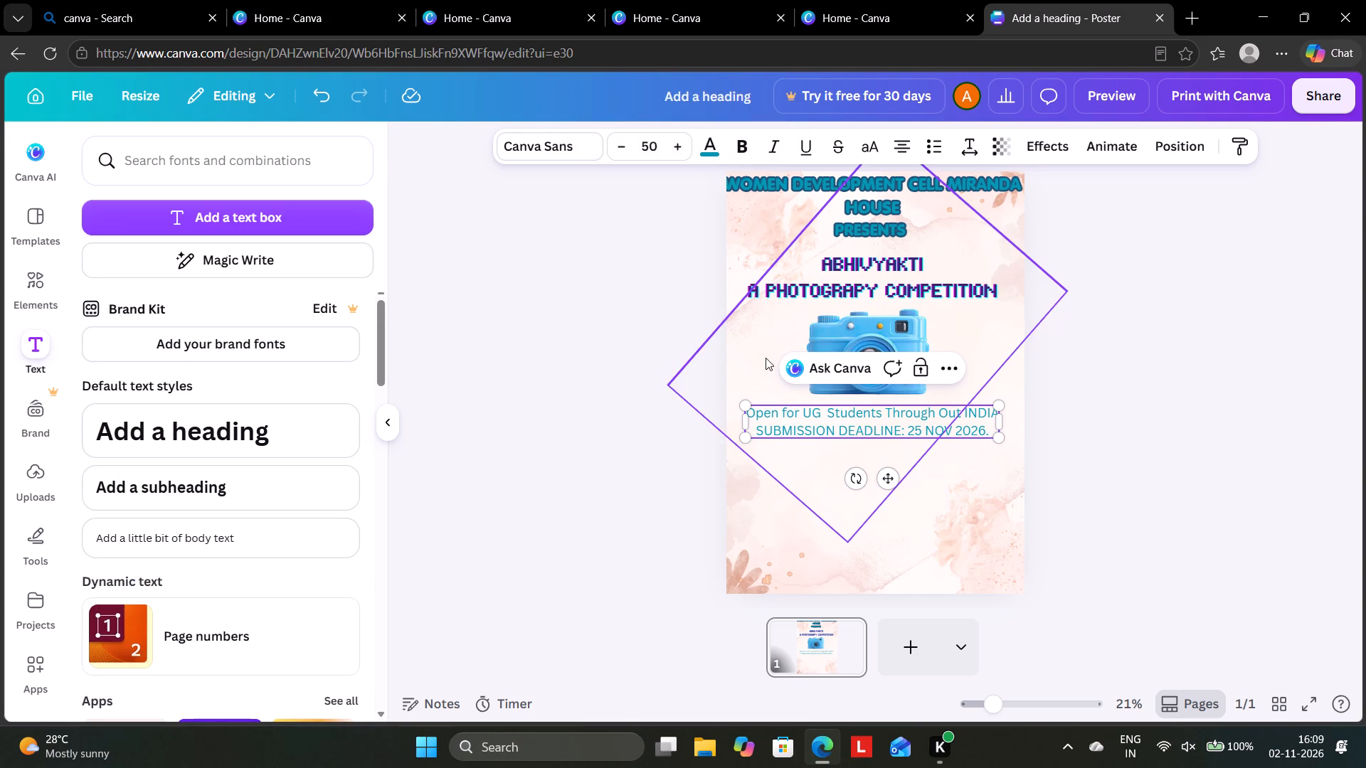
Reduce the font size of the submission deadline line to 44.
{"action": "triple_click", "coordinate": [620, 143]}
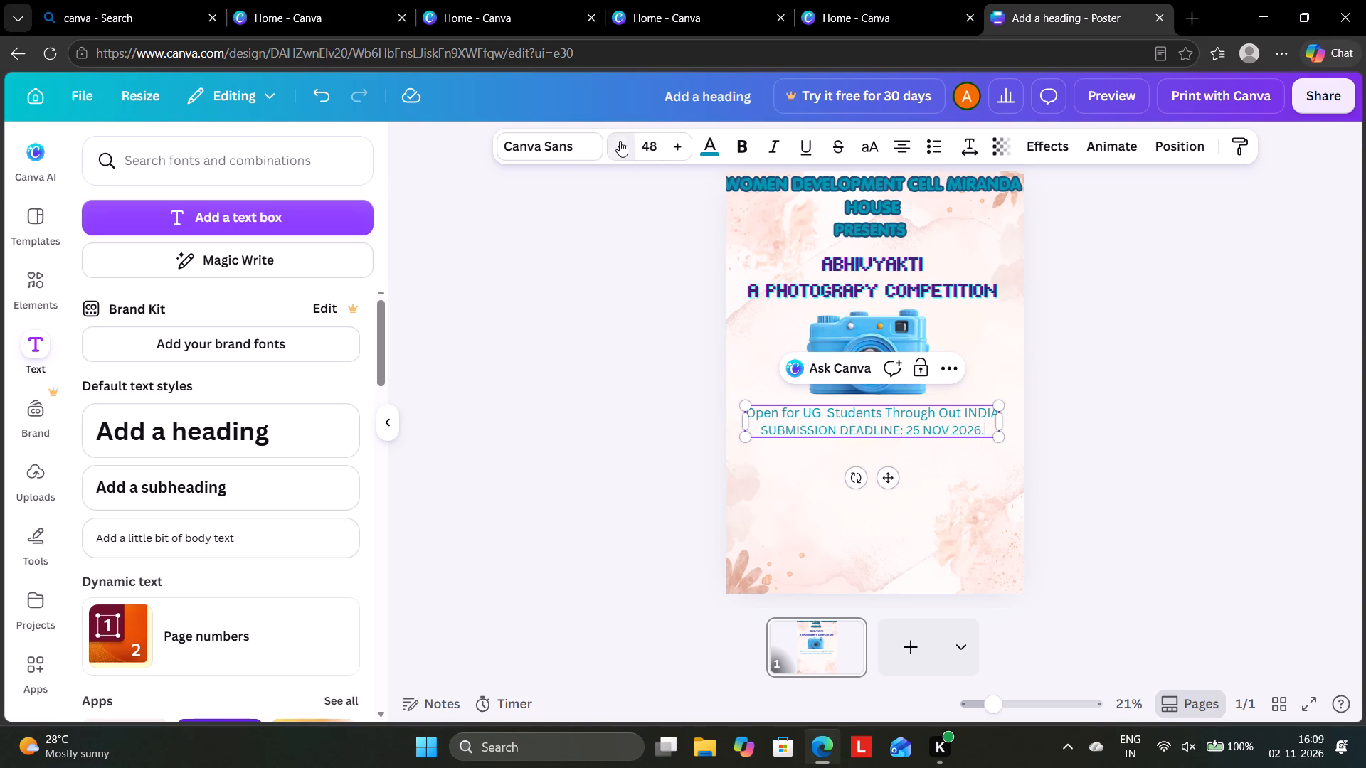
{"action": "double_click", "coordinate": [620, 141]}
{"action": "left_click", "coordinate": [620, 141]}
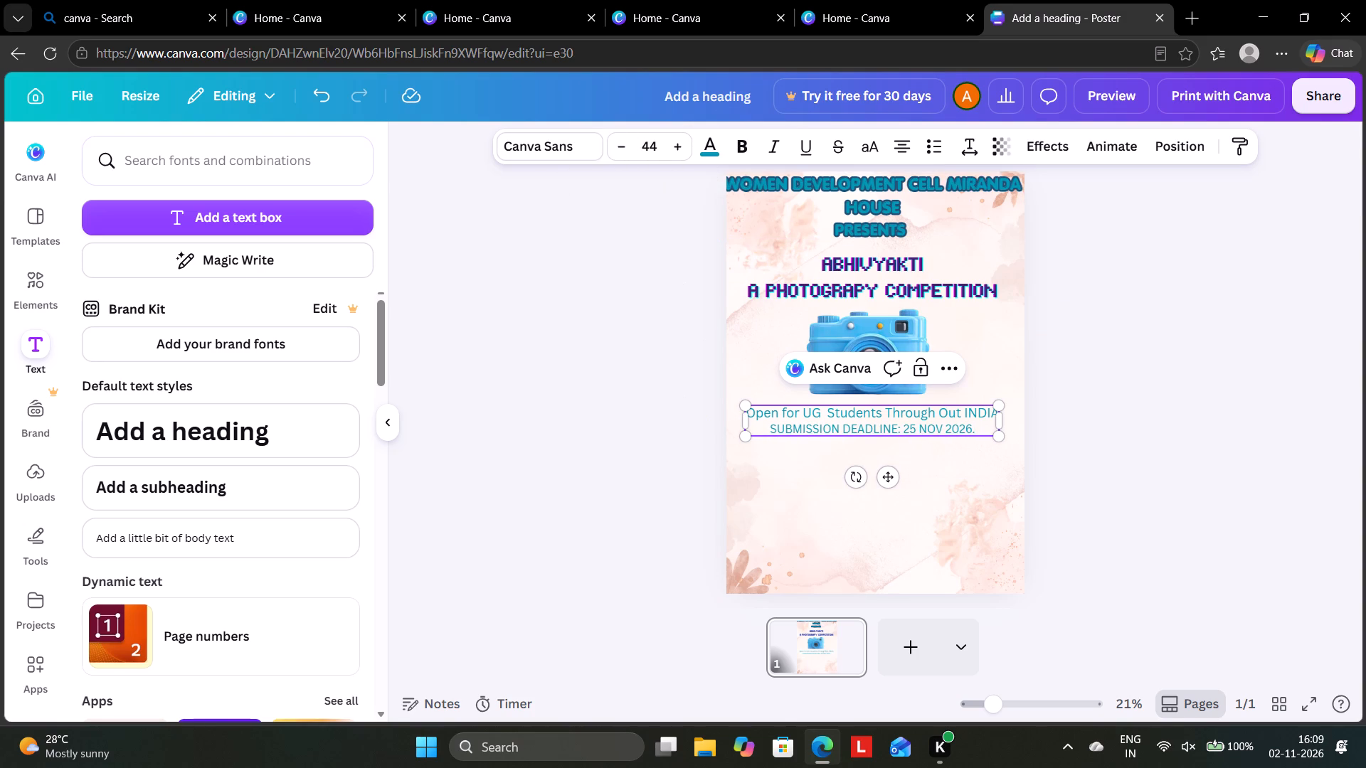
Reduce the font size of the "Open for UG Students Through Out INDIA" line to 42.
{"action": "left_click", "coordinate": [859, 413]}
{"action": "triple_click", "coordinate": [616, 146]}
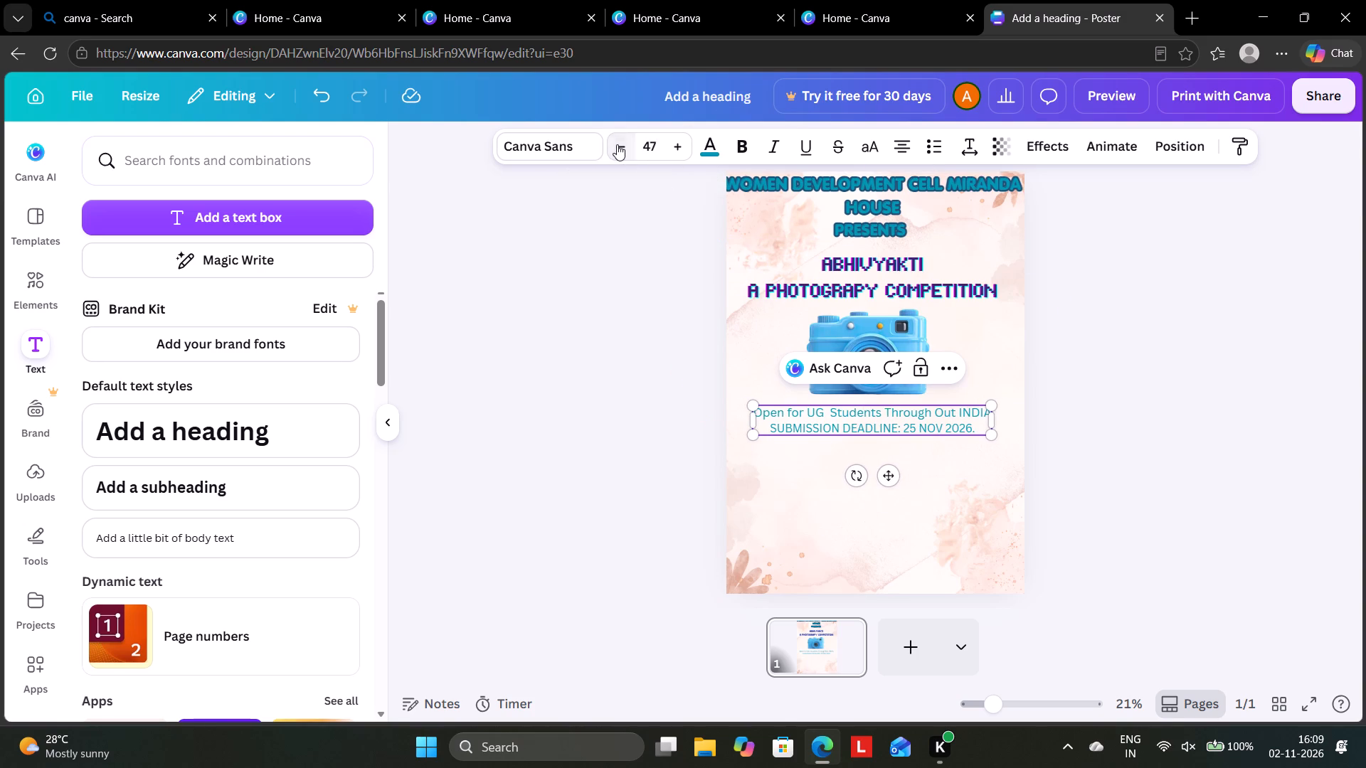
{"action": "triple_click", "coordinate": [617, 144]}
{"action": "double_click", "coordinate": [617, 144]}
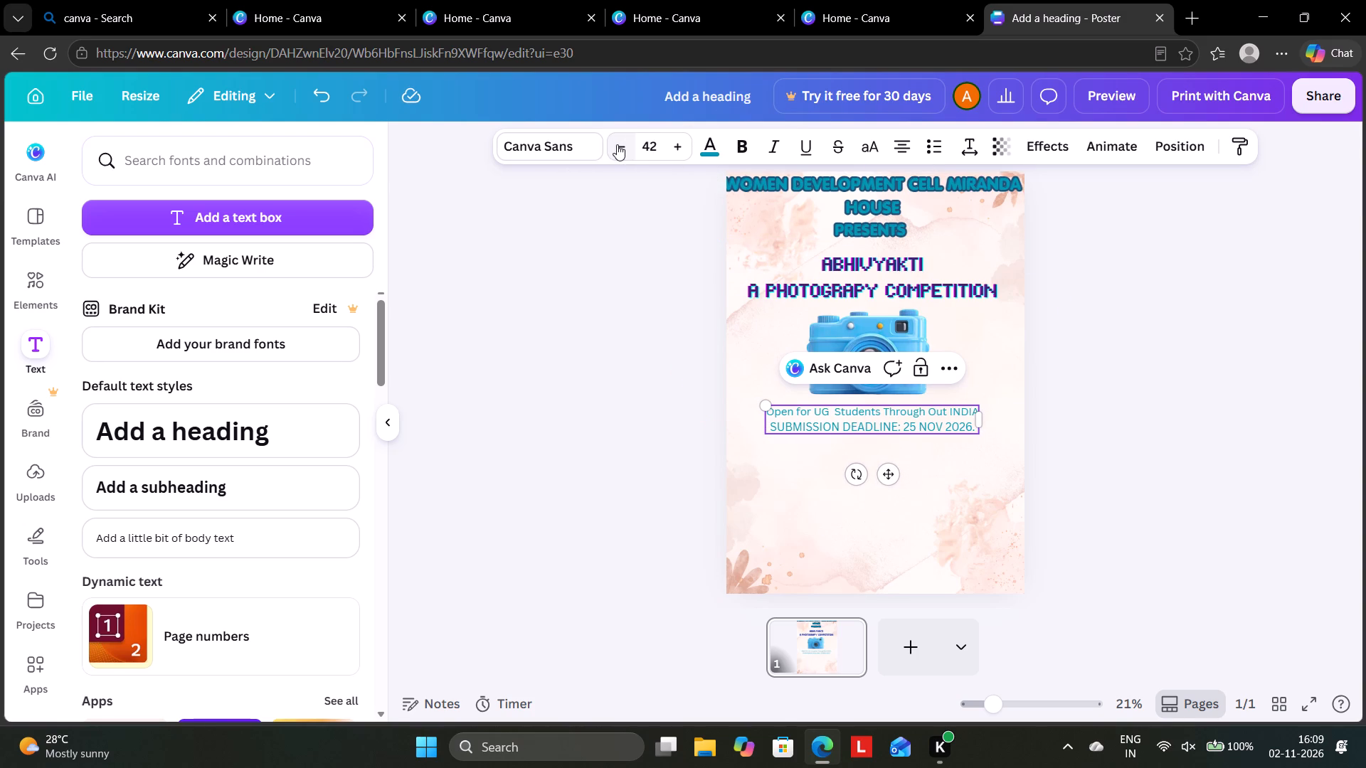
Nudge the eligibility and deadline text box slightly to the left beneath the camera and deselect it.
{"action": "left_click", "coordinate": [885, 424]}
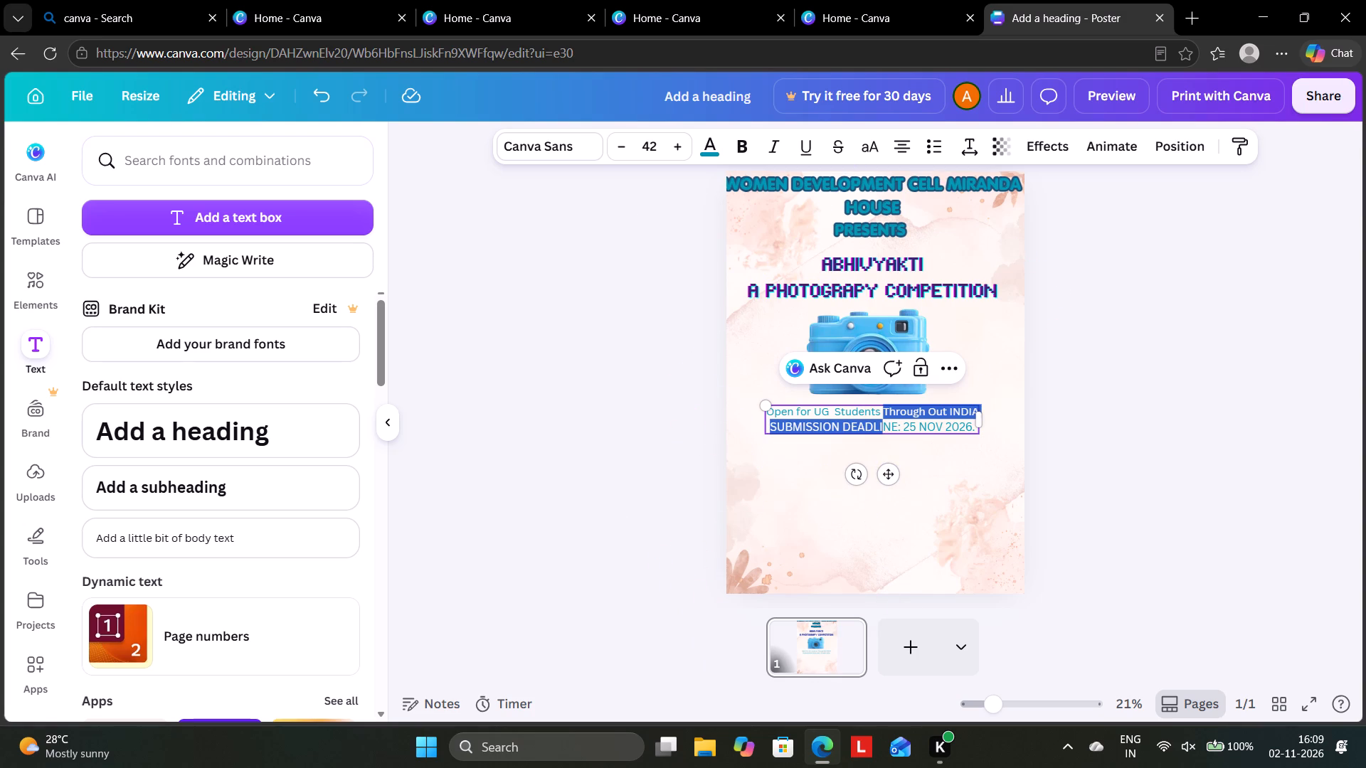
{"action": "left_click", "coordinate": [887, 479]}
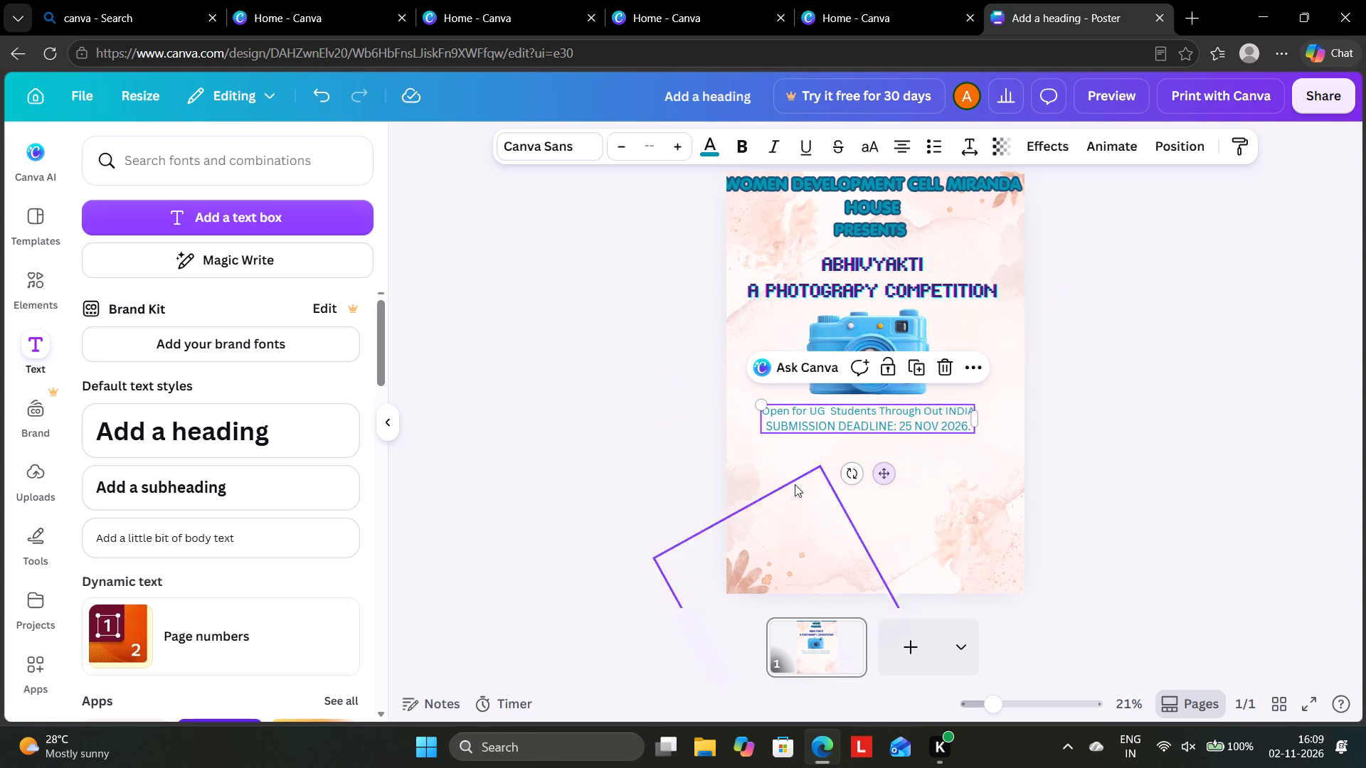
{"action": "left_click", "coordinate": [596, 482]}
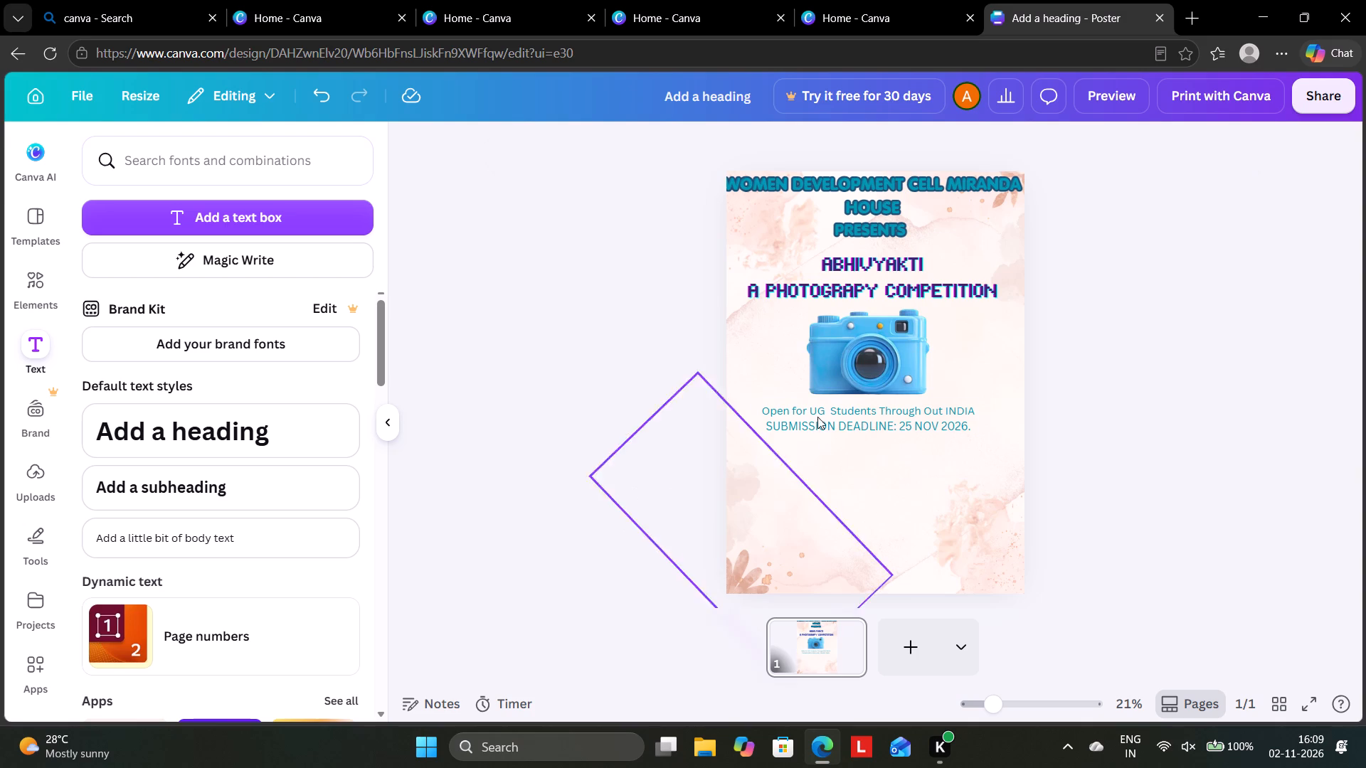
Add a body text box and place it beneath the submission deadline line, against the page's left edge.
{"action": "left_click", "coordinate": [189, 533]}
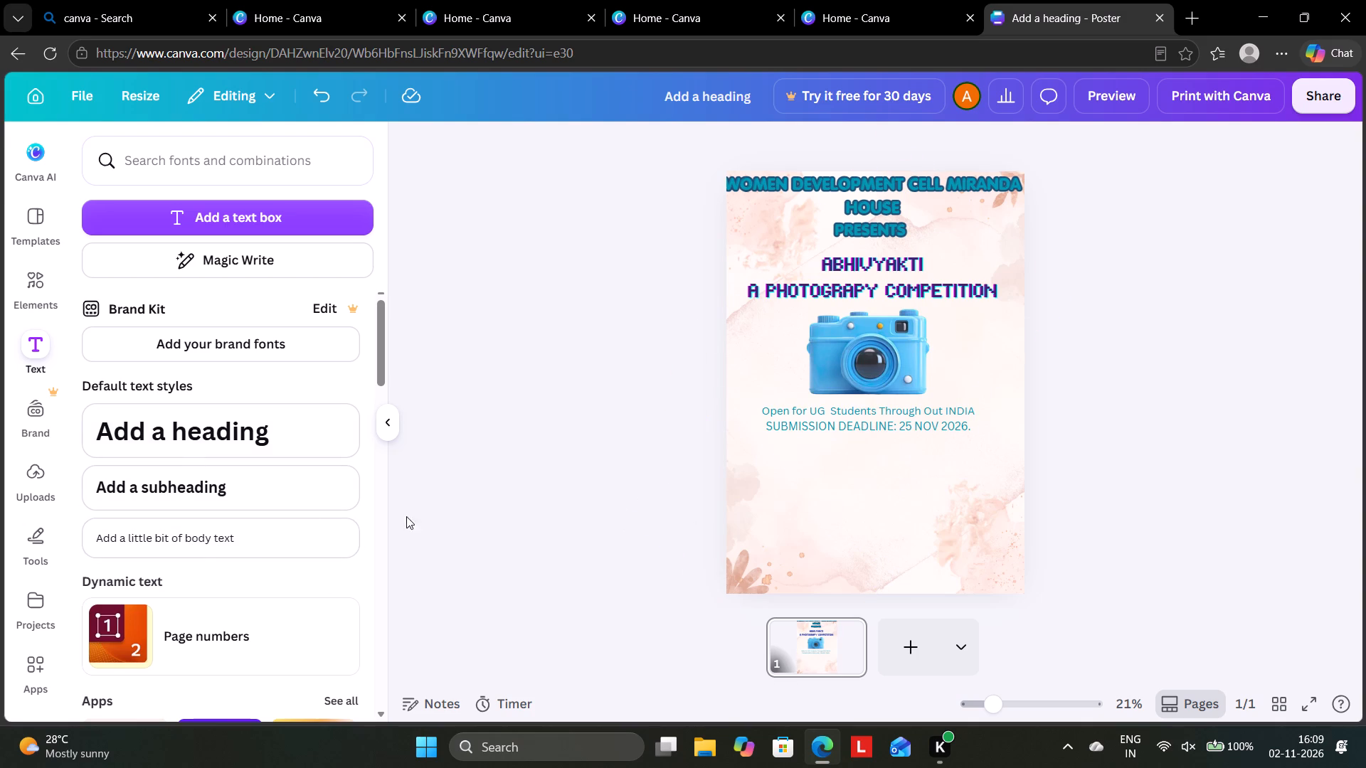
{"action": "left_click", "coordinate": [213, 545]}
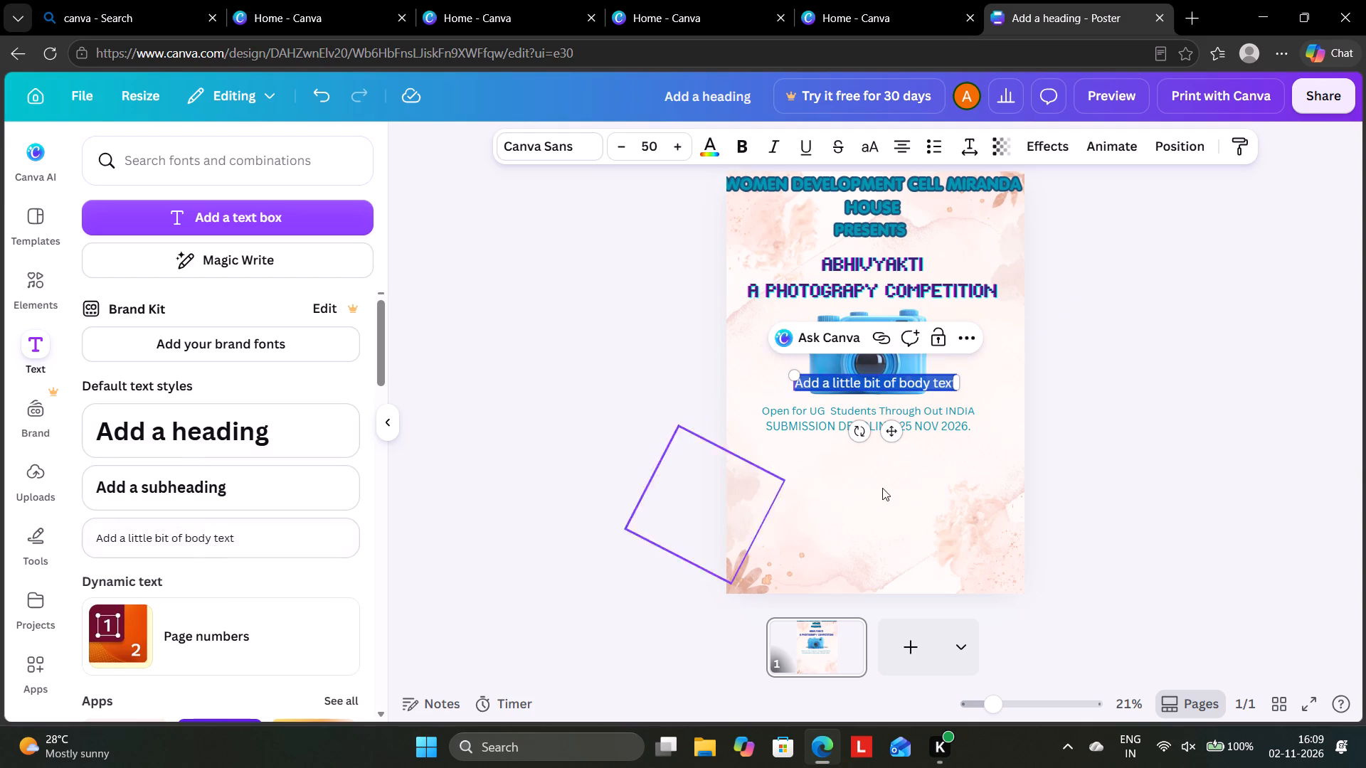
{"action": "left_click_drag", "start_coordinate": [886, 437], "coordinate": [884, 468]}
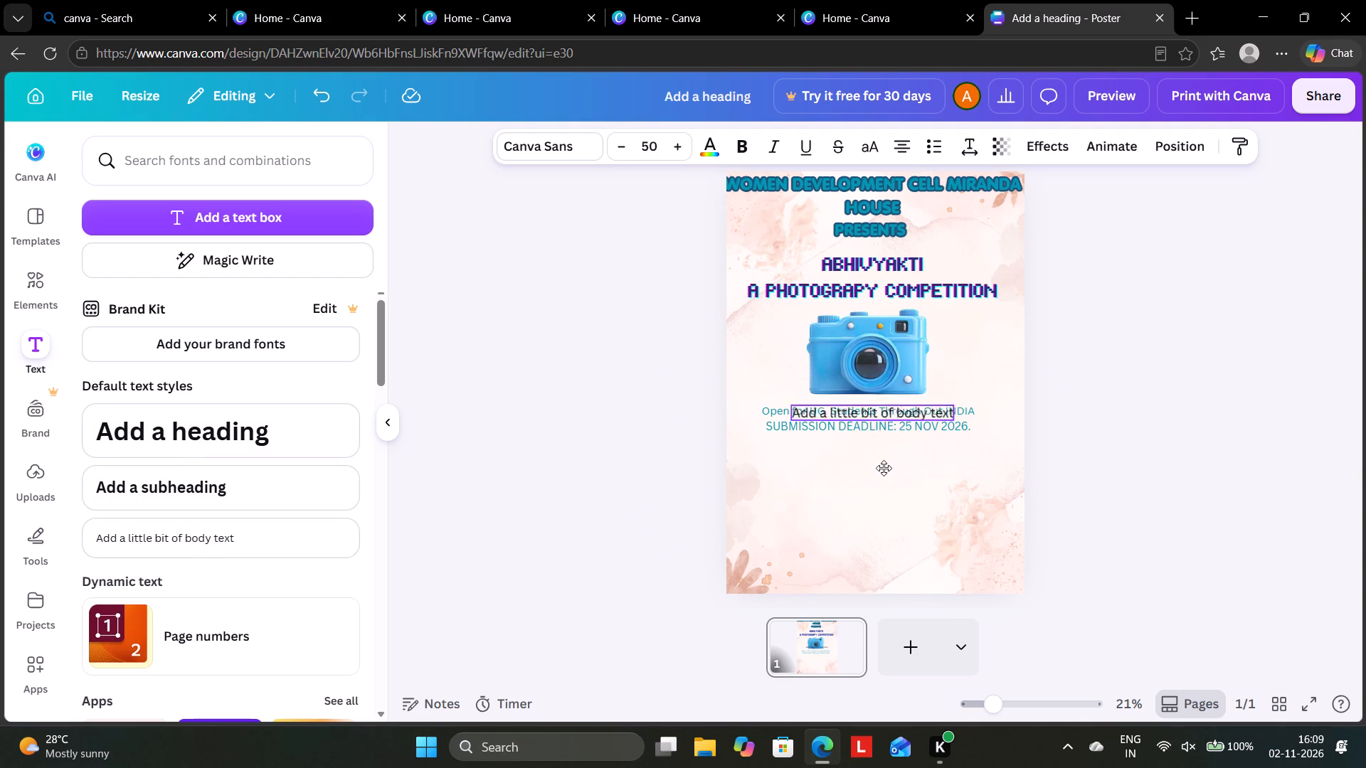
{"action": "left_click_drag", "start_coordinate": [884, 468], "coordinate": [819, 501]}
{"action": "left_click", "coordinate": [776, 447]}
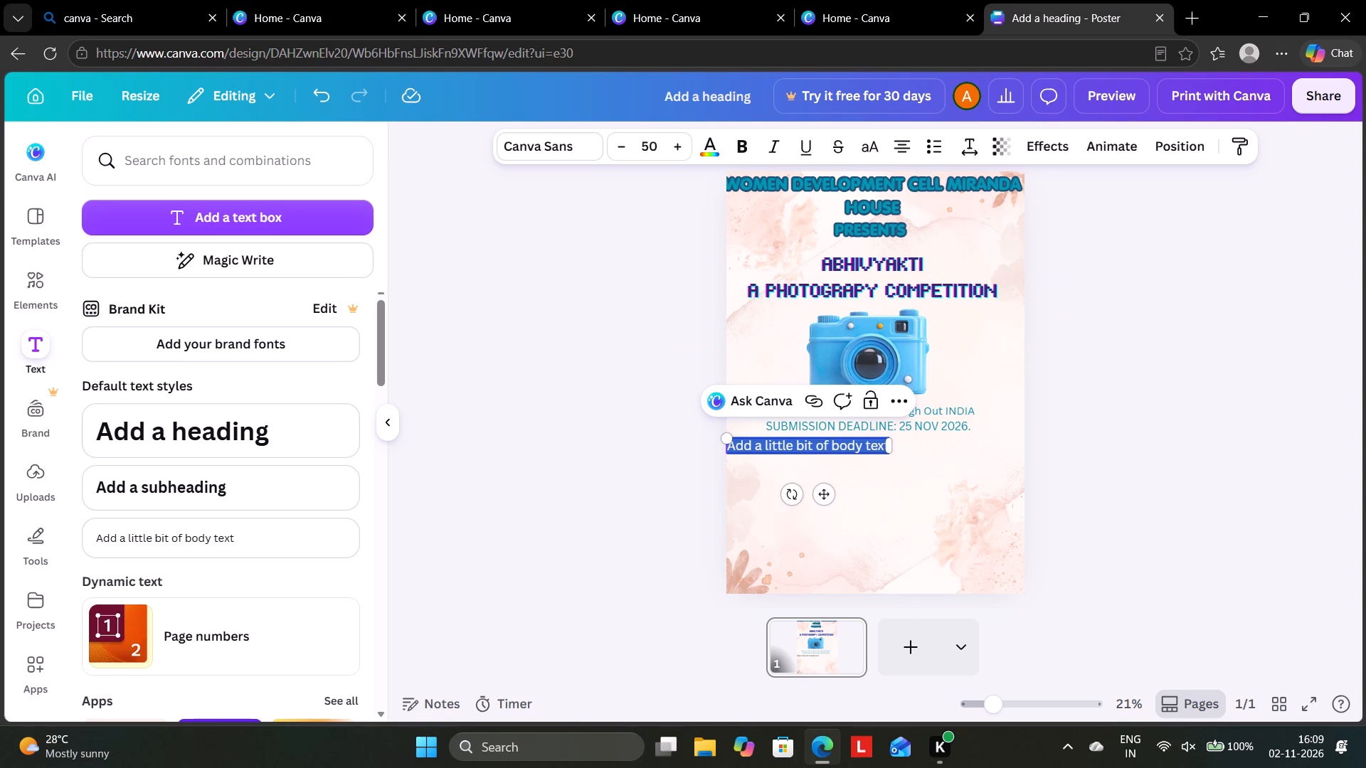
Replace the new text box's placeholder text with the heading "GUIDLINES:".
{"action": "key", "text": "BackSpace"}
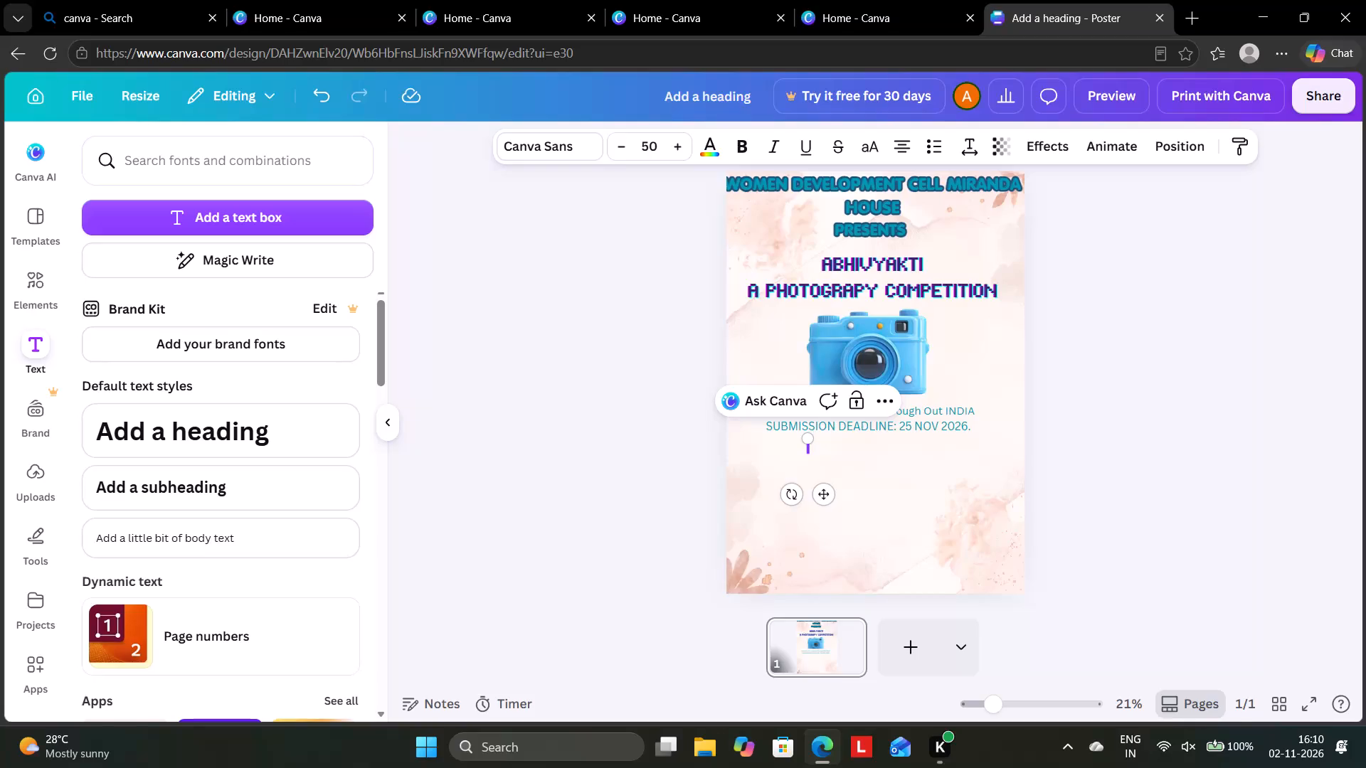
{"action": "type", "text": "GUID"}
{"action": "type", "text": "LINE"}
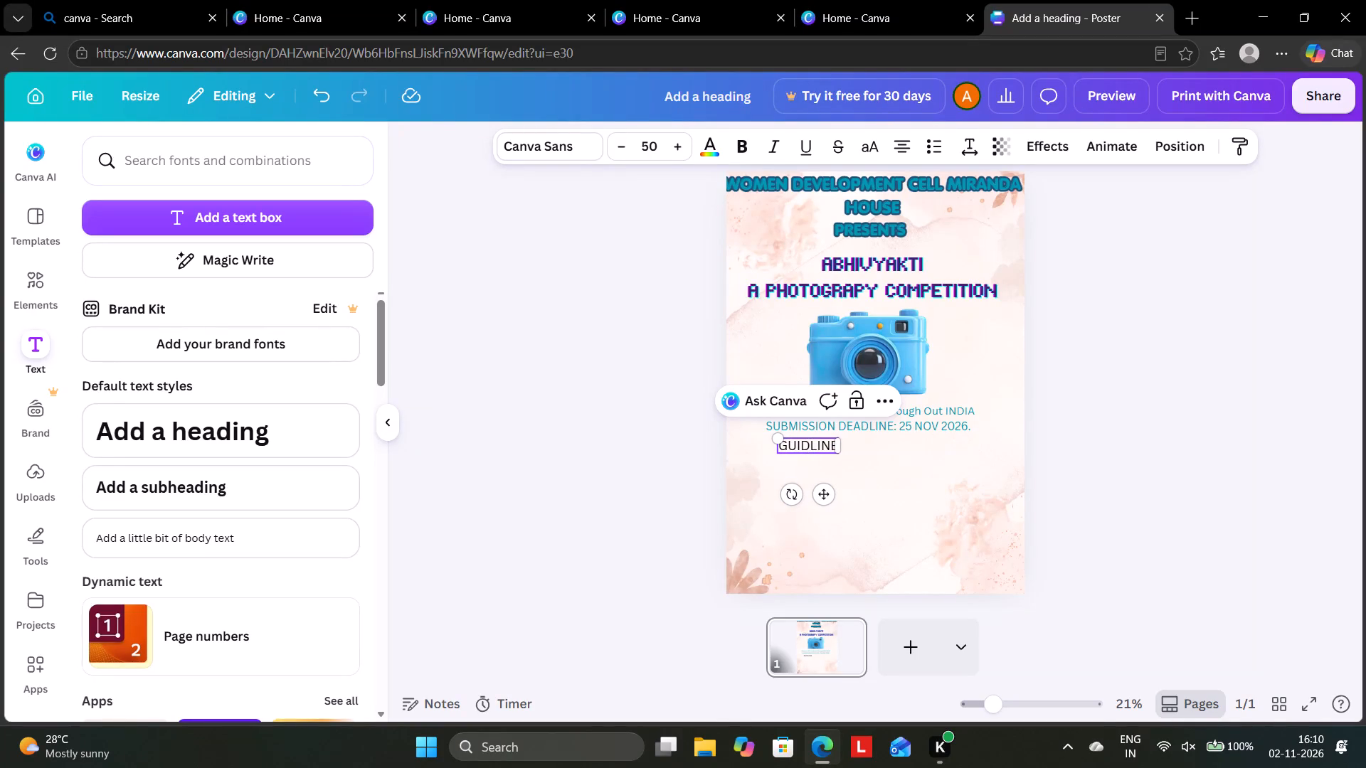
{"action": "key", "text": "s"}
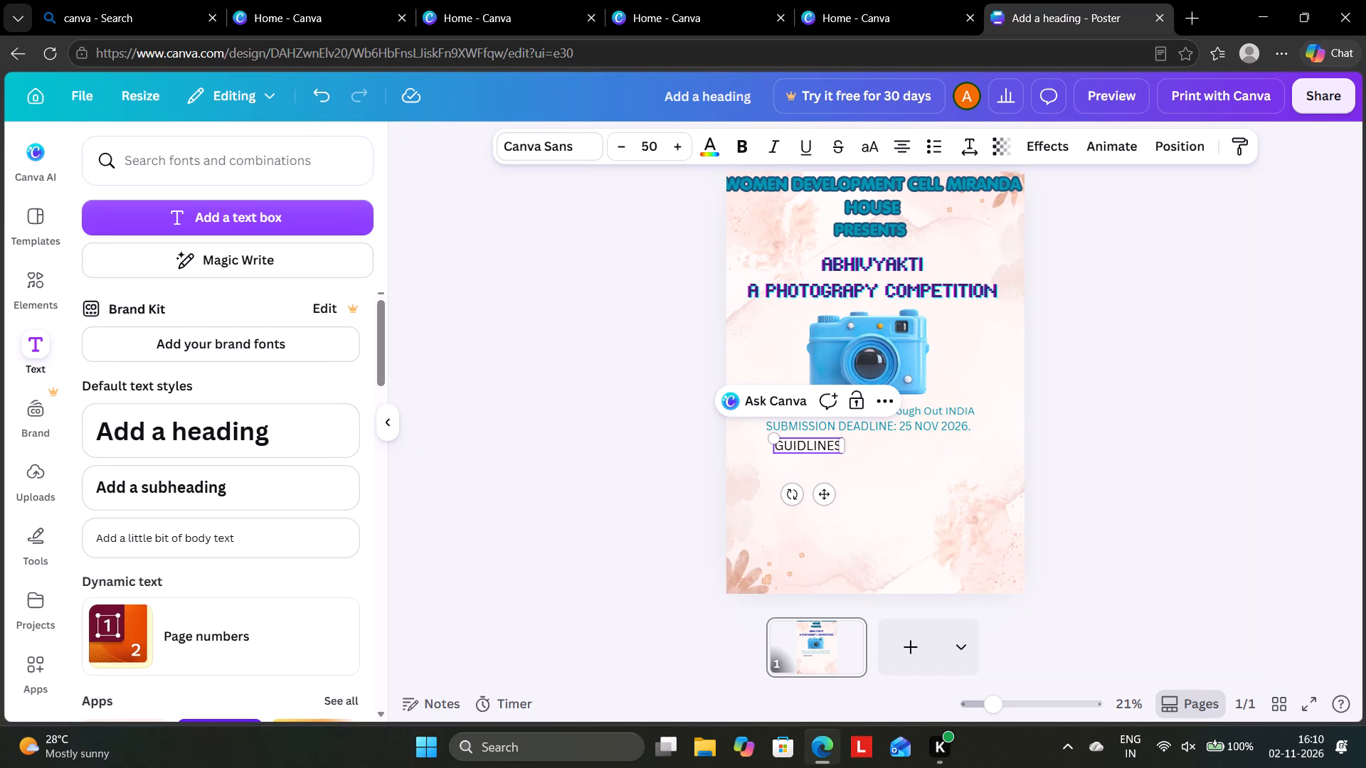
{"action": "key", "text": "shift+colon"}
{"action": "key", "text": "space"}
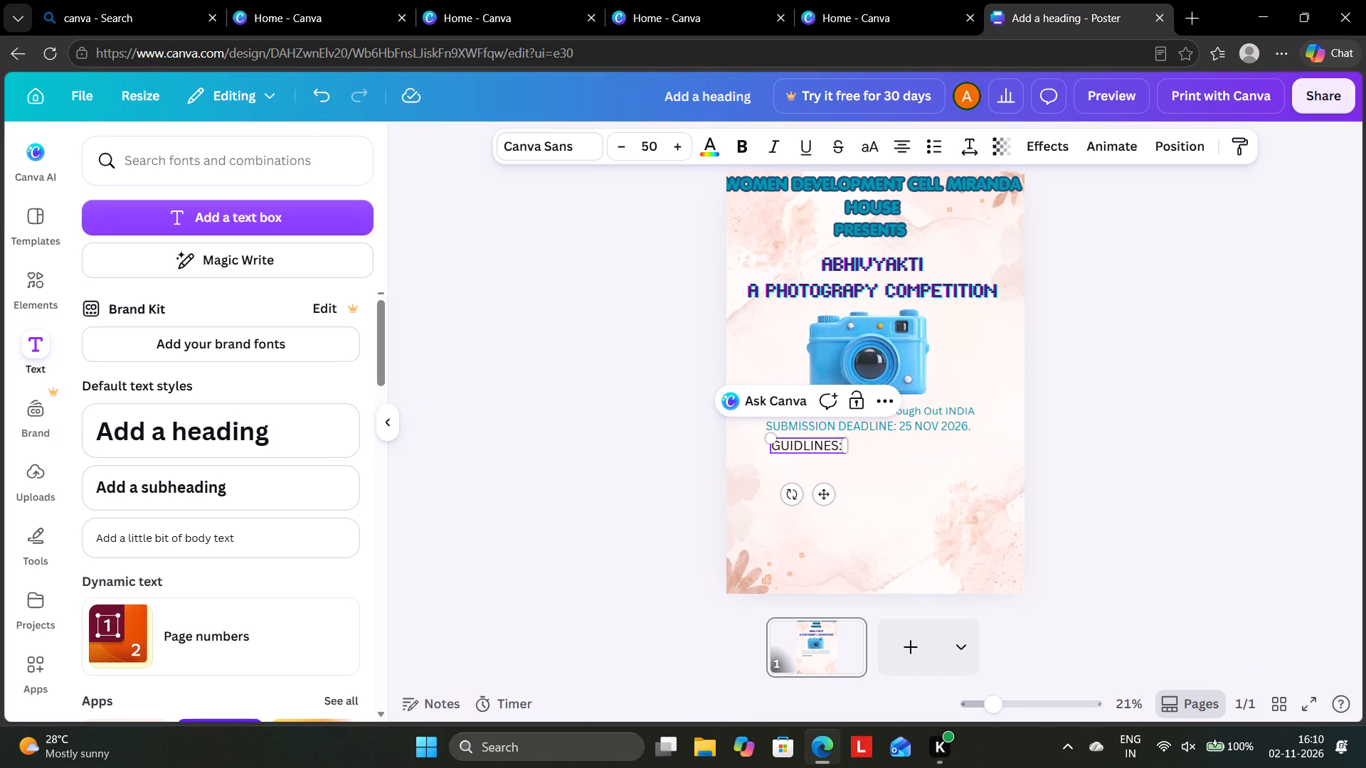
Start a left-aligned numbered list on a new line below the "GUIDLINES:" heading.
{"action": "key", "text": "Return"}
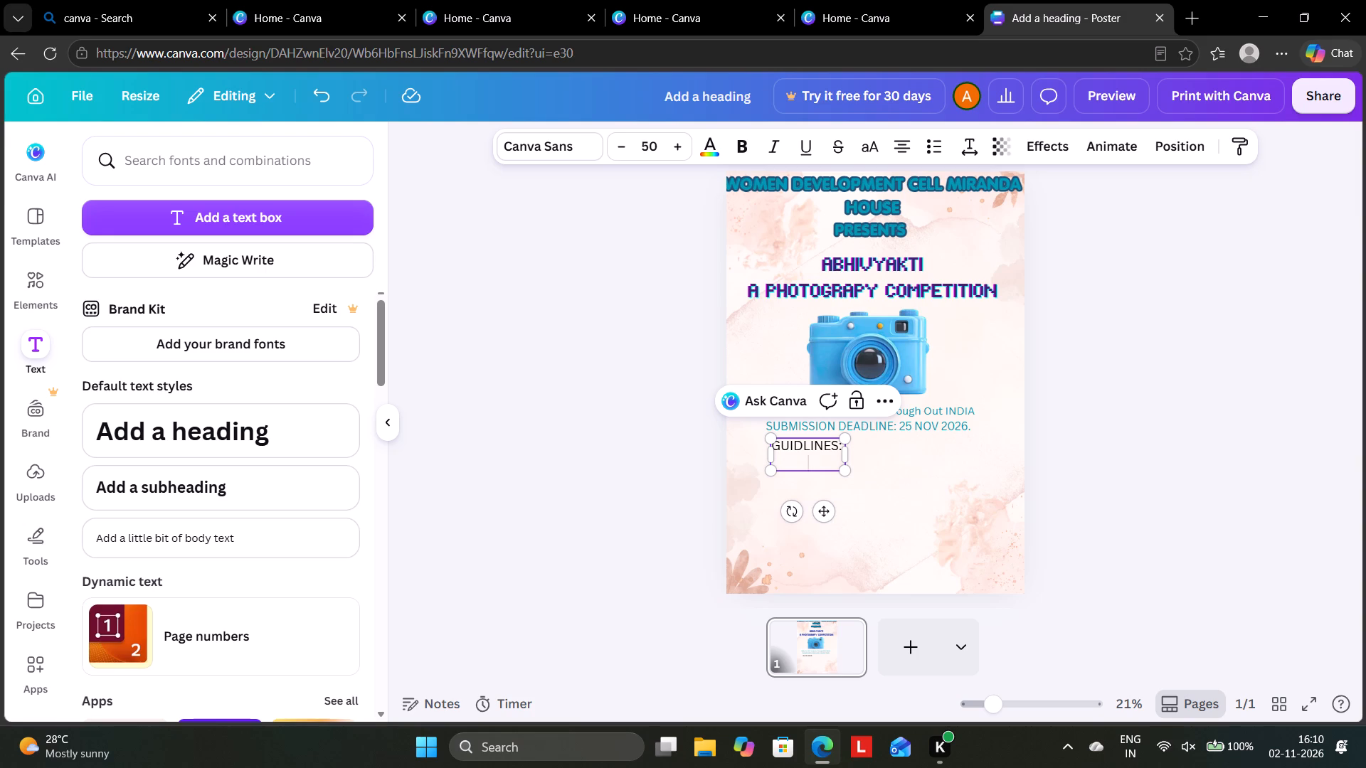
{"action": "left_click", "coordinate": [899, 139]}
{"action": "key", "text": "1"}
{"action": "type", "text": "."}
{"action": "key", "text": "space"}
Enter "Each participants can submit" as the beginning of the first numbered guideline.
{"action": "type", "text": "EACH"}
{"action": "key", "text": "space"}
{"action": "key", "text": "BackSpace"}
{"action": "key", "text": "BackSpace"}
{"action": "key", "text": "BackSpace"}
{"action": "key", "text": "BackSpace"}
{"action": "key", "text": "a"}
{"action": "type", "text": "ch par"}
{"action": "type", "text": "ticipants"}
{"action": "key", "text": "space"}
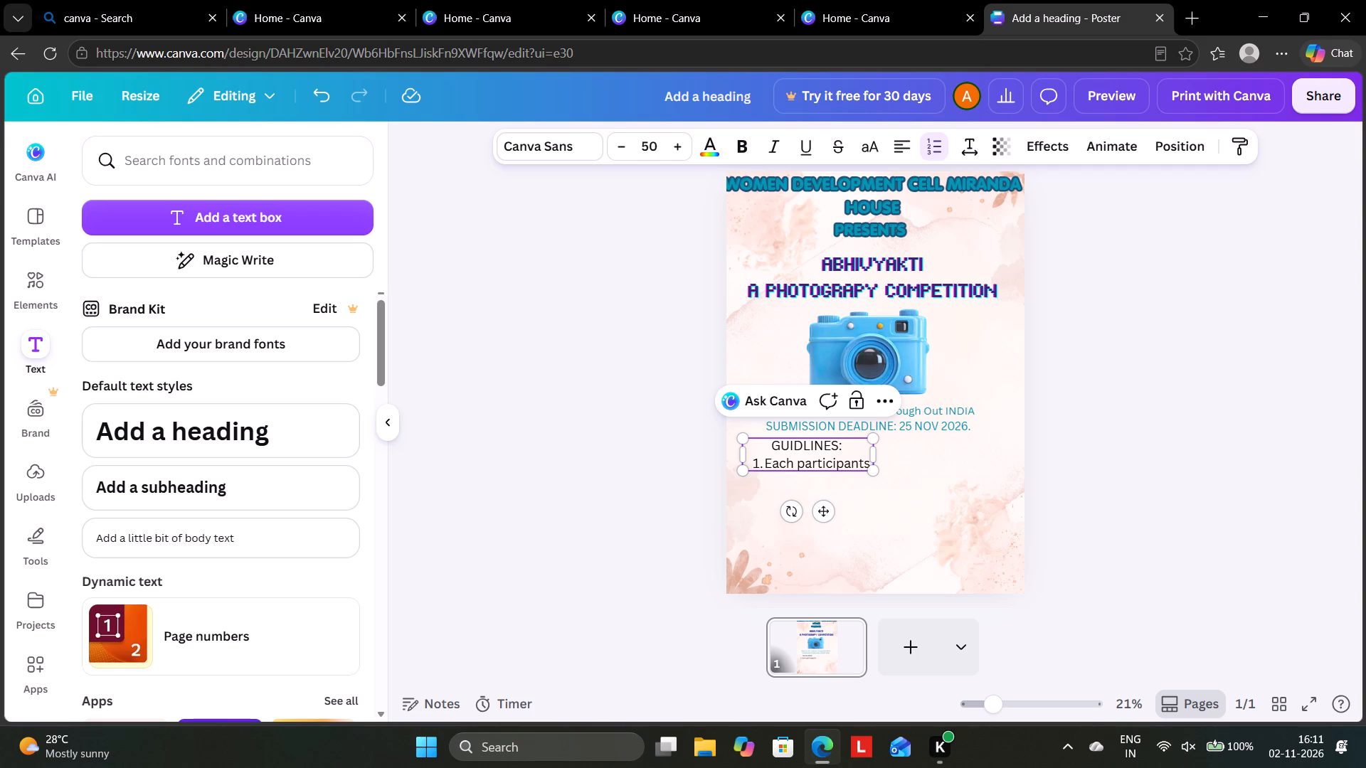
{"action": "type", "text": "cab"}
{"action": "key", "text": "equal"}
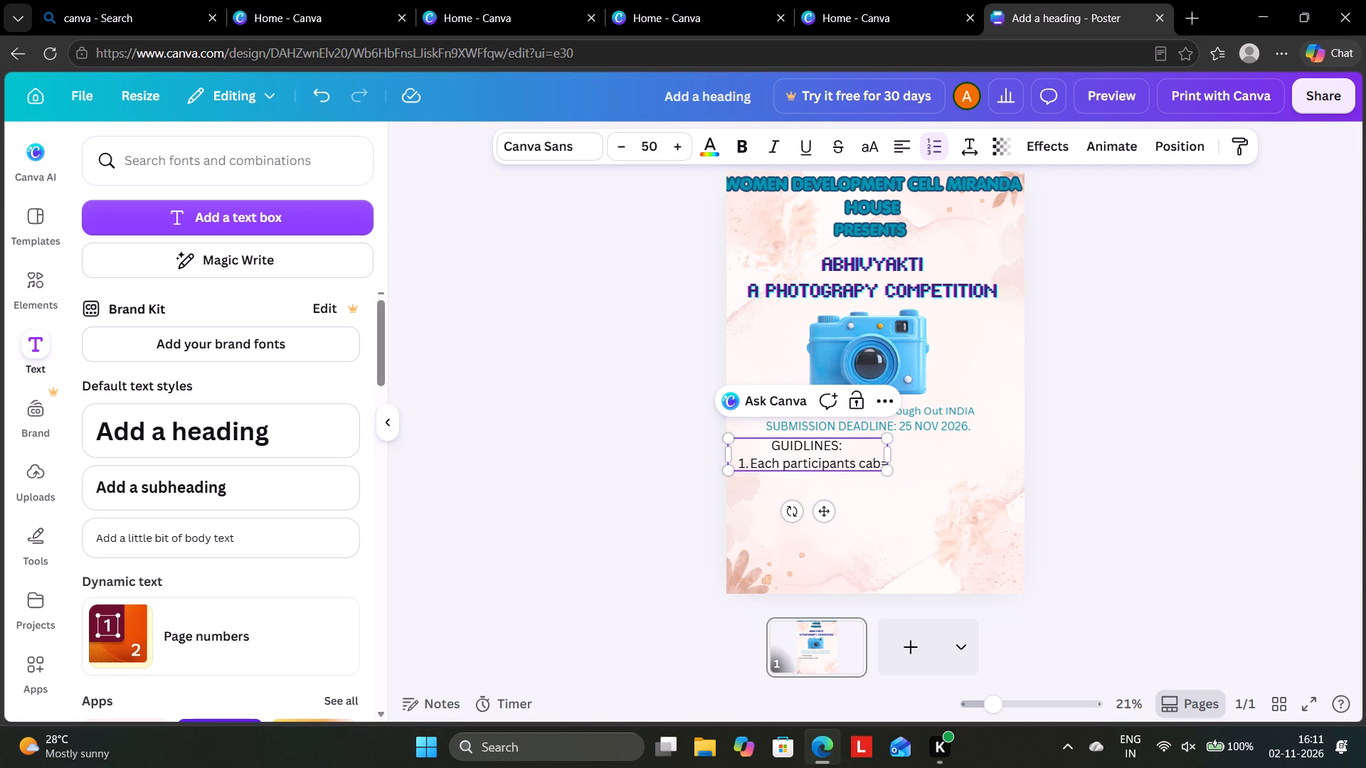
{"action": "key", "text": "BackSpace"}
{"action": "key", "text": "BackSpace"}
{"action": "type", "text": "n submit"}
{"action": "key", "text": "space"}
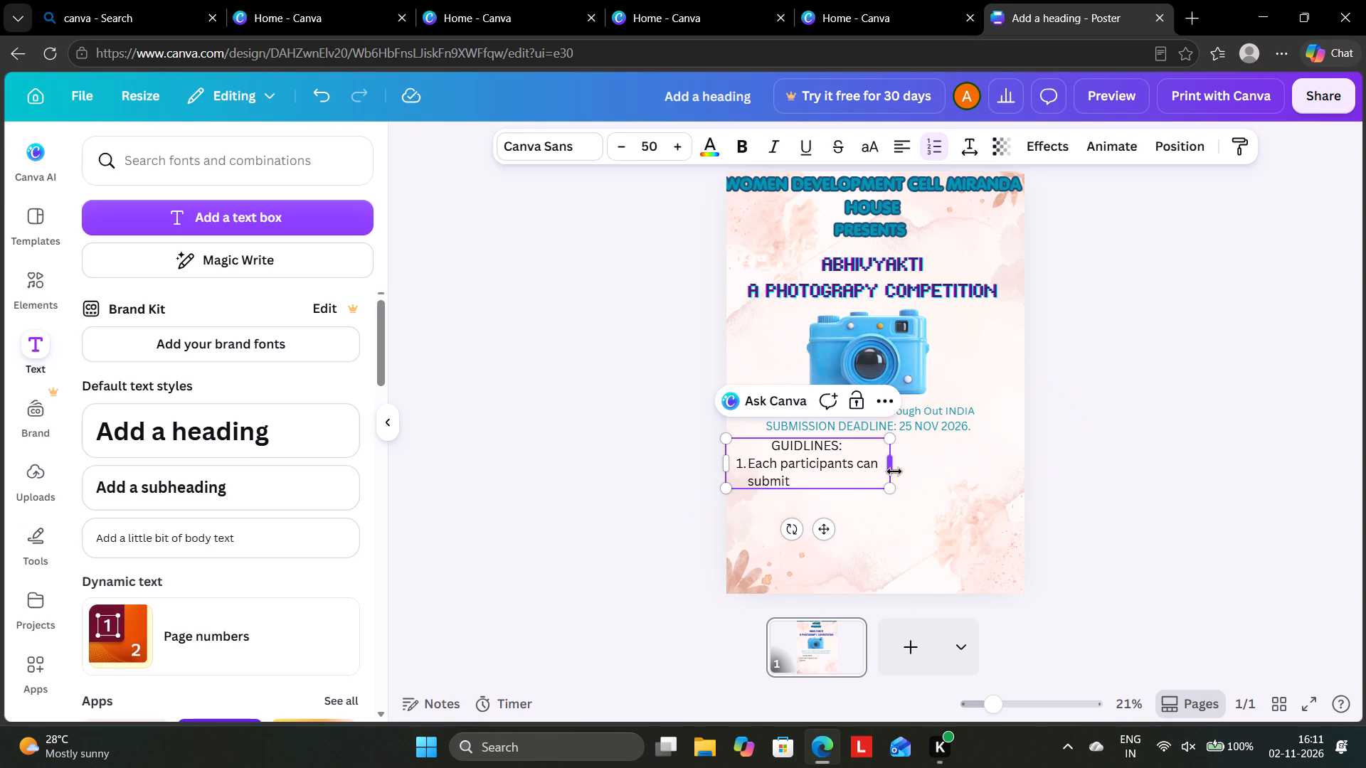
Widen the guidelines text box to the page's right edge and complete item 1 with "a maximum of 2 photograph".
{"action": "left_click_drag", "start_coordinate": [894, 468], "coordinate": [1026, 468]}
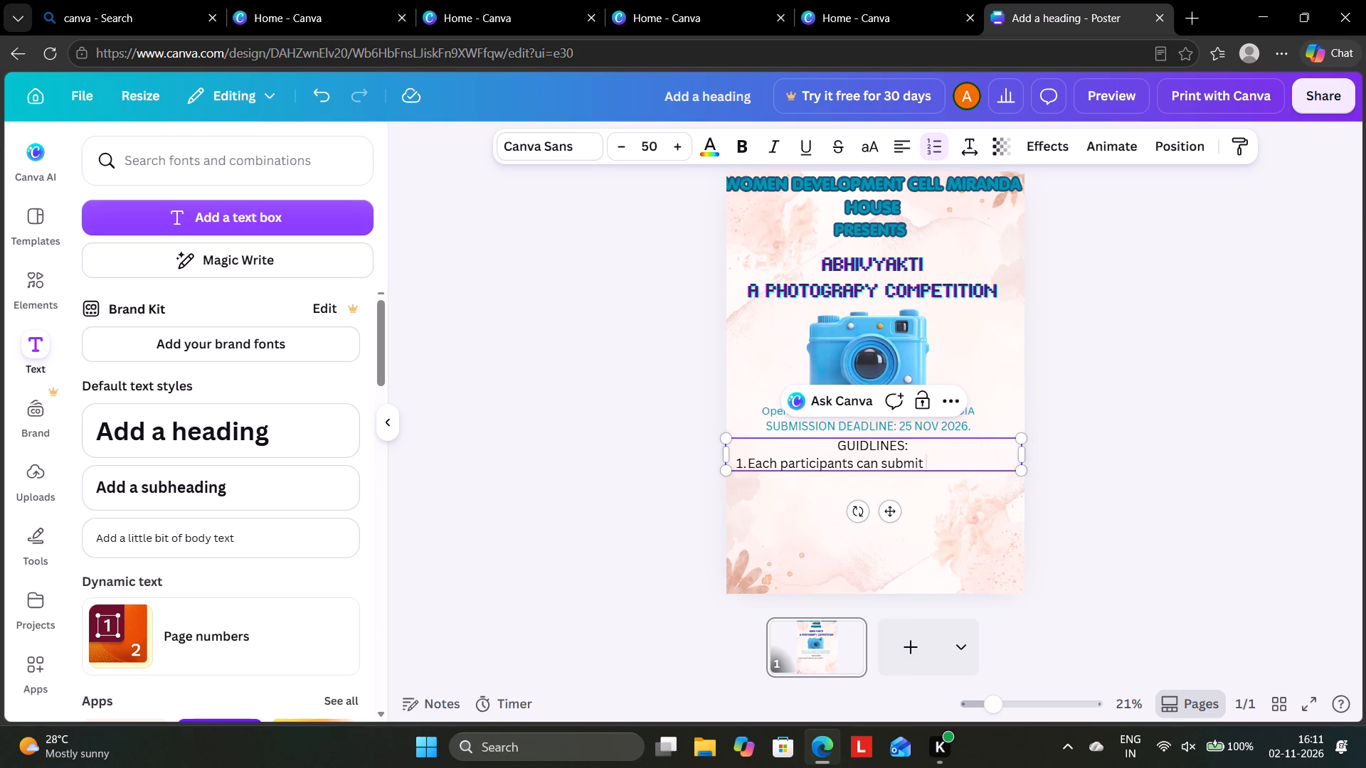
{"action": "key", "text": "a"}
{"action": "key", "text": "space"}
{"action": "type", "text": "maxi"}
{"action": "type", "text": "mum"}
{"action": "key", "text": "space"}
{"action": "type", "text": "of 2"}
{"action": "key", "text": "space"}
{"action": "type", "text": "pho"}
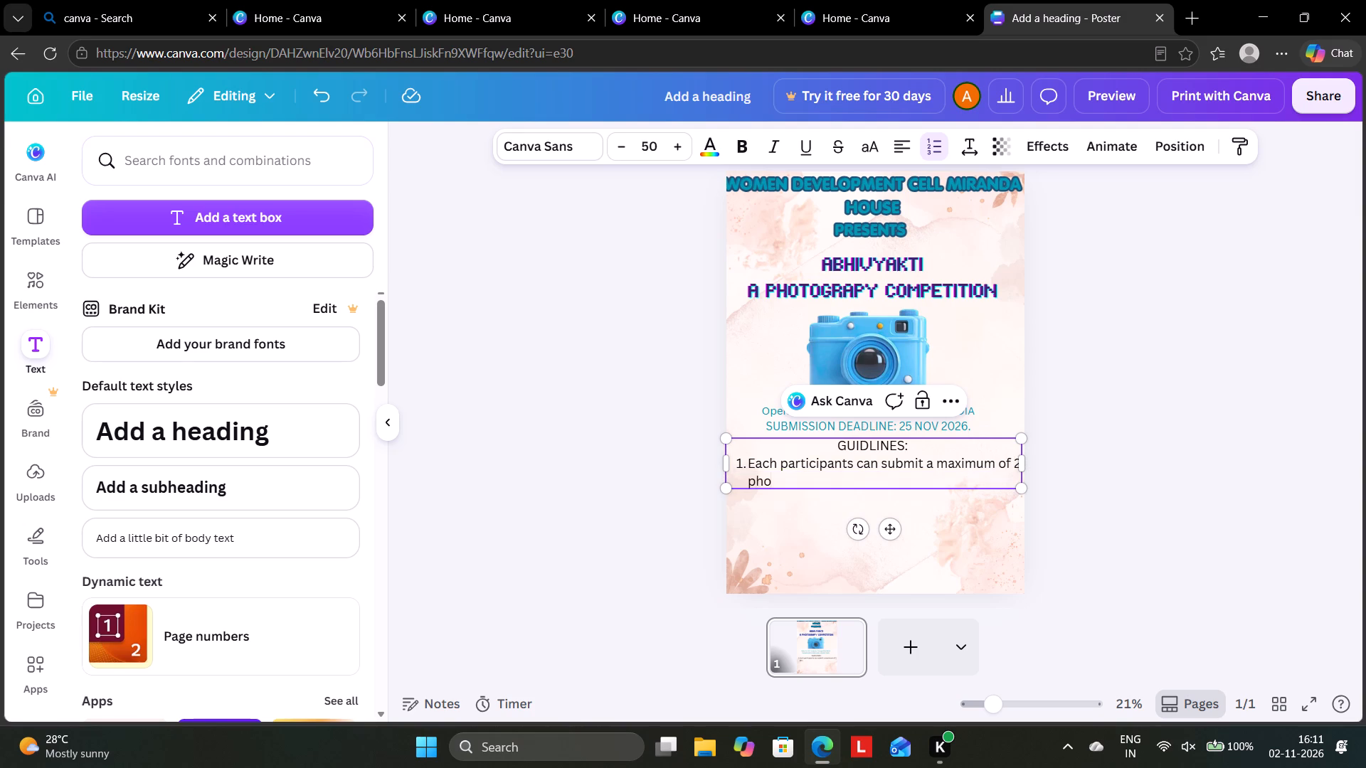
{"action": "type", "text": "tograph"}
Reduce the font size of the first numbered guideline to 42.
{"action": "triple_click", "coordinate": [623, 142]}
{"action": "left_click", "coordinate": [623, 142]}
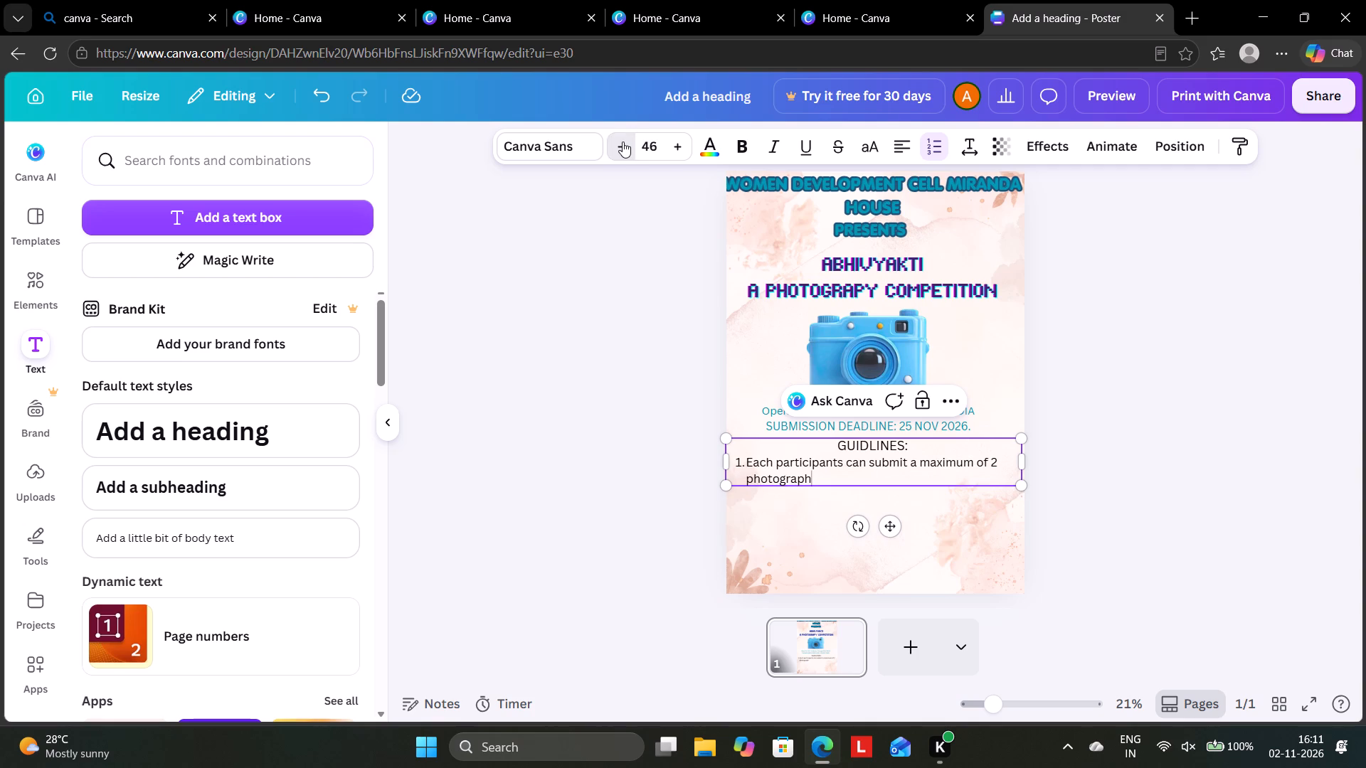
{"action": "triple_click", "coordinate": [623, 142]}
{"action": "left_click", "coordinate": [623, 142]}
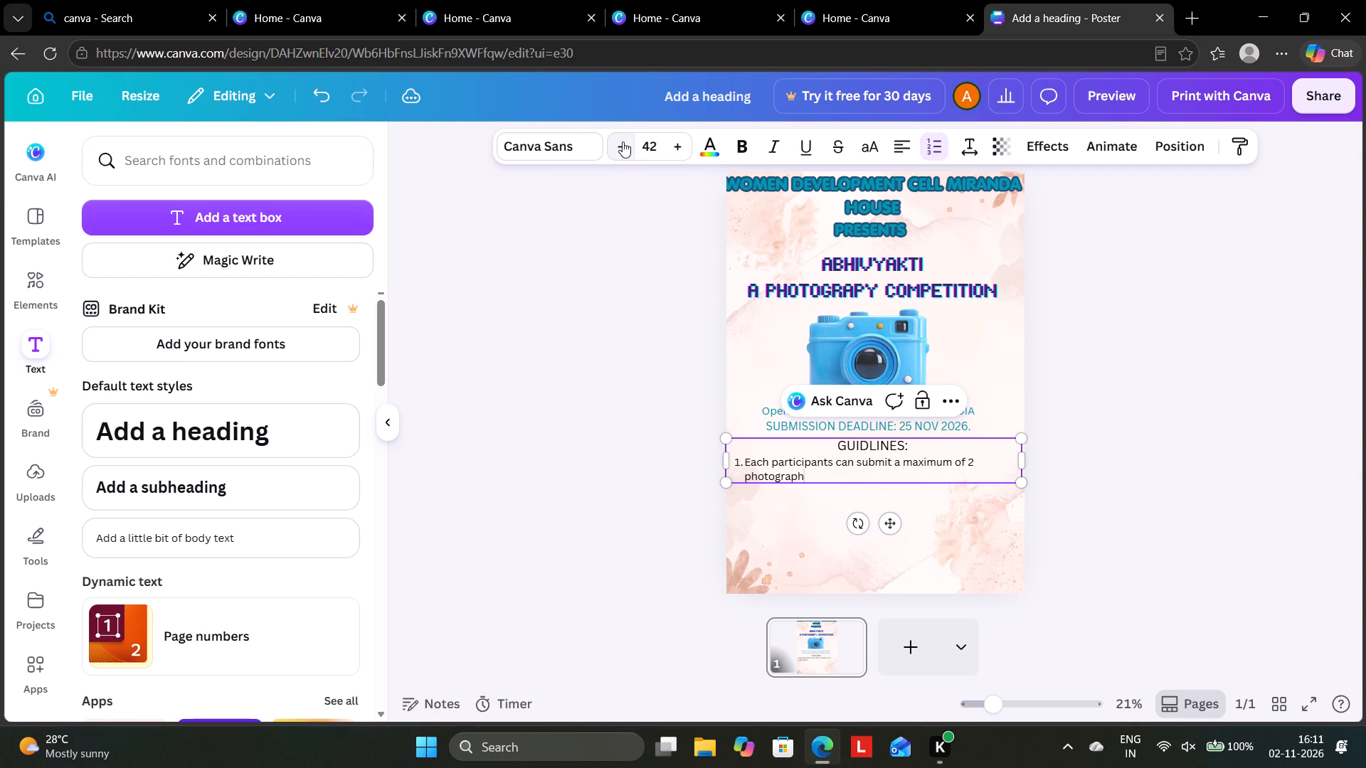
Add a second numbered guideline reading "Photographs must be cliked by participants".
{"action": "key", "text": "Return"}
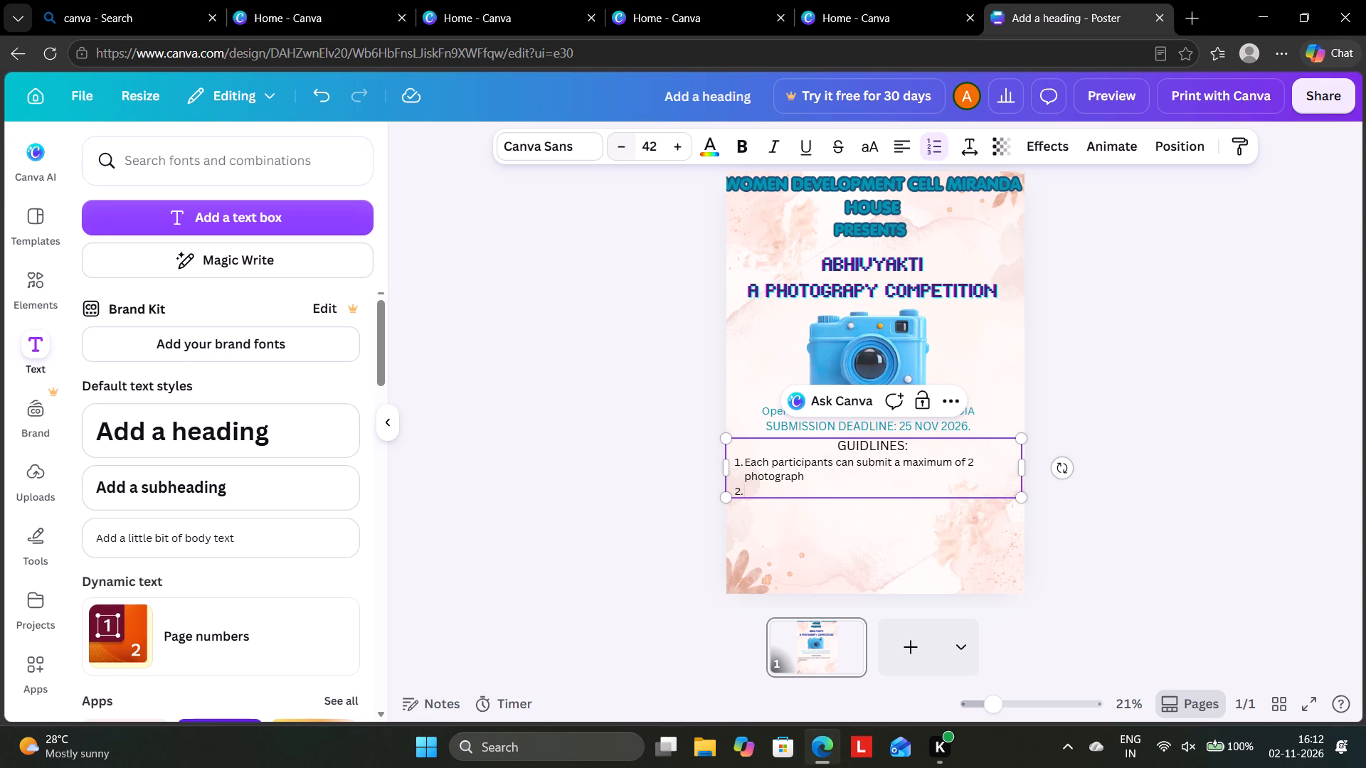
{"action": "key", "text": "p"}
{"action": "key", "text": "BackSpace"}
{"action": "key", "text": "BackSpace"}
{"action": "key", "text": "BackSpace"}
{"action": "key", "text": "p"}
{"action": "type", "text": "hotograph"}
{"action": "type", "text": "s"}
{"action": "key", "text": "space"}
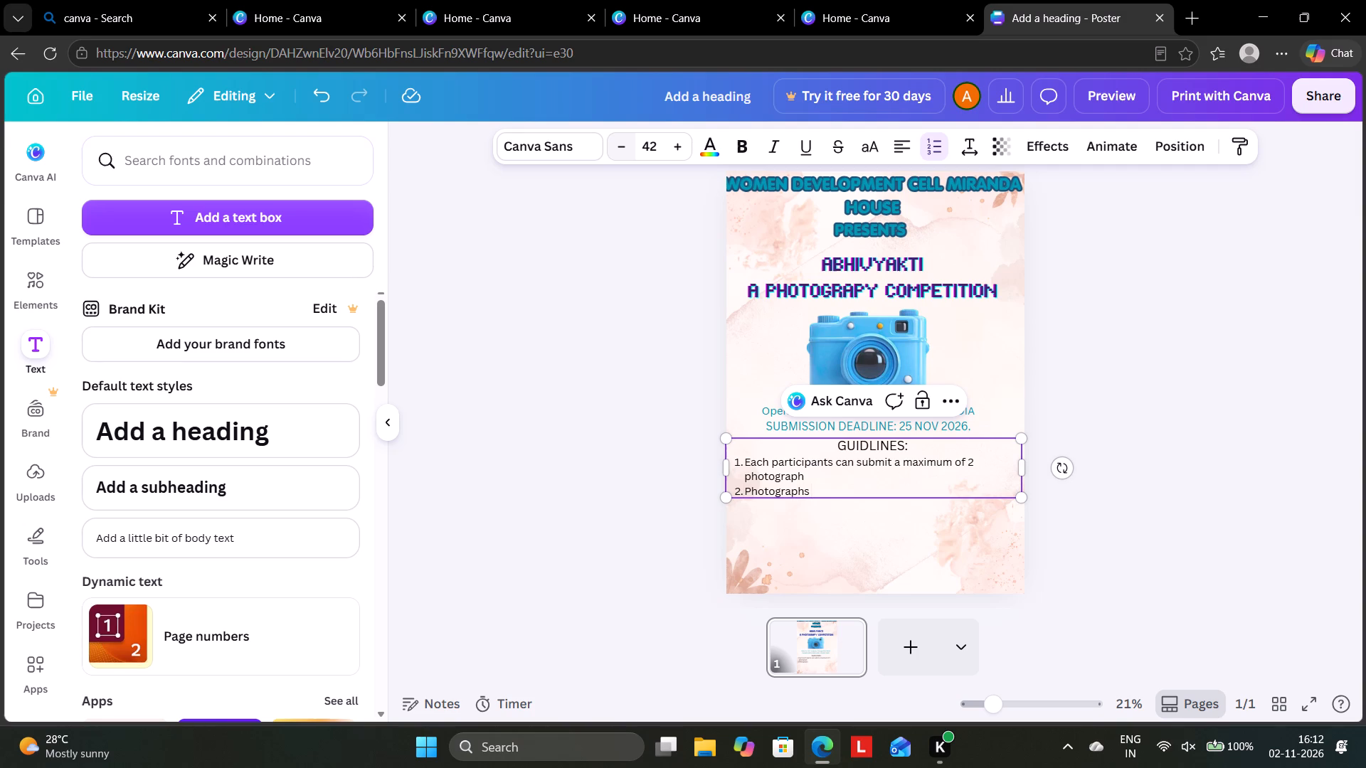
{"action": "type", "text": "must br"}
{"action": "key", "text": "space"}
{"action": "key", "text": "BackSpace"}
{"action": "key", "text": "BackSpace"}
{"action": "type", "text": "e clike"}
{"action": "type", "text": "d by participants"}
{"action": "key", "text": "space"}
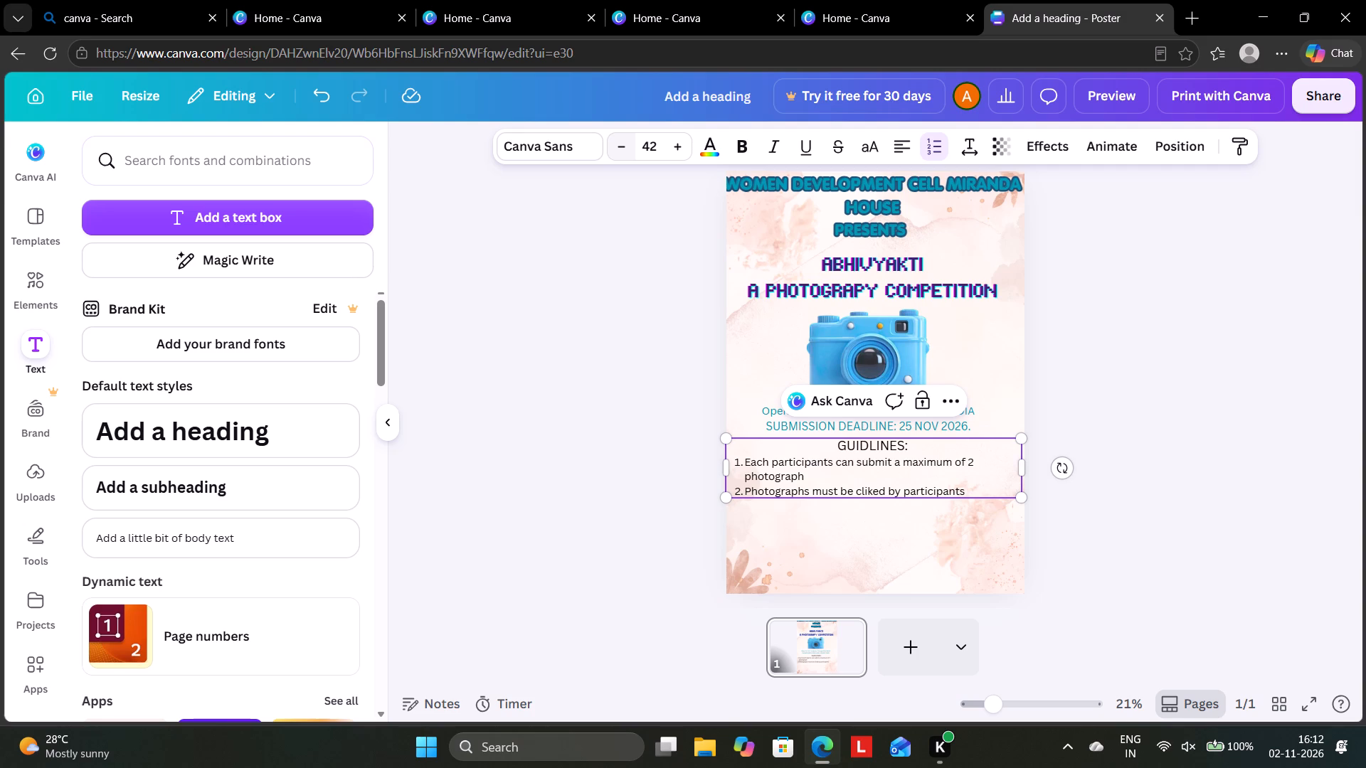
Start a third numbered guideline with the text "Both mobile photography and".
{"action": "key", "text": "Return"}
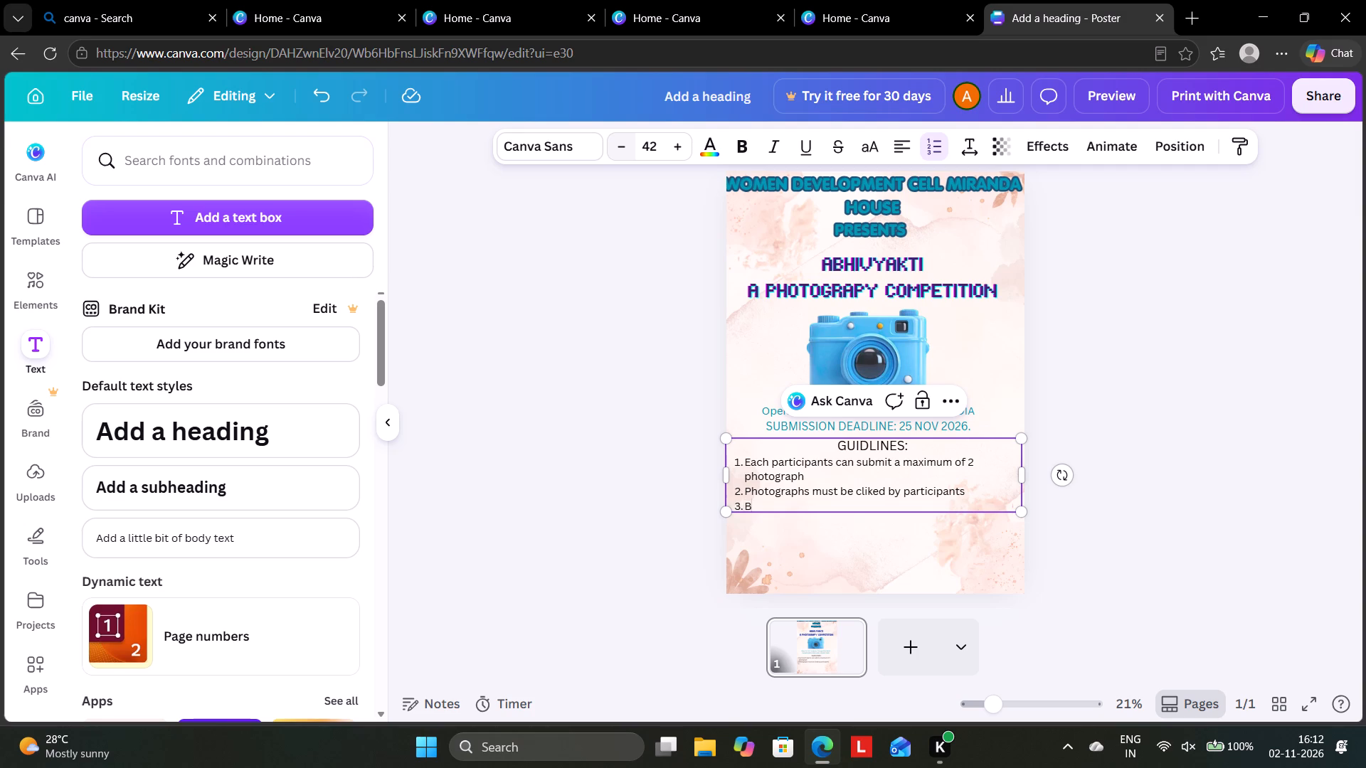
{"action": "type", "text": "oth"}
{"action": "key", "text": "space"}
{"action": "type", "text": "mi"}
{"action": "key", "text": "BackSpace"}
{"action": "key", "text": "o"}
{"action": "type", "text": "bile"}
{"action": "key", "text": "space"}
{"action": "type", "text": "pho"}
{"action": "key", "text": "t"}
{"action": "key", "text": "i"}
{"action": "key", "text": "BackSpace"}
{"action": "type", "text": "ogra"}
{"action": "key", "text": "p"}
{"action": "type", "text": "hy and"}
{"action": "key", "text": "space"}
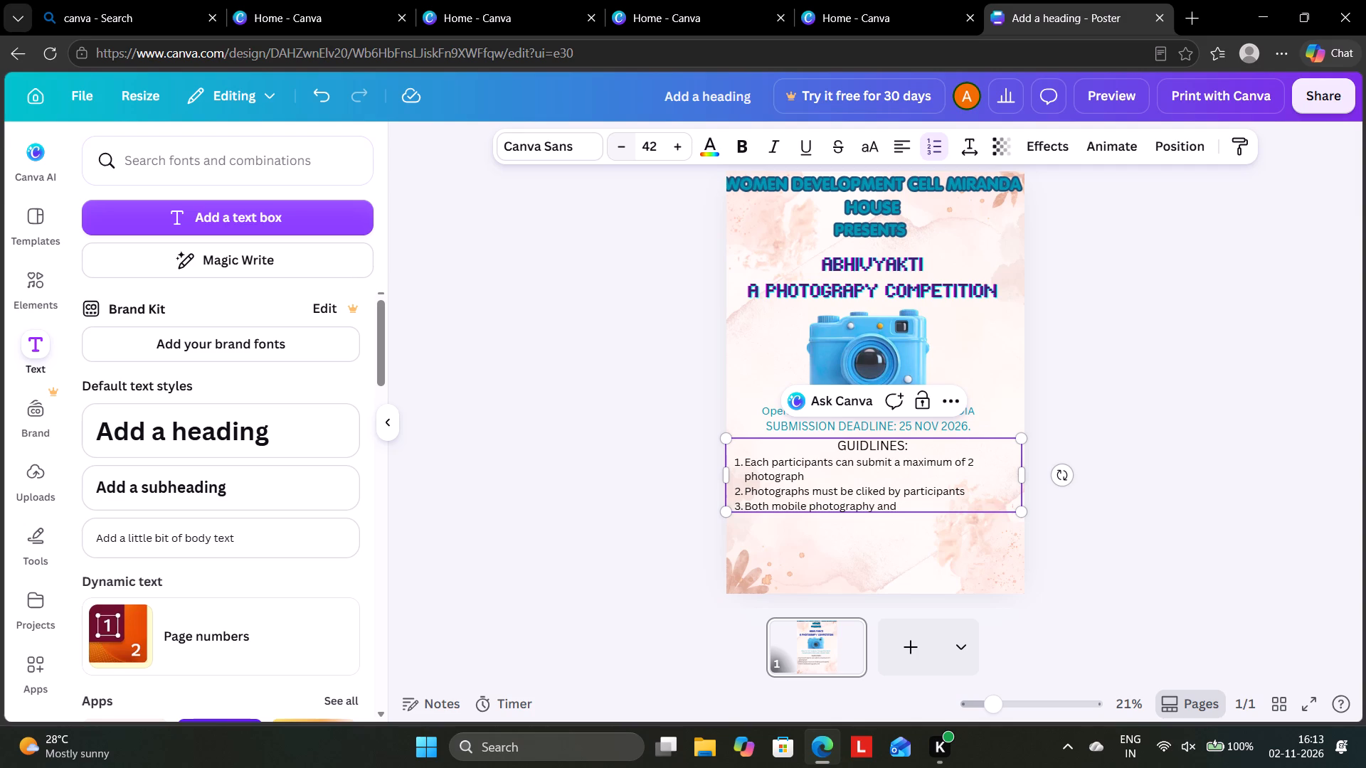
Continue the third guideline with "DSLR" in capital letters.
{"action": "type", "text": "ds"}
{"action": "type", "text": "lr"}
{"action": "key", "text": "space"}
{"action": "key", "text": "BackSpace"}
{"action": "key", "text": "BackSpace"}
{"action": "key", "text": "BackSpace"}
{"action": "key", "text": "BackSpace"}
{"action": "key", "text": "BackSpace"}
{"action": "type", "text": "DSL"}
{"action": "type", "text": "RA"}
{"action": "key", "text": "BackSpace"}
{"action": "key", "text": "space"}
Complete the wording of the third guideline with "photography are allowed".
{"action": "type", "text": "photo"}
{"action": "type", "text": "gra"}
{"action": "key", "text": "bracketleft"}
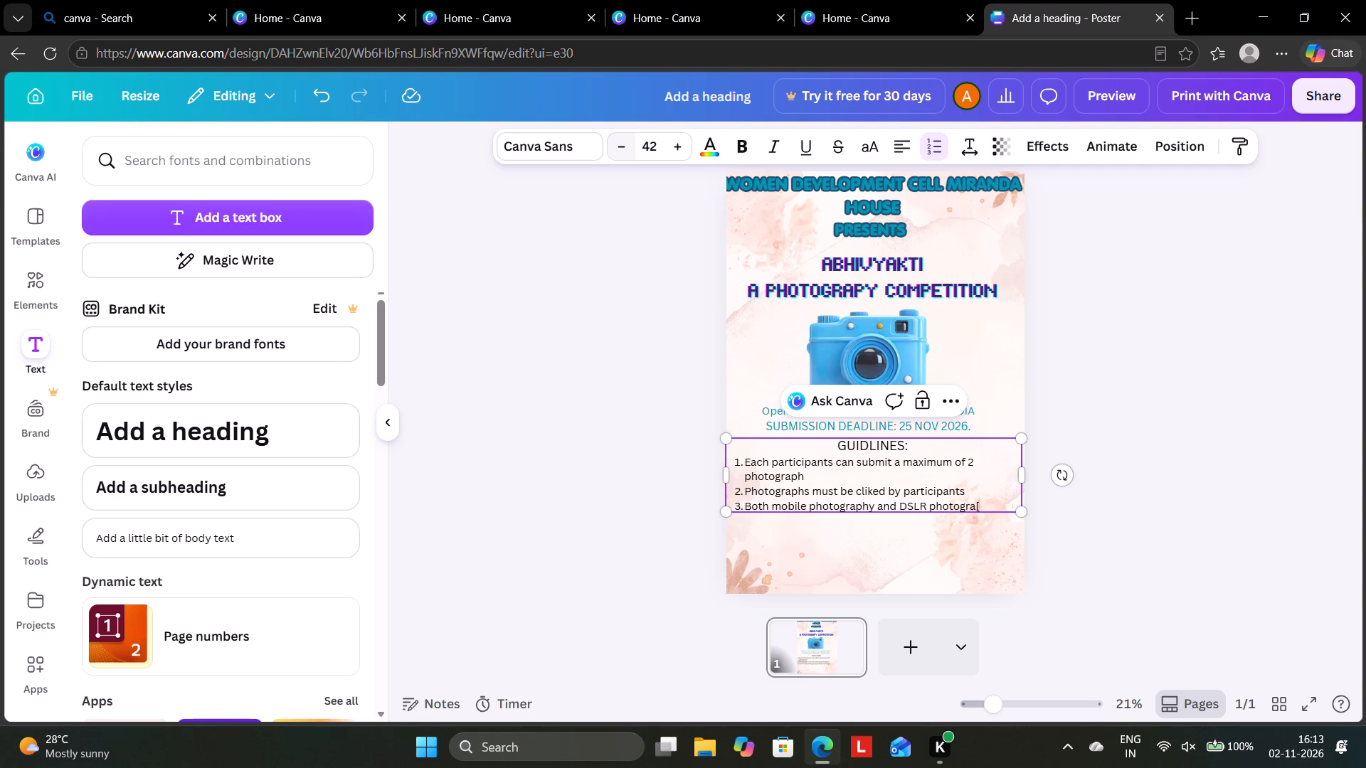
{"action": "key", "text": "BackSpace"}
{"action": "type", "text": "phy"}
{"action": "key", "text": "space"}
{"action": "type", "text": "are"}
{"action": "key", "text": "space"}
{"action": "type", "text": "allo"}
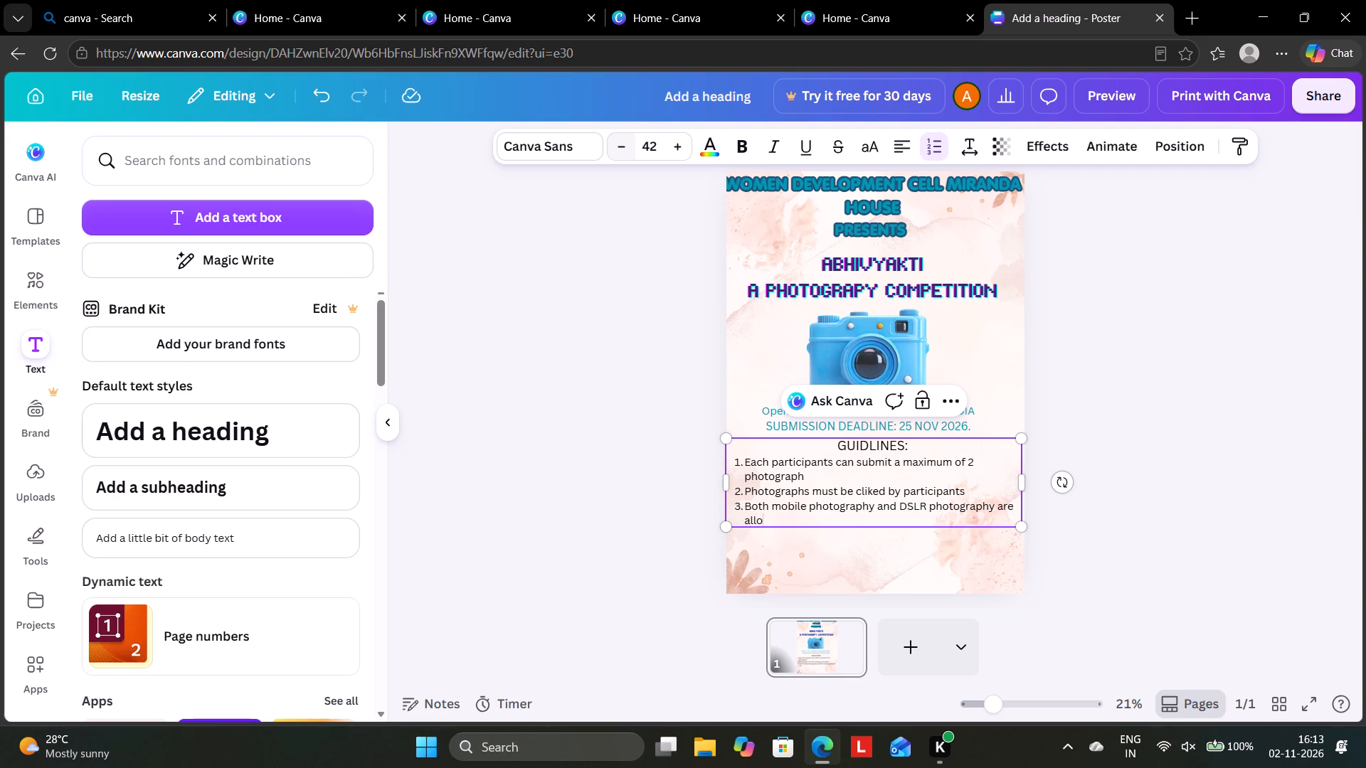
{"action": "type", "text": "we"}
{"action": "key", "text": "d"}
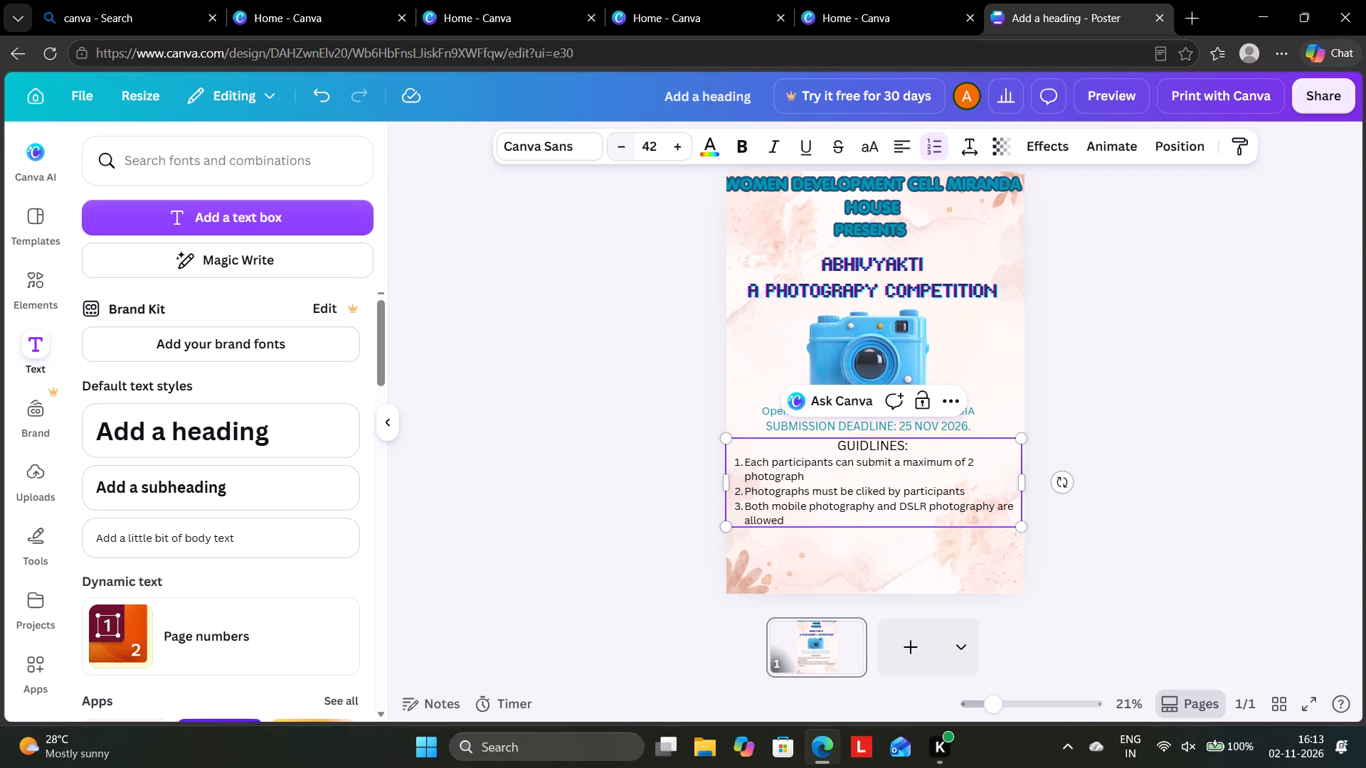
Reduce the third guideline's font size to 41 and end its sentence with a period.
{"action": "left_click", "coordinate": [623, 144]}
{"action": "key", "text": "period"}
Start a fourth numbered guideline below the third with the text "Submitted photographs".
{"action": "key", "text": "Return"}
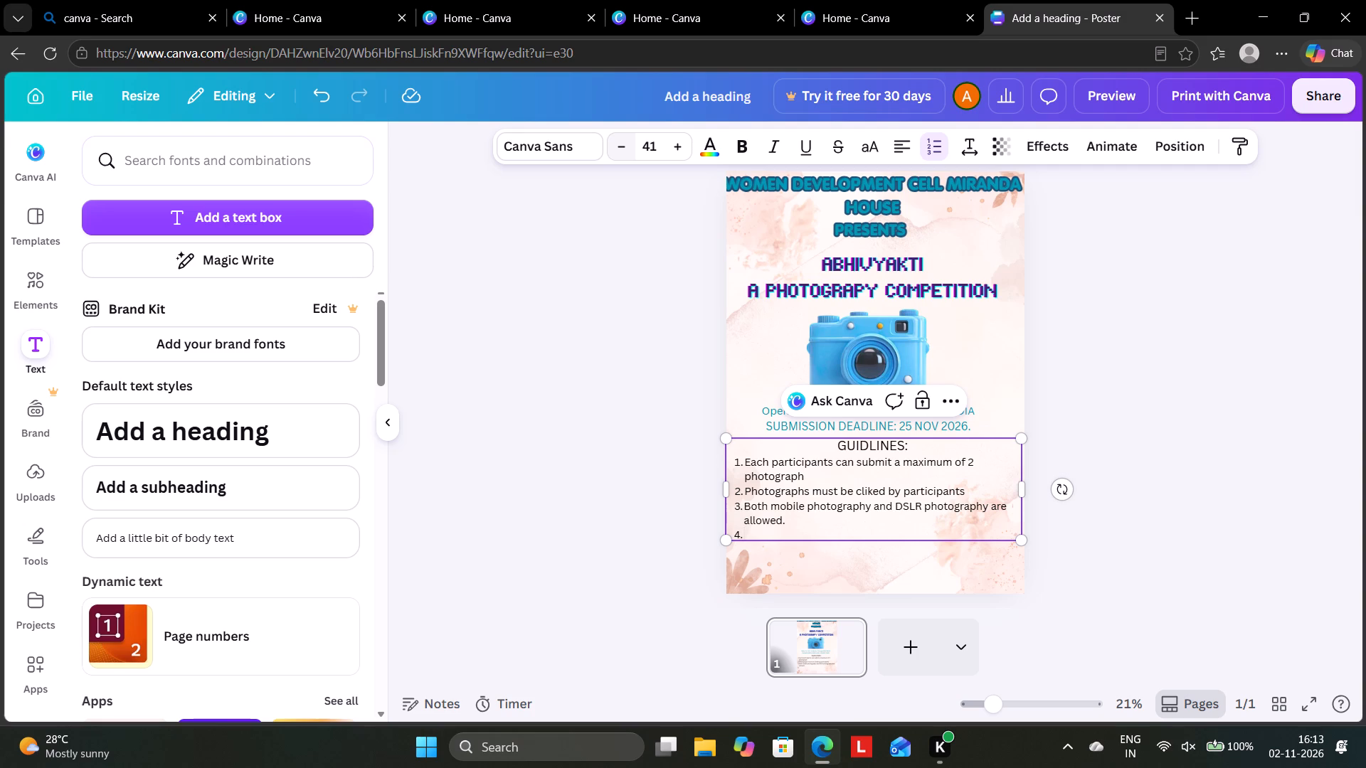
{"action": "key", "text": "a"}
{"action": "key", "text": "BackSpace"}
{"action": "key", "text": "s"}
{"action": "type", "text": "ubb"}
{"action": "key", "text": "BackSpace"}
{"action": "type", "text": "mitted"}
{"action": "key", "text": "space"}
{"action": "type", "text": "photograp"}
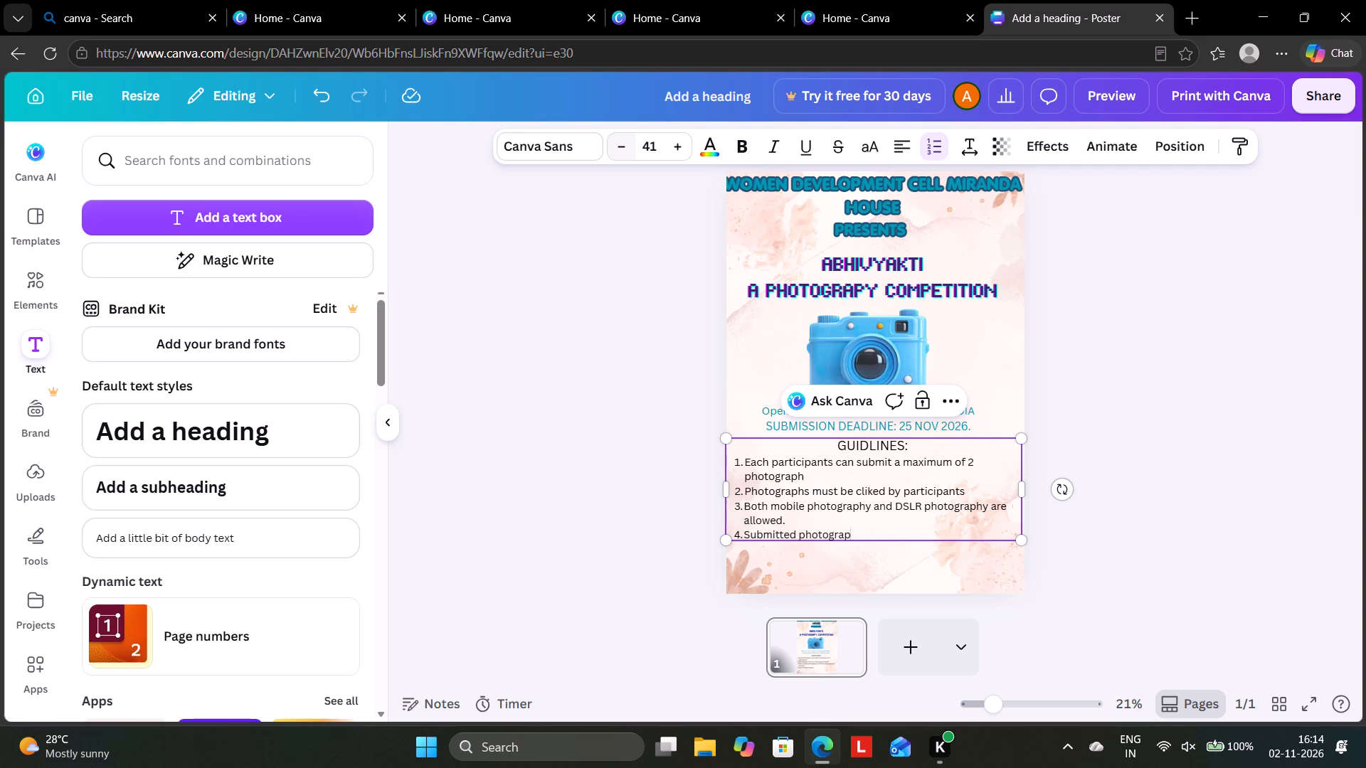
{"action": "type", "text": "s"}
{"action": "key", "text": "space"}
{"action": "key", "text": "BackSpace"}
{"action": "key", "text": "BackSpace"}
{"action": "type", "text": "hs"}
{"action": "key", "text": "space"}
Complete the fourth guideline with "must be original and unpublished.".
{"action": "key", "text": "m"}
{"action": "type", "text": "ust br"}
{"action": "key", "text": "BackSpace"}
{"action": "type", "text": "e ori"}
{"action": "type", "text": "ginal"}
{"action": "key", "text": "space"}
{"action": "key", "text": "q"}
{"action": "key", "text": "BackSpace"}
{"action": "type", "text": "and"}
{"action": "key", "text": "space"}
{"action": "type", "text": "un"}
{"action": "type", "text": "pi"}
{"action": "key", "text": "BackSpace"}
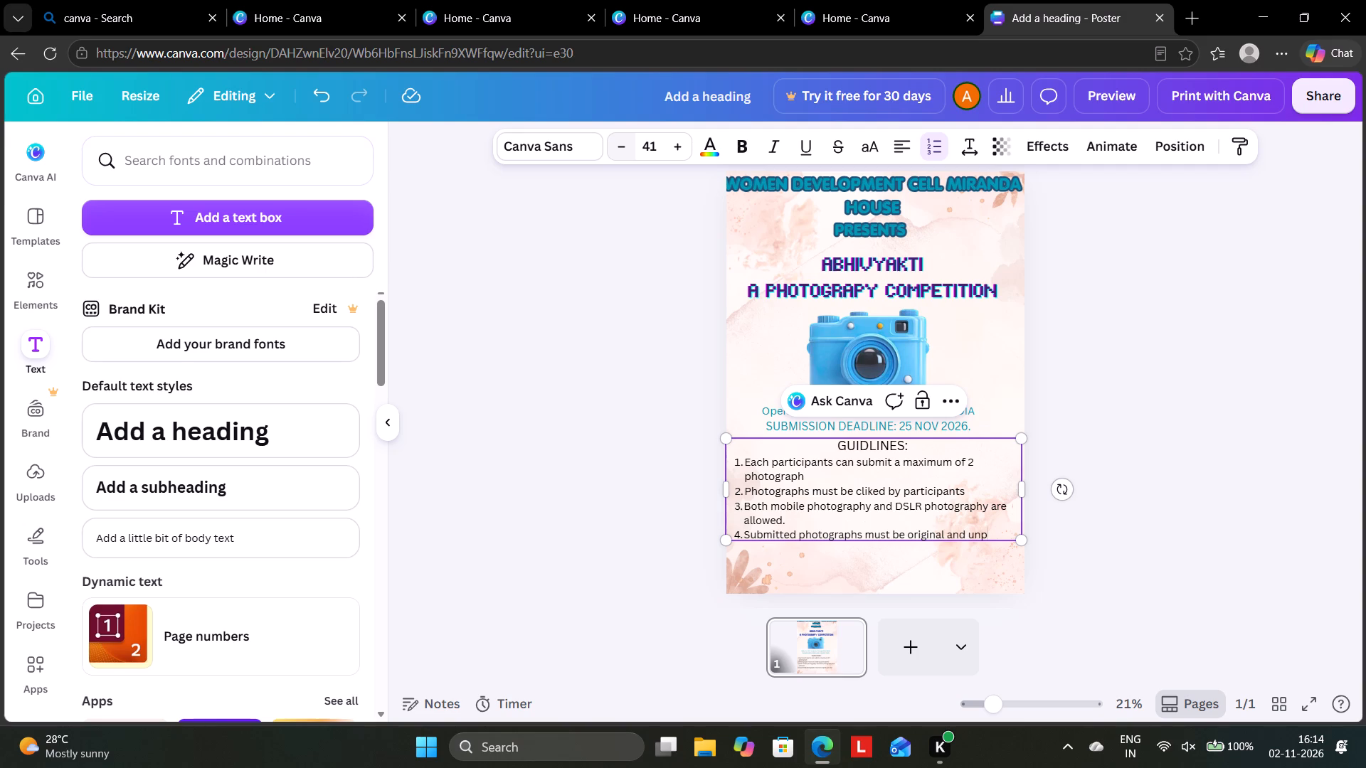
{"action": "type", "text": "ublished"}
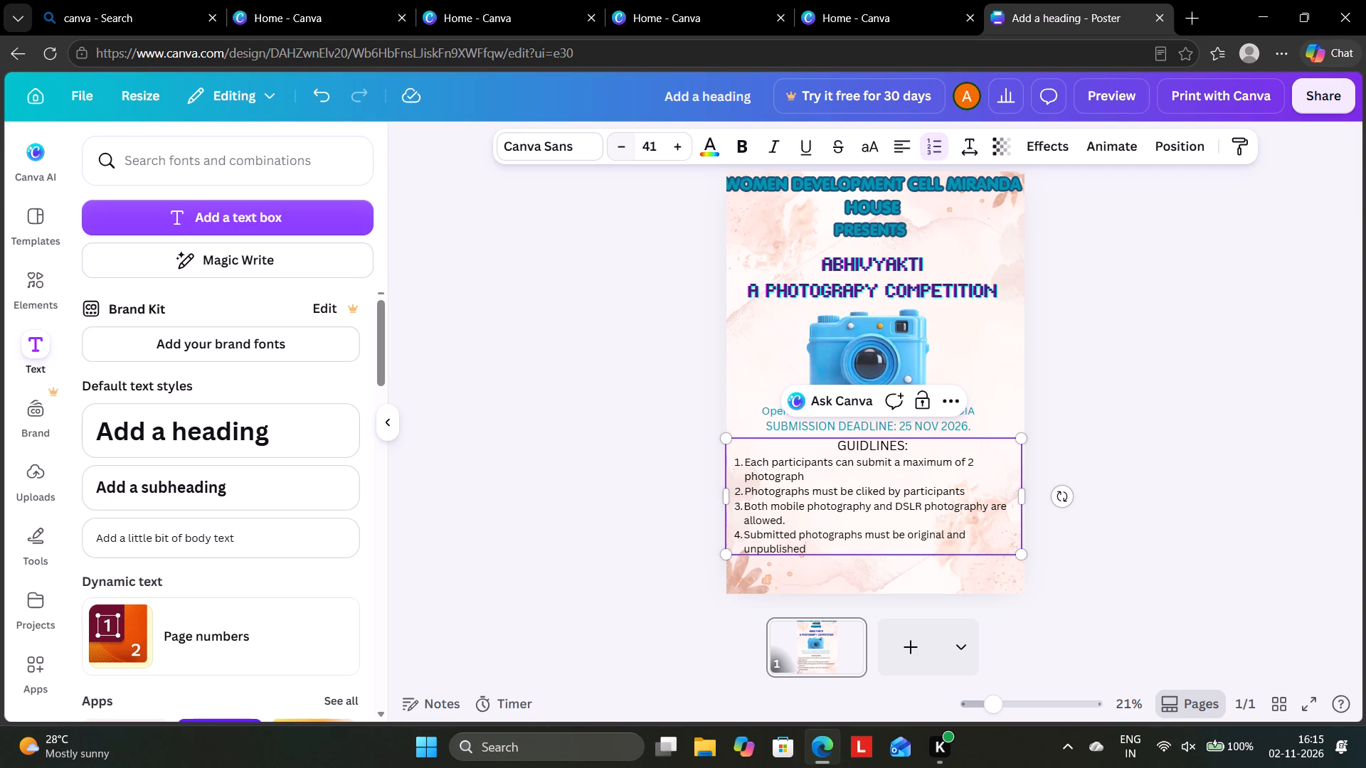
{"action": "key", "text": "period"}
Start a fifth numbered guideline with the word "Plagiarism".
{"action": "key", "text": "Return"}
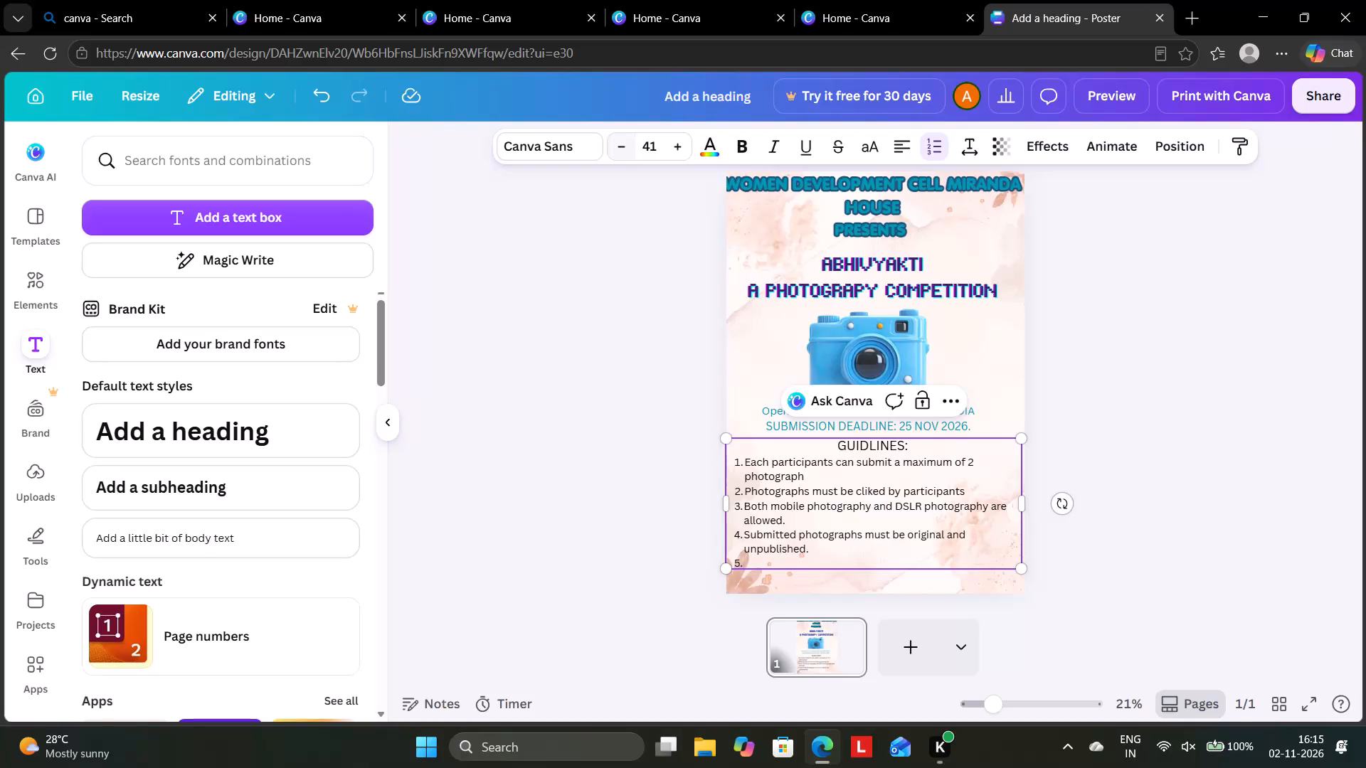
{"action": "key", "text": "shift+c"}
{"action": "key", "text": "BackSpace"}
{"action": "key", "text": "p"}
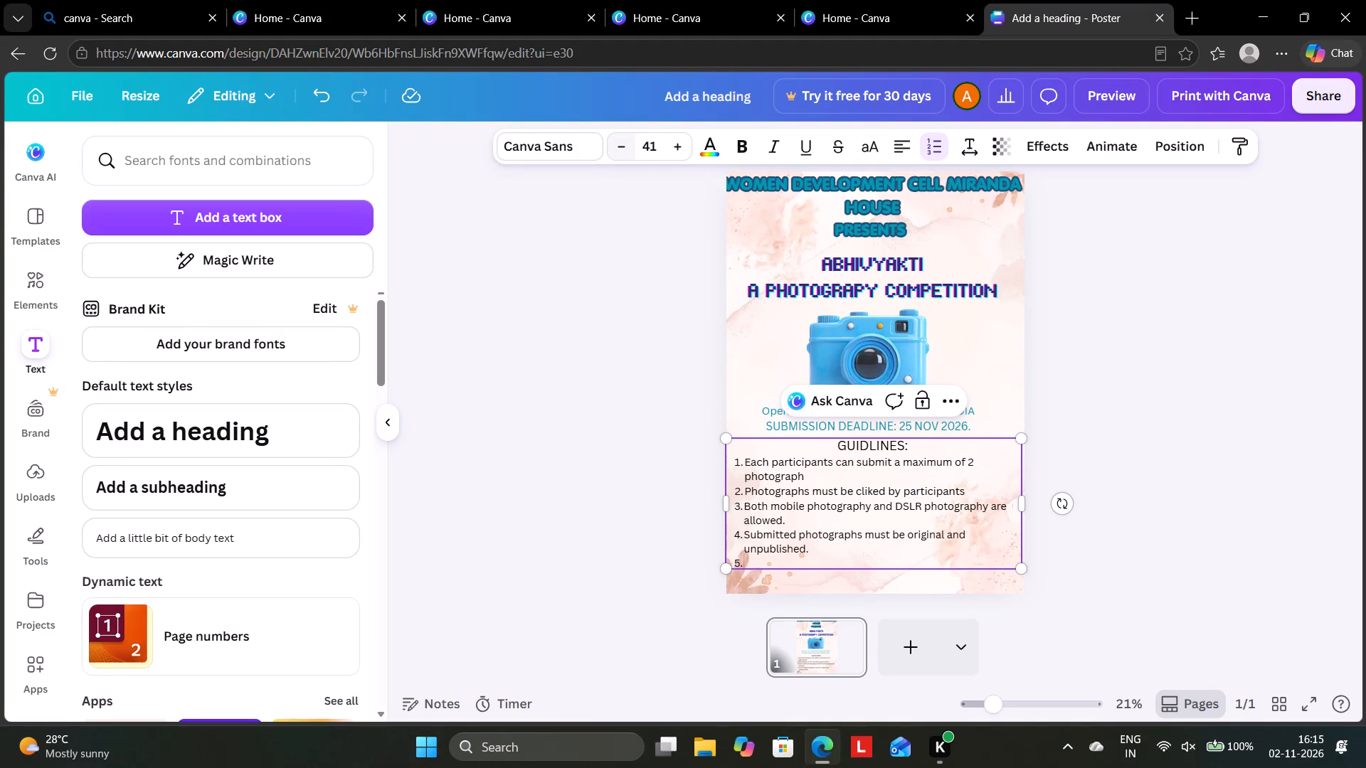
{"action": "key", "text": "p"}
{"action": "key", "text": "a"}
{"action": "type", "text": "gi"}
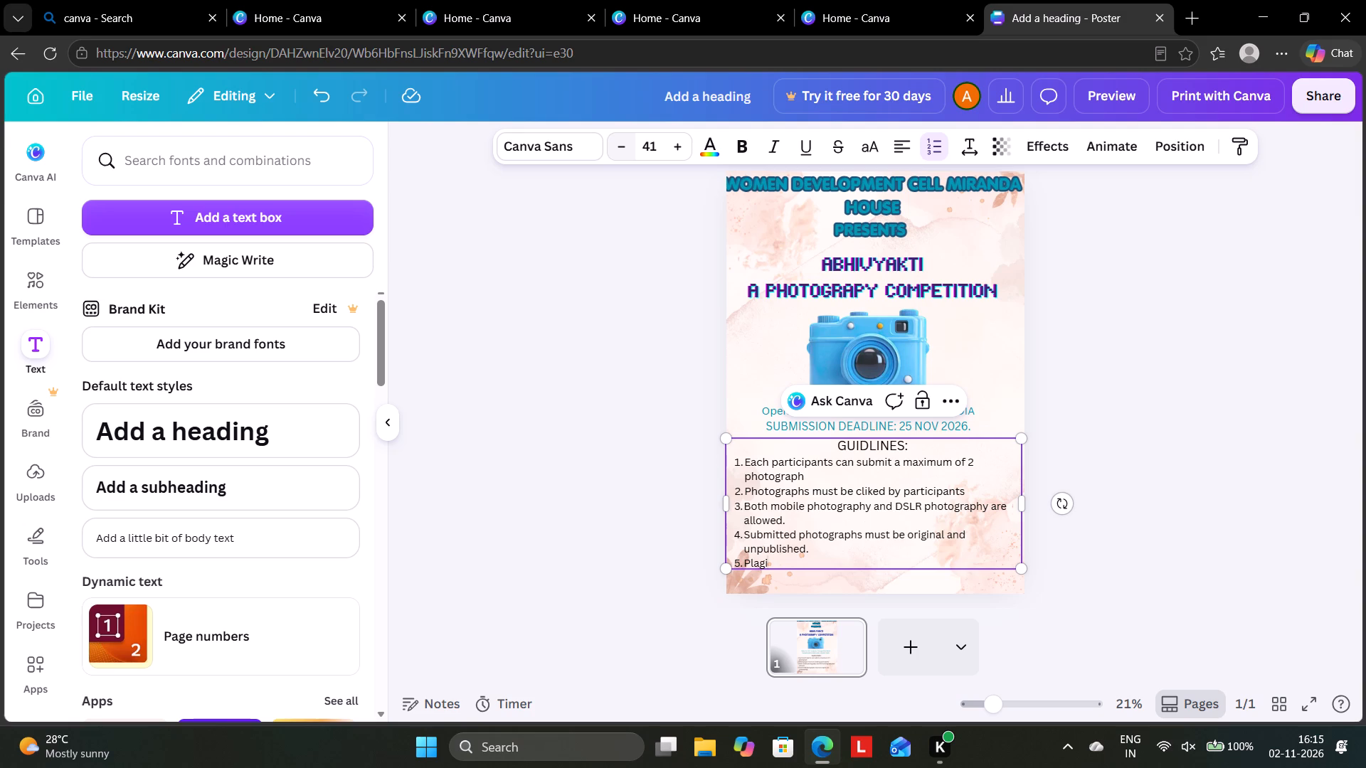
{"action": "type", "text": "arism"}
Continue the fifth guideline with "or copied photographs".
{"action": "key", "text": "space"}
{"action": "type", "text": "or cop"}
{"action": "type", "text": "ed"}
{"action": "key", "text": "space"}
{"action": "key", "text": "BackSpace"}
{"action": "key", "text": "BackSpace"}
{"action": "key", "text": "BackSpace"}
{"action": "type", "text": "ir"}
{"action": "key", "text": "BackSpace"}
{"action": "type", "text": "ed"}
{"action": "key", "text": "space"}
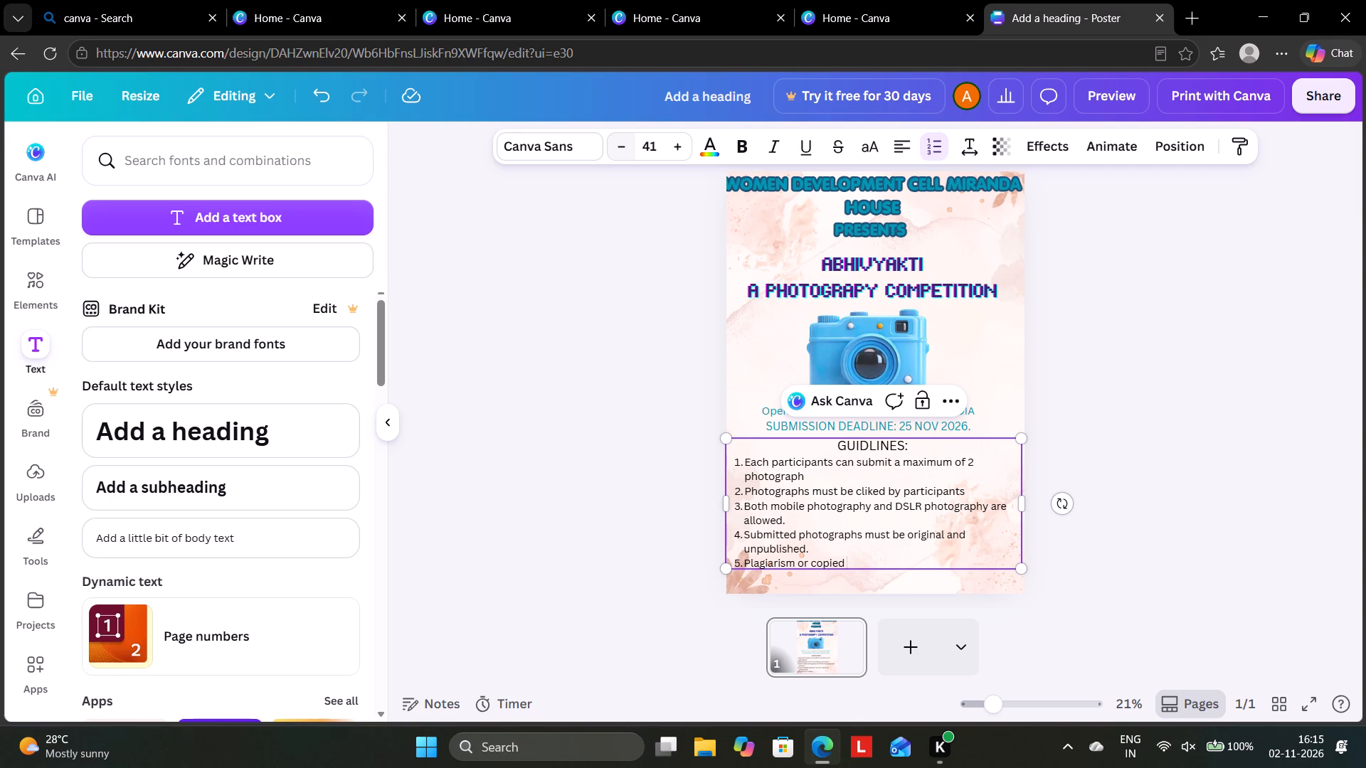
{"action": "type", "text": "photo"}
{"action": "type", "text": "grapd"}
{"action": "key", "text": "BackSpace"}
{"action": "key", "text": "s"}
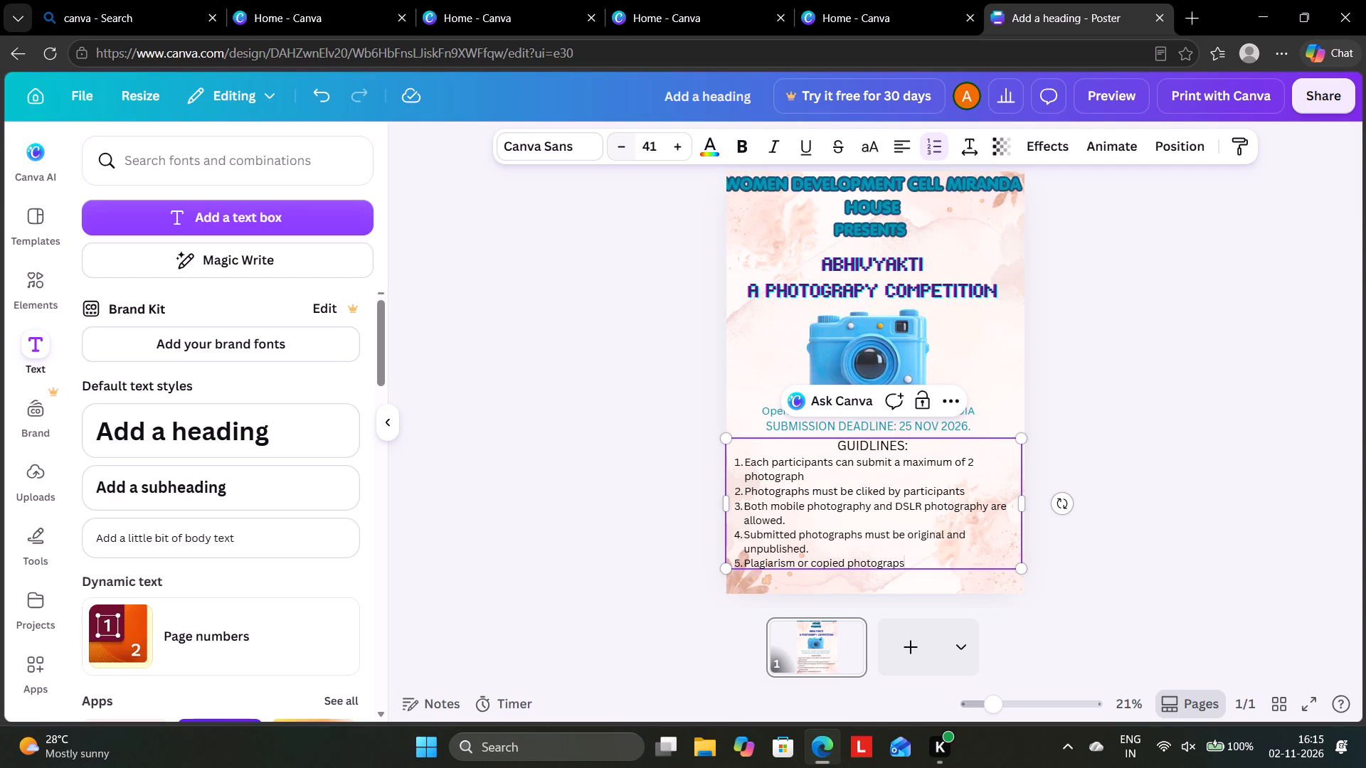
{"action": "key", "text": "BackSpace"}
{"action": "key", "text": "BackSpace"}
{"action": "type", "text": "phs"}
{"action": "key", "text": "space"}
Complete the fifth guideline with "will lead to disqualification".
{"action": "type", "text": "will lead"}
{"action": "key", "text": "space"}
{"action": "type", "text": "o"}
{"action": "key", "text": "space"}
{"action": "key", "text": "BackSpace"}
{"action": "key", "text": "BackSpace"}
{"action": "type", "text": "ti"}
{"action": "key", "text": "BackSpace"}
{"action": "type", "text": "o dis"}
{"action": "key", "text": "q"}
{"action": "key", "text": "u"}
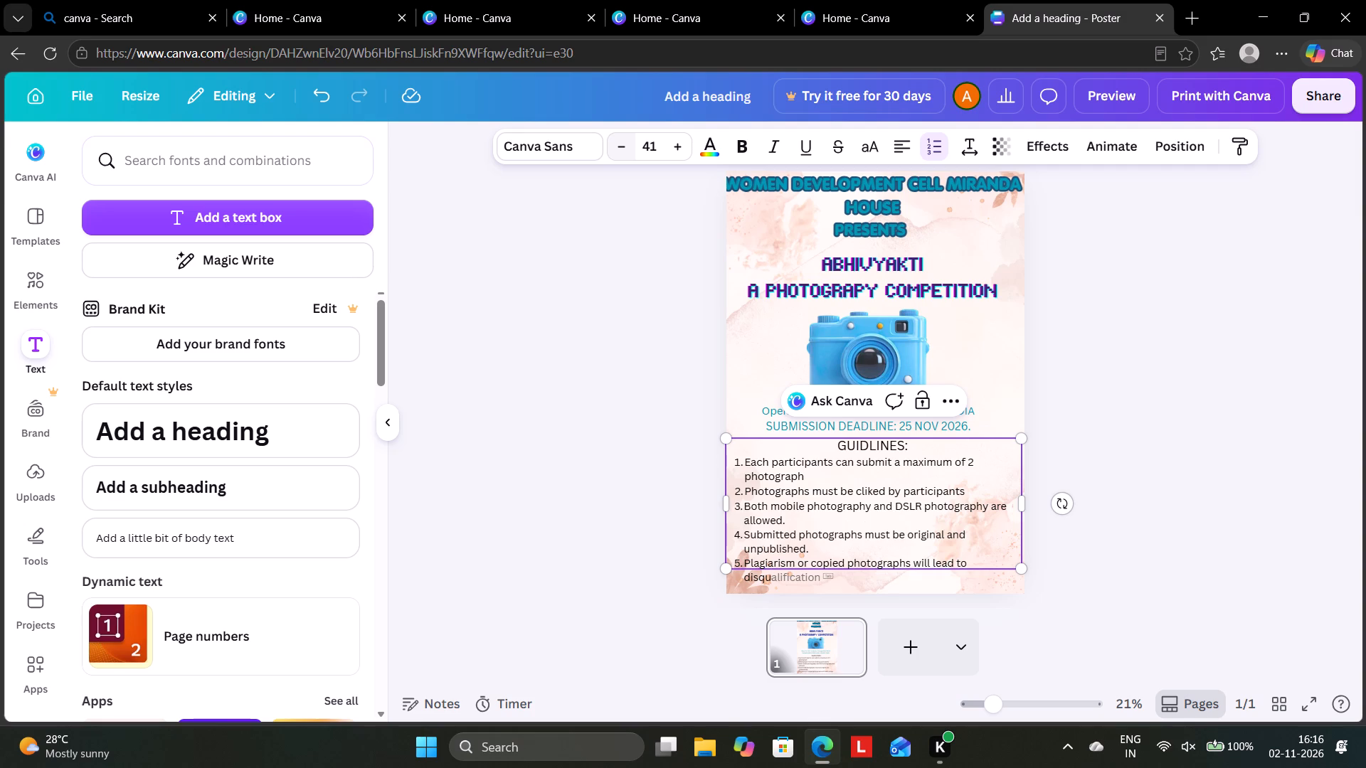
{"action": "type", "text": "alificatio"}
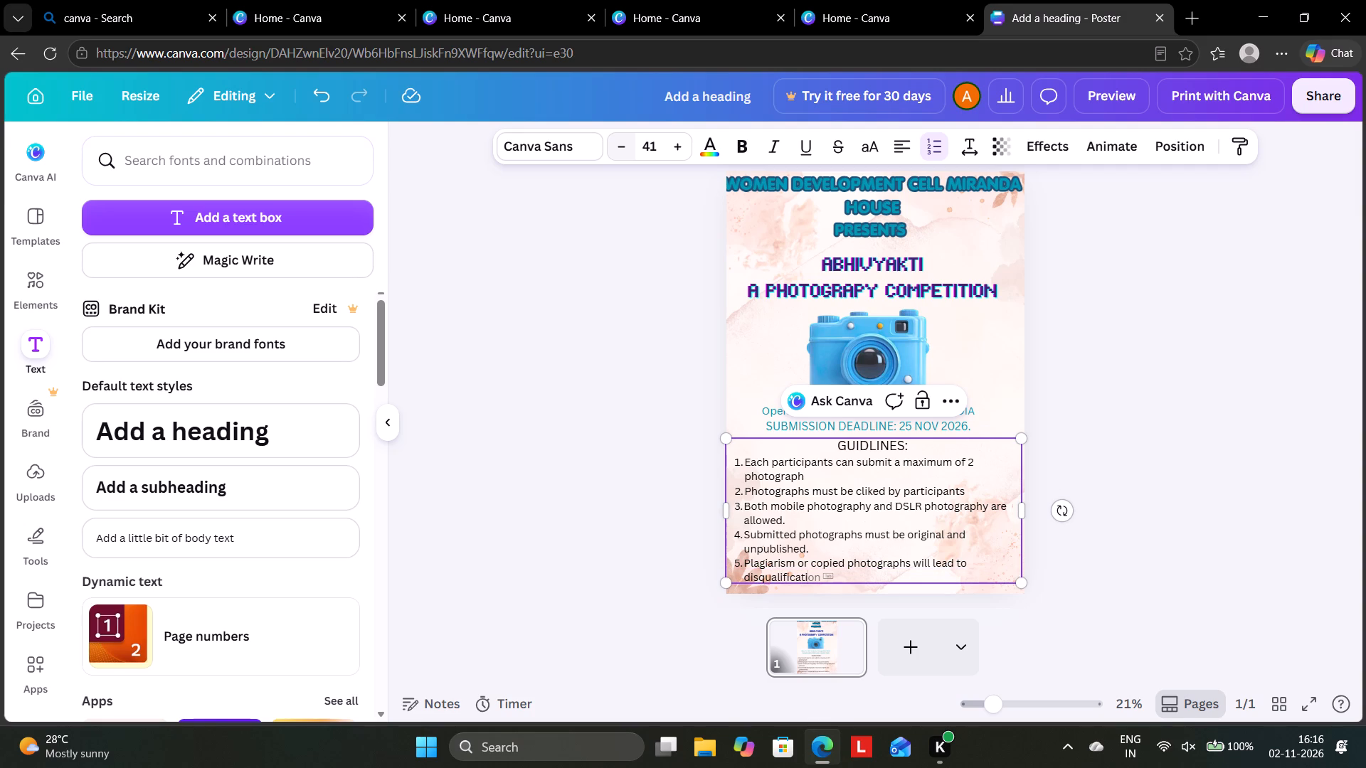
{"action": "key", "text": "n"}
Start a sixth numbered guideline below the fifth with the word "Photographs".
{"action": "key", "text": "Return"}
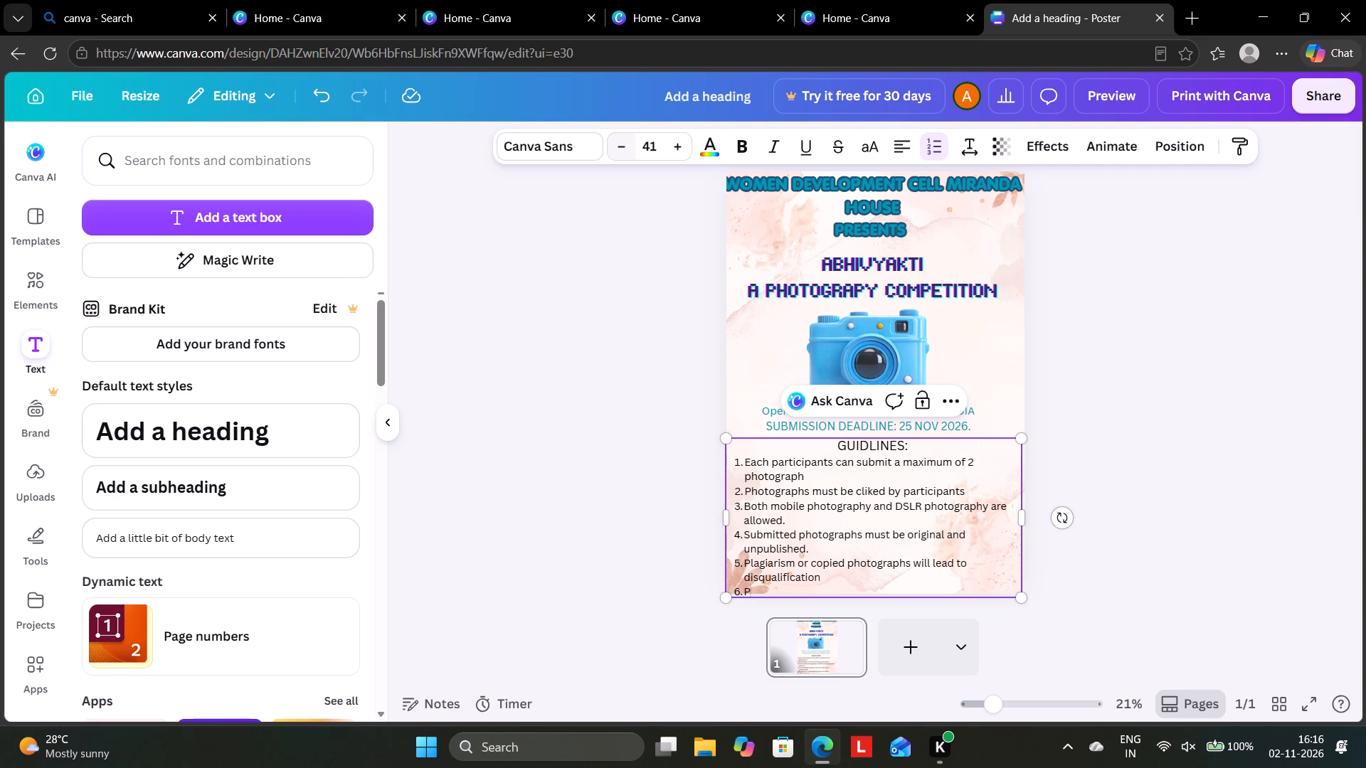
{"action": "type", "text": "ar"}
{"action": "key", "text": "BackSpace"}
{"action": "key", "text": "BackSpace"}
{"action": "key", "text": "BackSpace"}
{"action": "key", "text": "p"}
{"action": "key", "text": "BackSpace"}
{"action": "type", "text": "Pho"}
{"action": "type", "text": "to"}
{"action": "type", "text": "gra"}
{"action": "key", "text": "p"}
{"action": "type", "text": "hs"}
{"action": "key", "text": "space"}
{"action": "key", "text": "space"}
Continue the sixth guideline with "must be submitted in".
{"action": "left_click", "coordinate": [812, 586]}
{"action": "key", "text": "m"}
{"action": "type", "text": "ust be sub"}
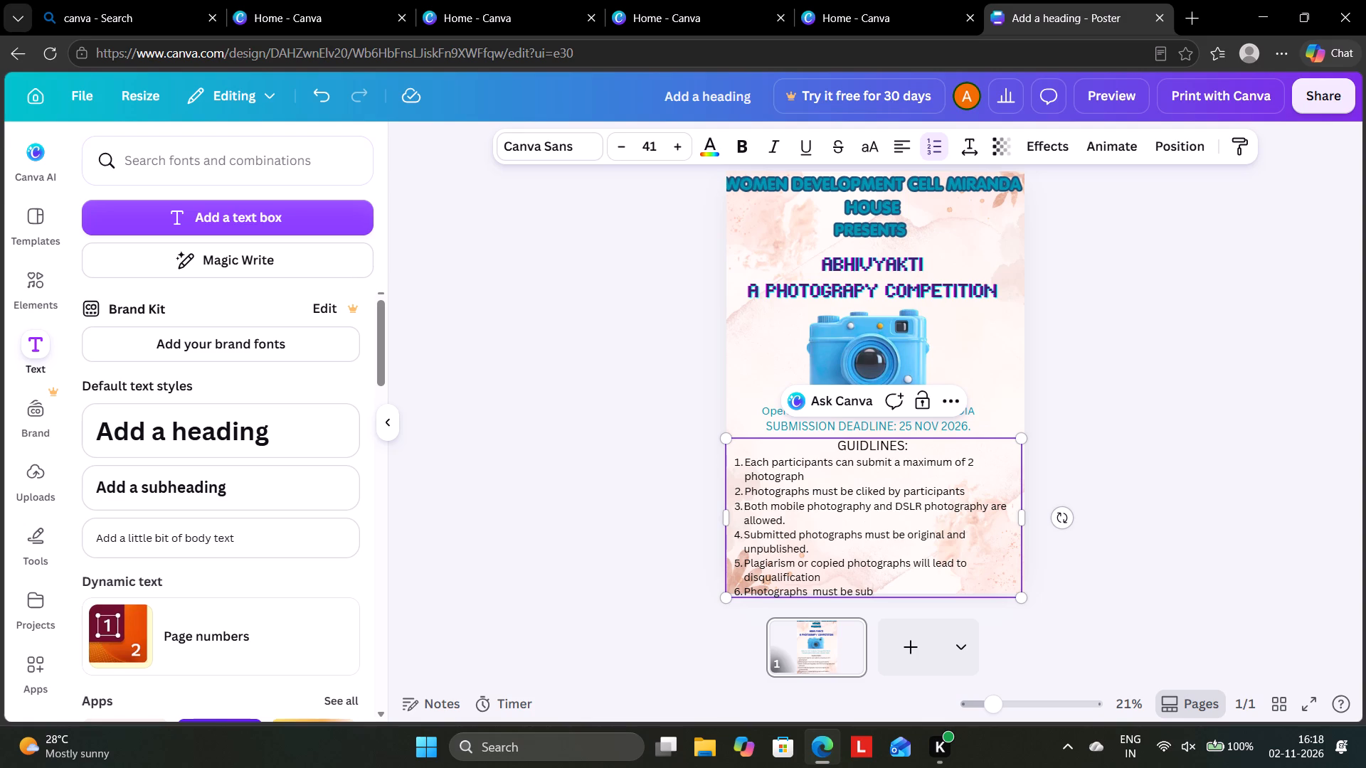
{"action": "type", "text": "mitted"}
{"action": "key", "text": "space"}
{"action": "type", "text": "in"}
{"action": "key", "text": "space"}
Continue the sixth guideline with "jpeg and".
{"action": "type", "text": "jprg s"}
{"action": "key", "text": "BackSpace"}
{"action": "key", "text": "BackSpace"}
{"action": "key", "text": "BackSpace"}
{"action": "key", "text": "BackSpace"}
{"action": "type", "text": "ed"}
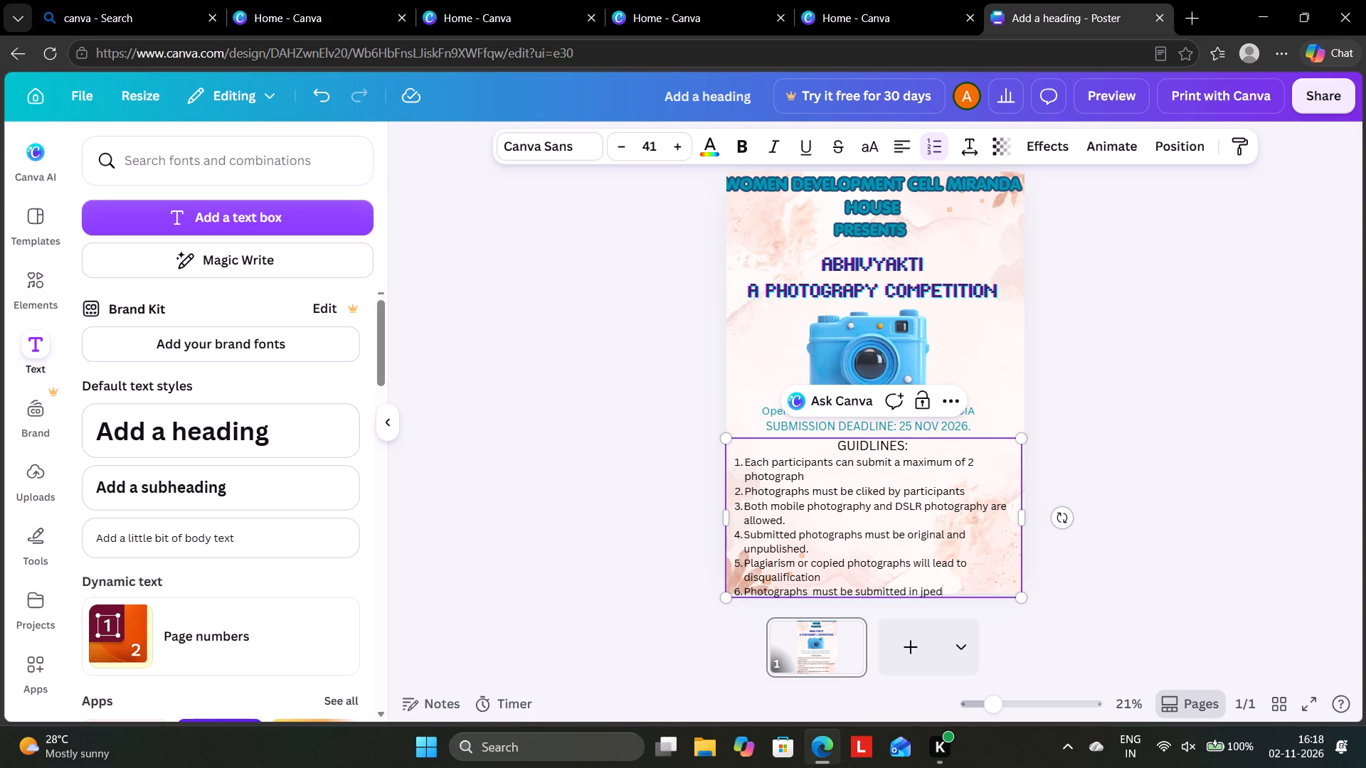
{"action": "key", "text": "BackSpace"}
{"action": "type", "text": "g and"}
{"action": "key", "text": "space"}
Complete the sixth guideline with "png format".
{"action": "type", "text": "pn"}
{"action": "type", "text": "f"}
{"action": "key", "text": "space"}
{"action": "key", "text": "BackSpace"}
{"action": "key", "text": "BackSpace"}
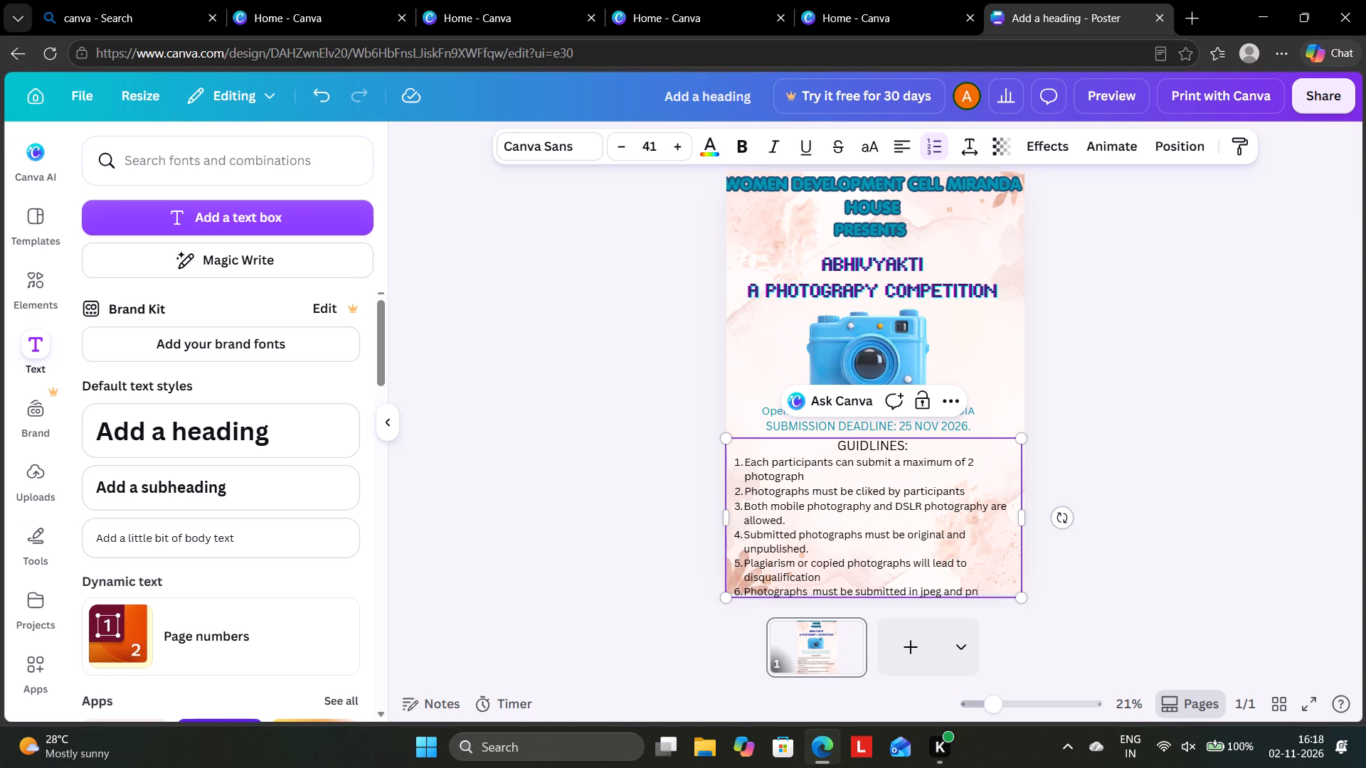
{"action": "type", "text": "g"}
{"action": "key", "text": "space"}
{"action": "type", "text": "fp"}
{"action": "key", "text": "BackSpace"}
{"action": "key", "text": "o"}
{"action": "type", "text": "rmat"}
Add an empty seventh list item and scale the guidelines text box down to a list font size of about 37.3.
{"action": "key", "text": "Return"}
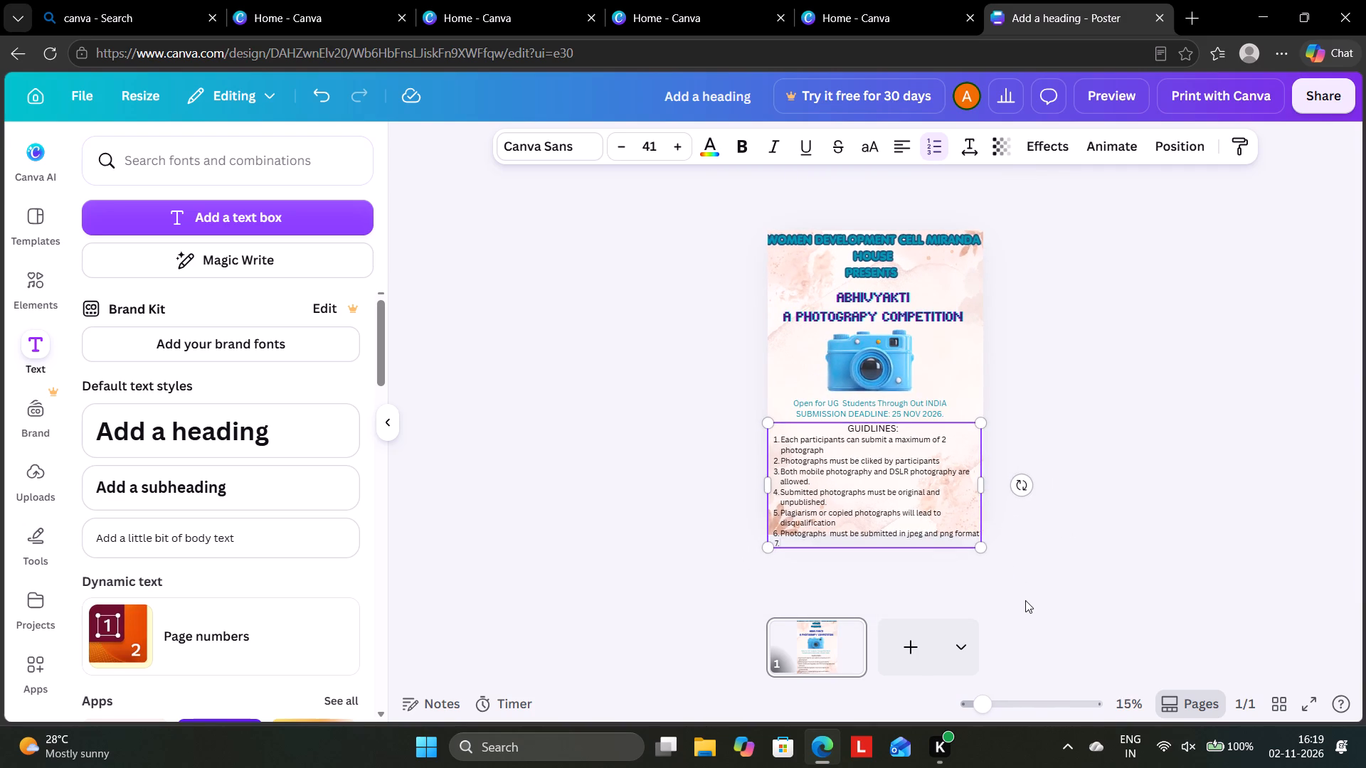
{"action": "scroll", "coordinate": [1000, 550], "scroll_direction": "up", "scroll_amount": 1}
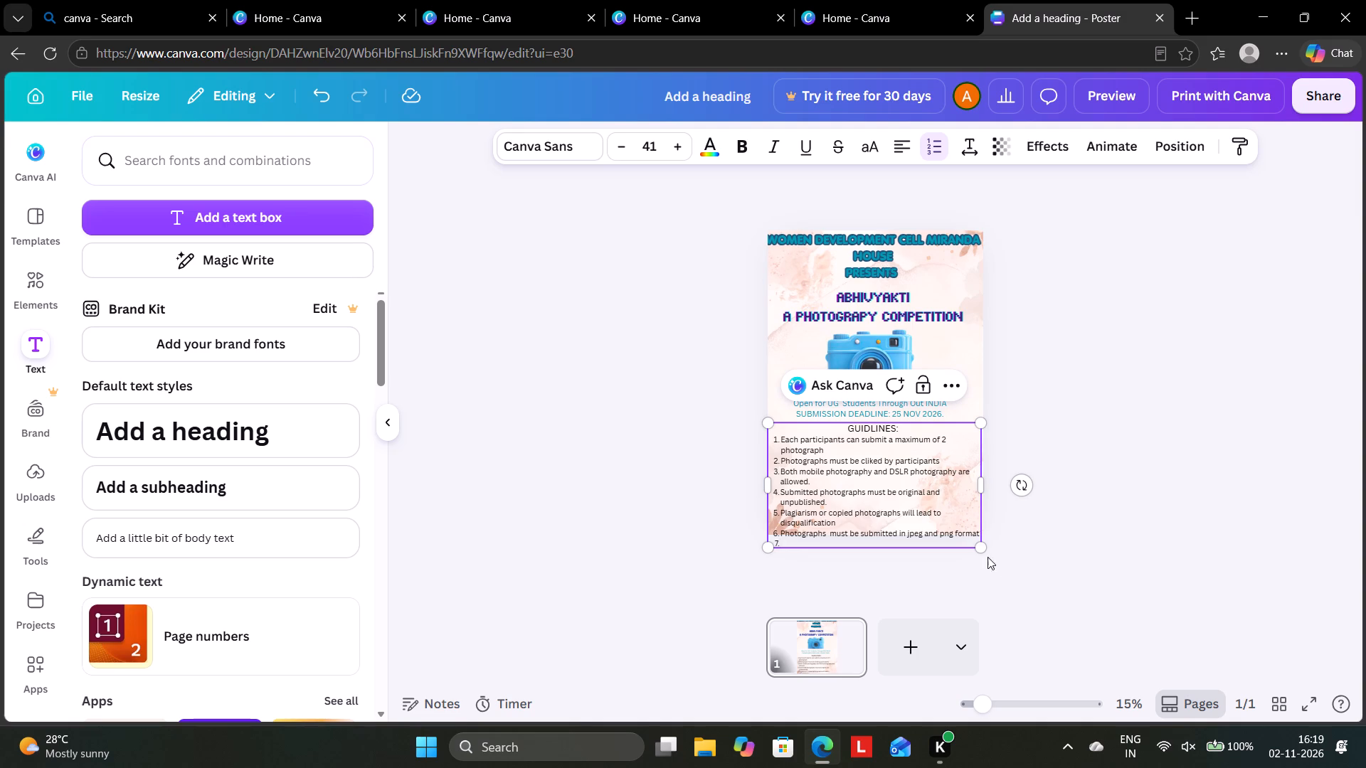
{"action": "left_click_drag", "start_coordinate": [982, 553], "coordinate": [963, 530]}
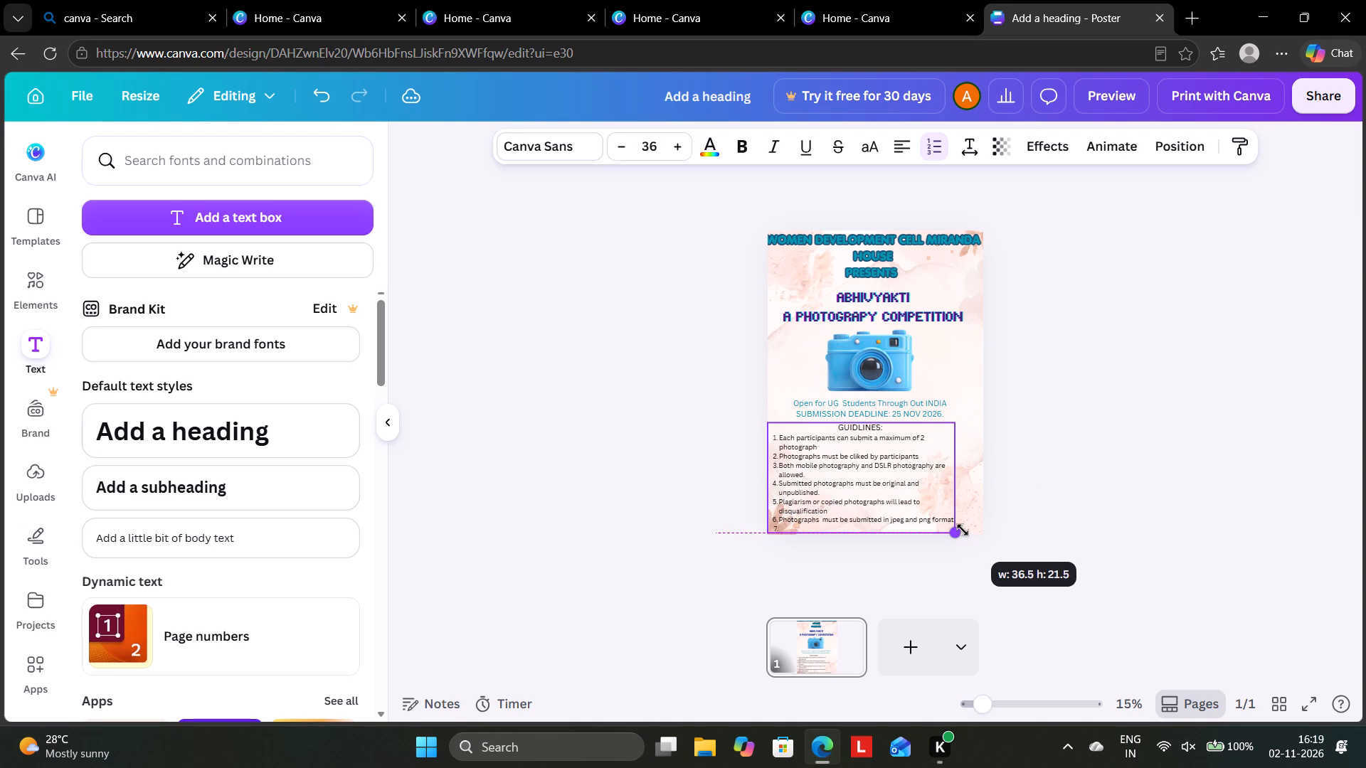
{"action": "left_click_drag", "start_coordinate": [963, 530], "coordinate": [973, 523]}
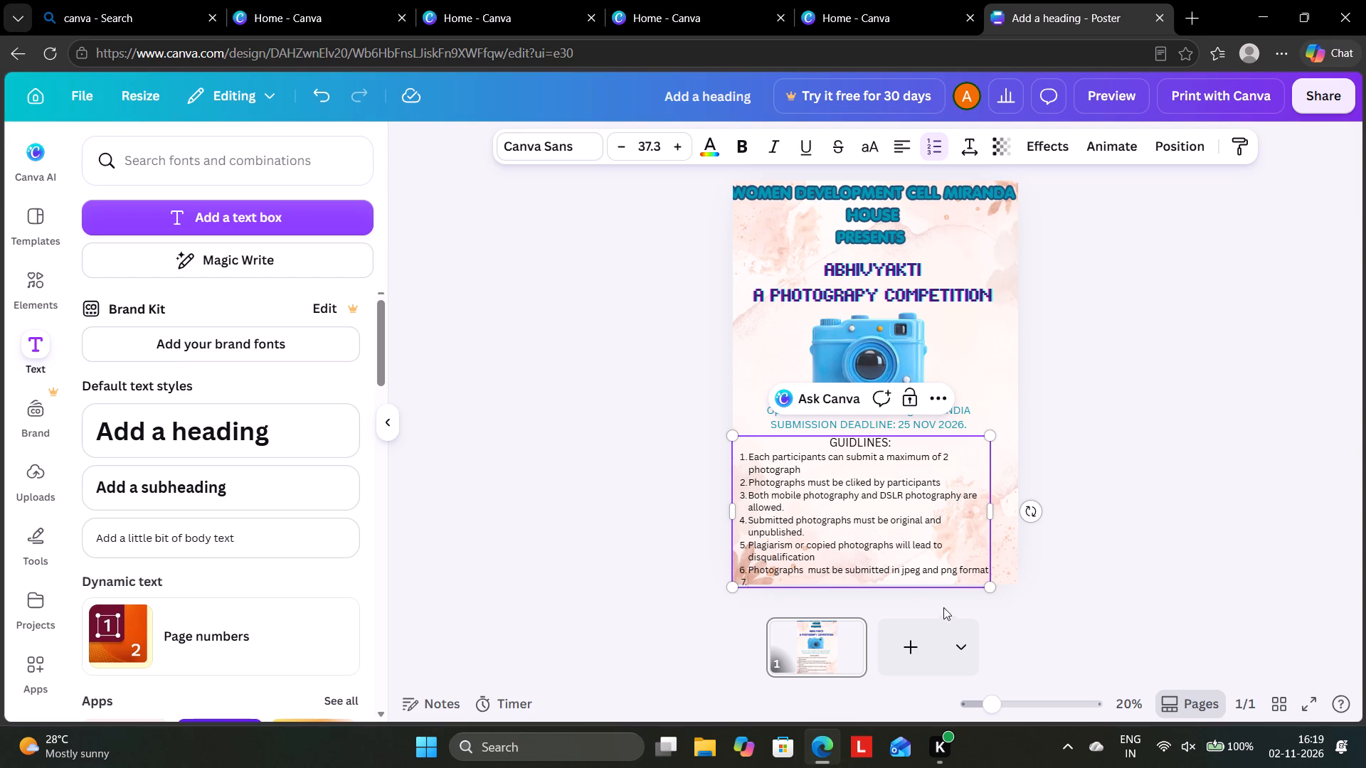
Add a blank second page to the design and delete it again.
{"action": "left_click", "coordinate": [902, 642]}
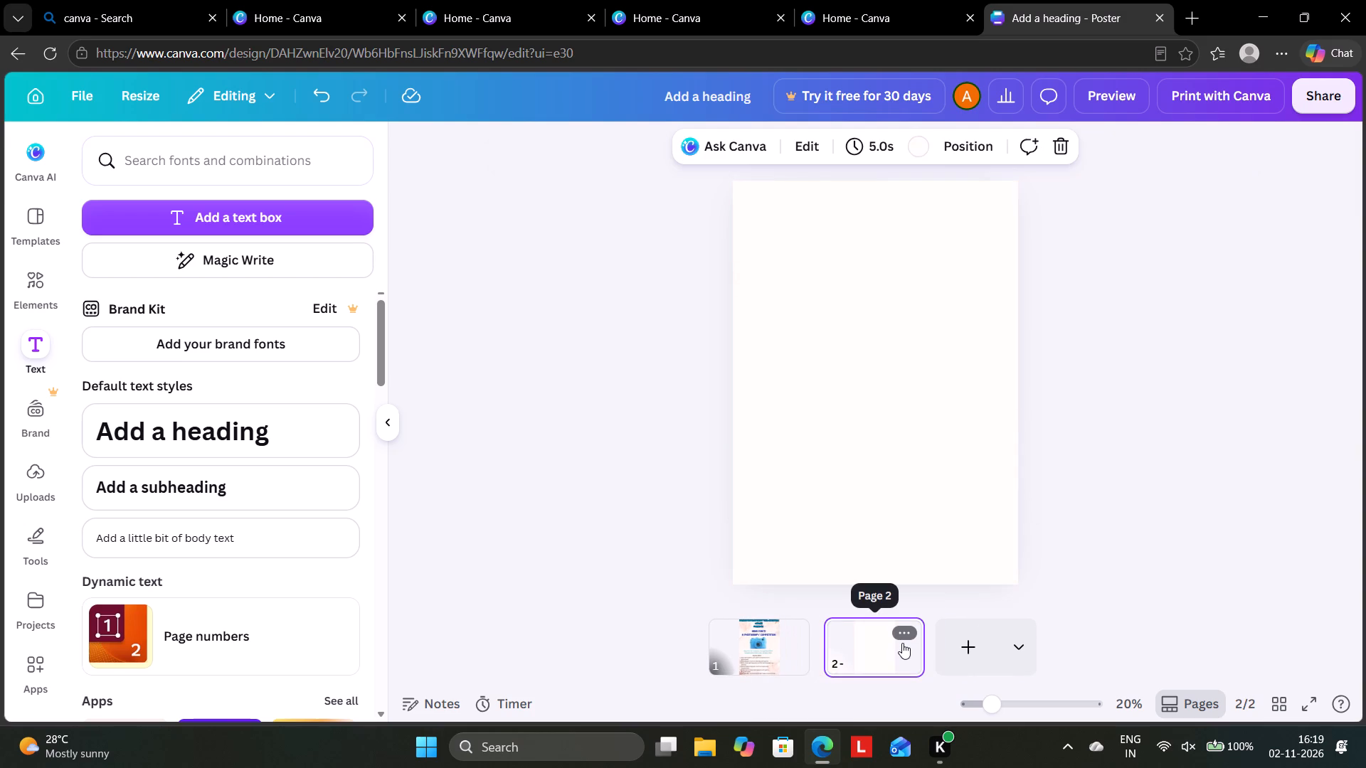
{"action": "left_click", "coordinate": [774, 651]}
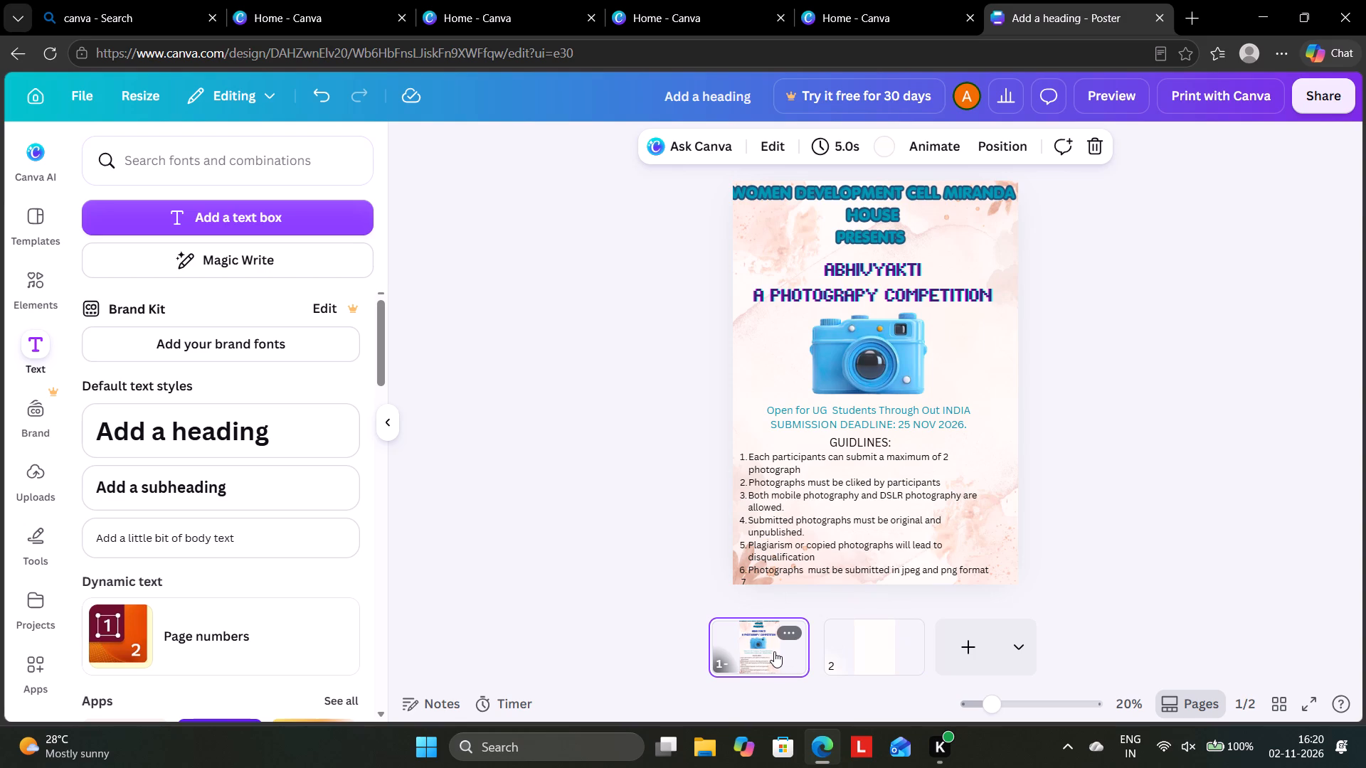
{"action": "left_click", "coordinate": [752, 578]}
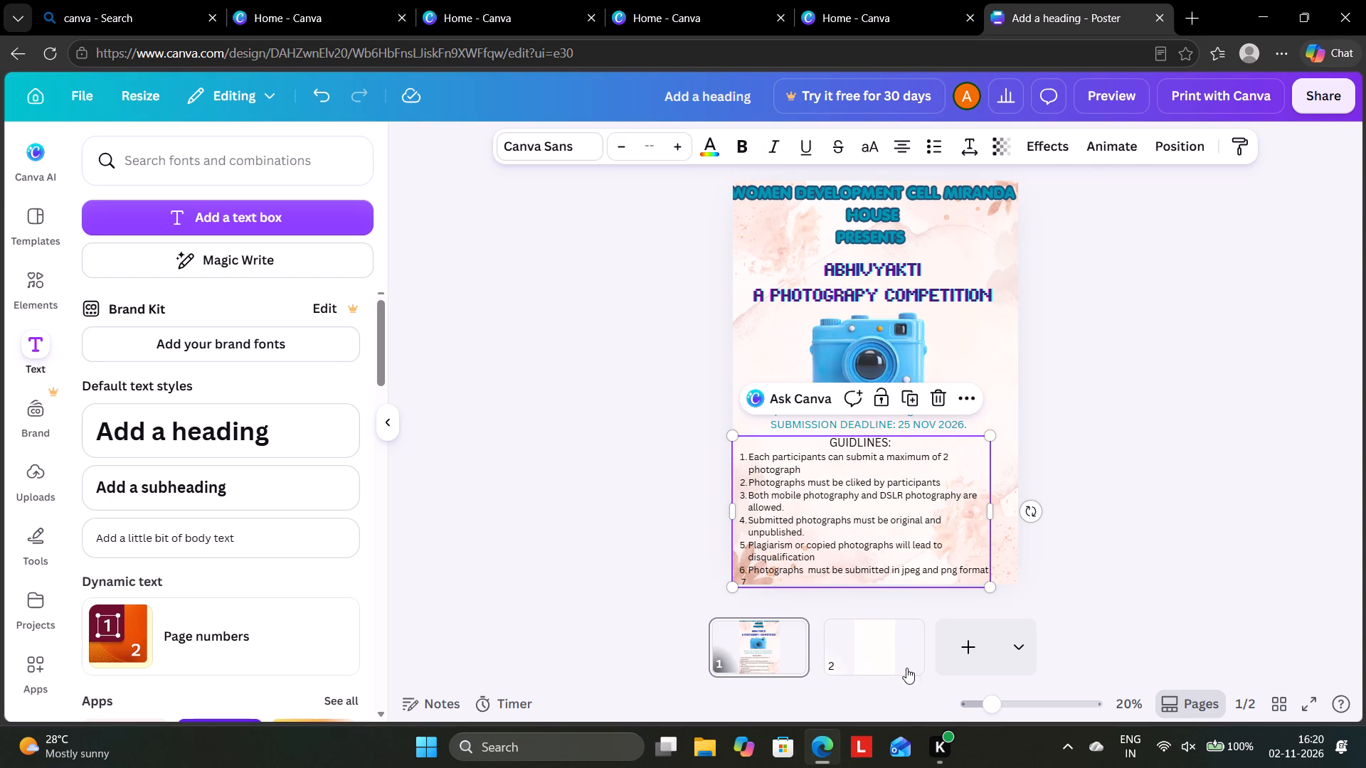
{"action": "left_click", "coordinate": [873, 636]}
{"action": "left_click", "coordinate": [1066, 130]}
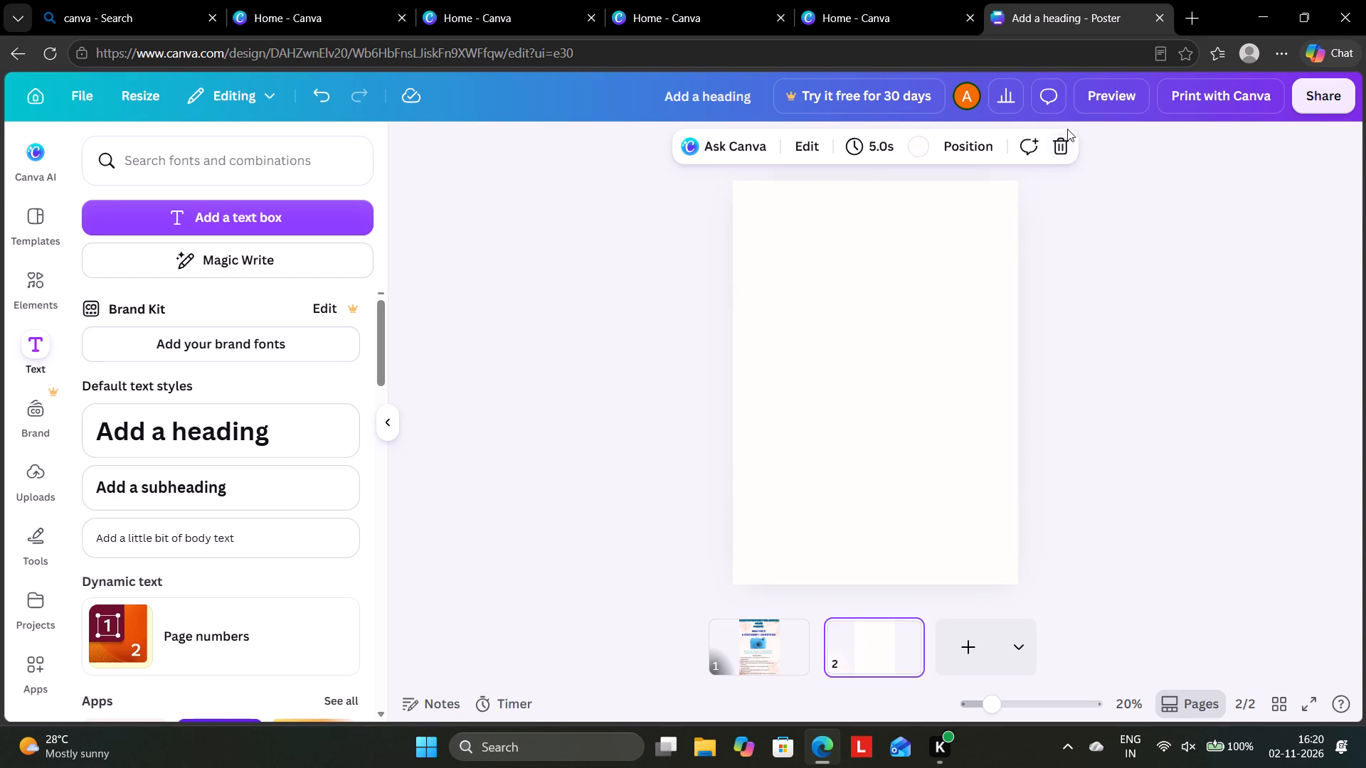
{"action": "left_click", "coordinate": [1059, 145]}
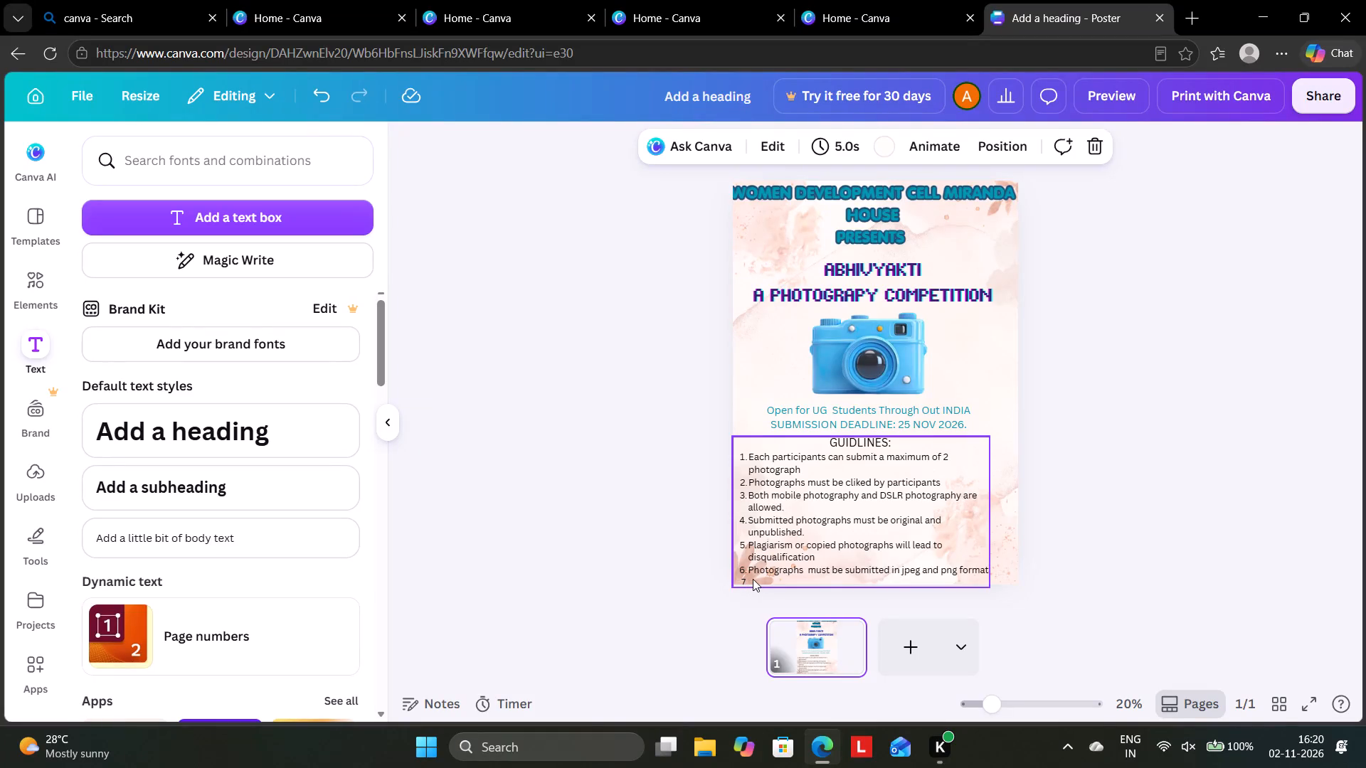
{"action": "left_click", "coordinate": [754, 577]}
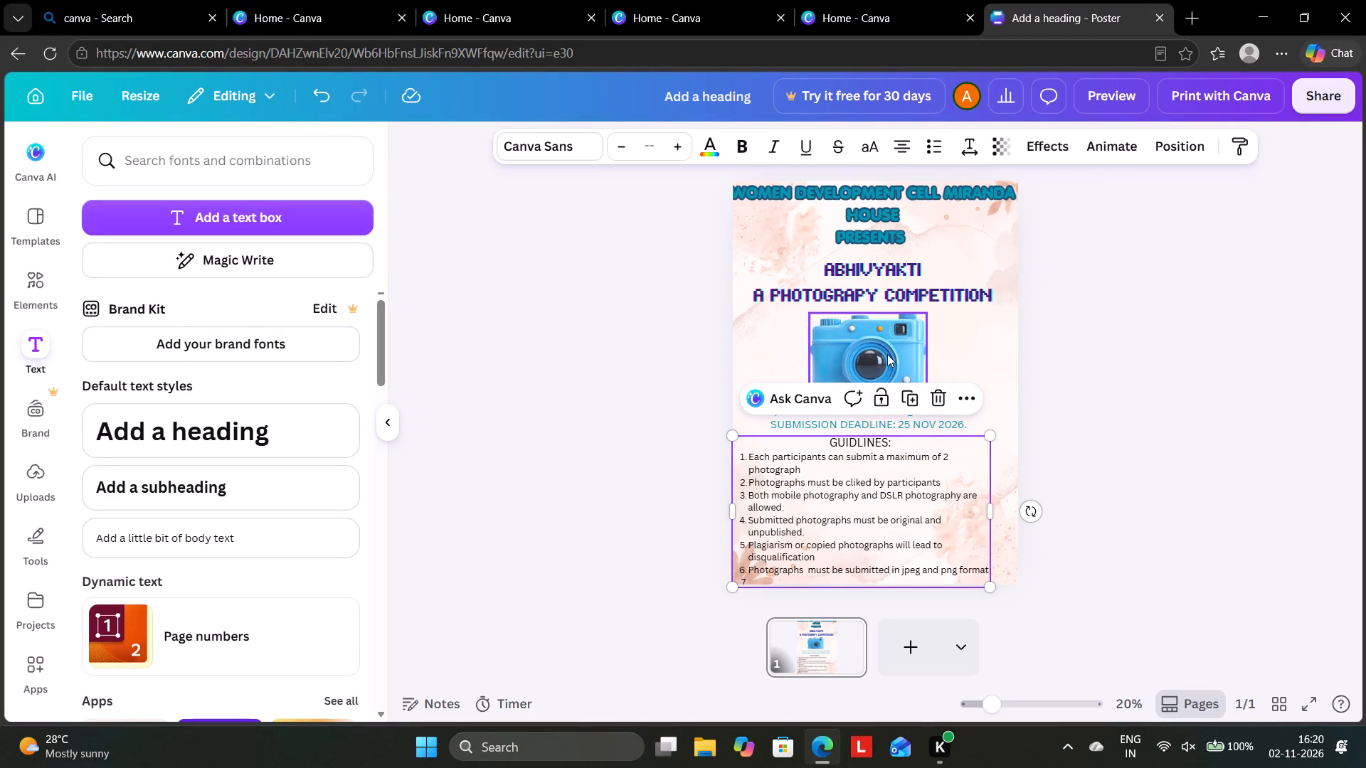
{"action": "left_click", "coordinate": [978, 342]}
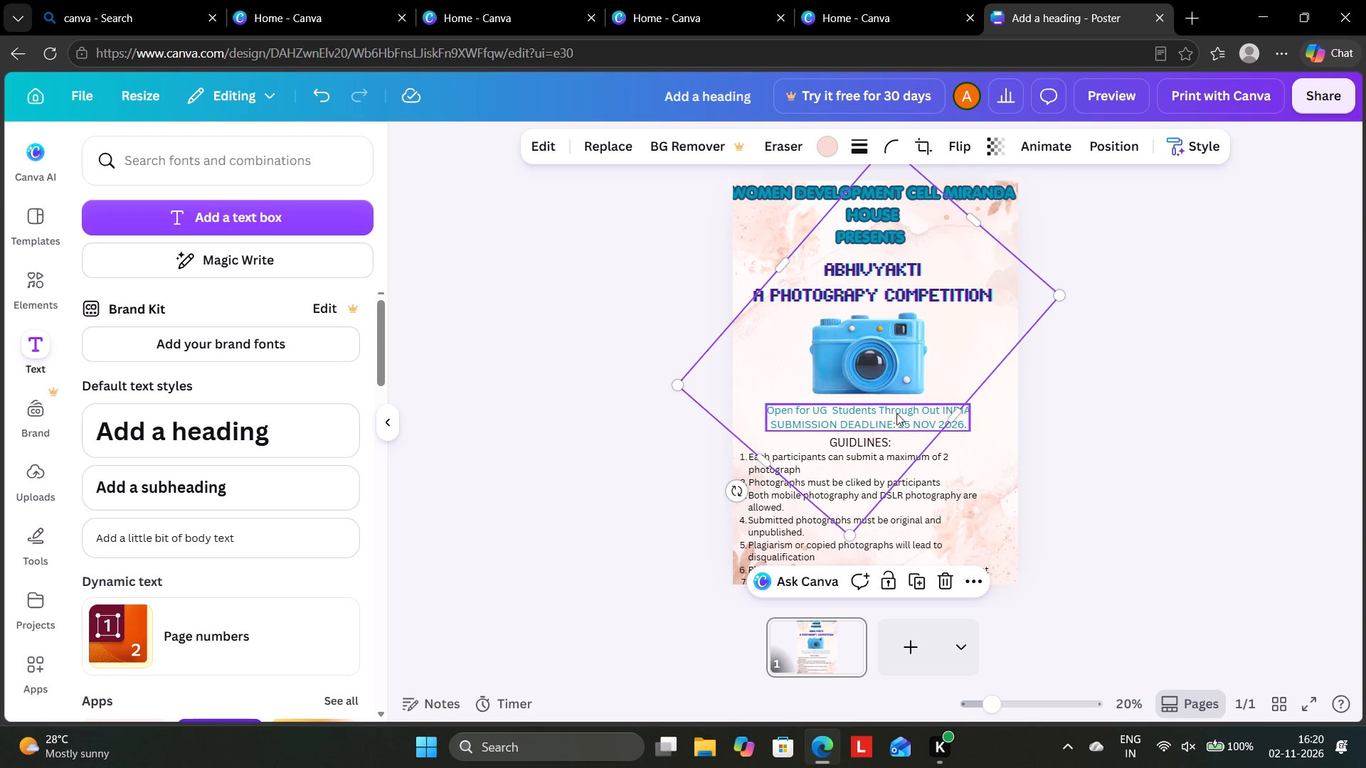
Shift the camera image, the eligibility and deadline text, and the guidelines box slightly upward, moving the guidelines in from the page's left edge.
{"action": "left_click_drag", "start_coordinate": [878, 337], "coordinate": [885, 329]}
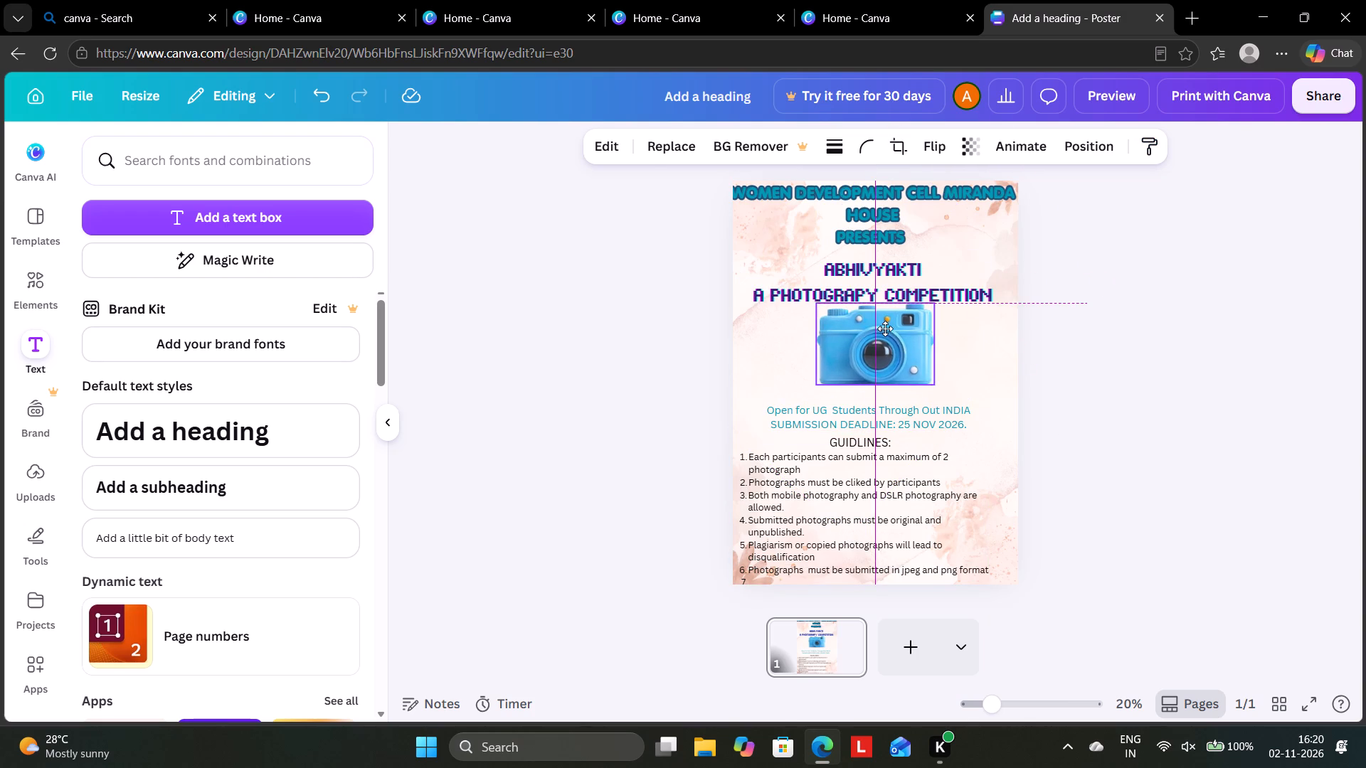
{"action": "left_click_drag", "start_coordinate": [885, 329], "coordinate": [885, 330]}
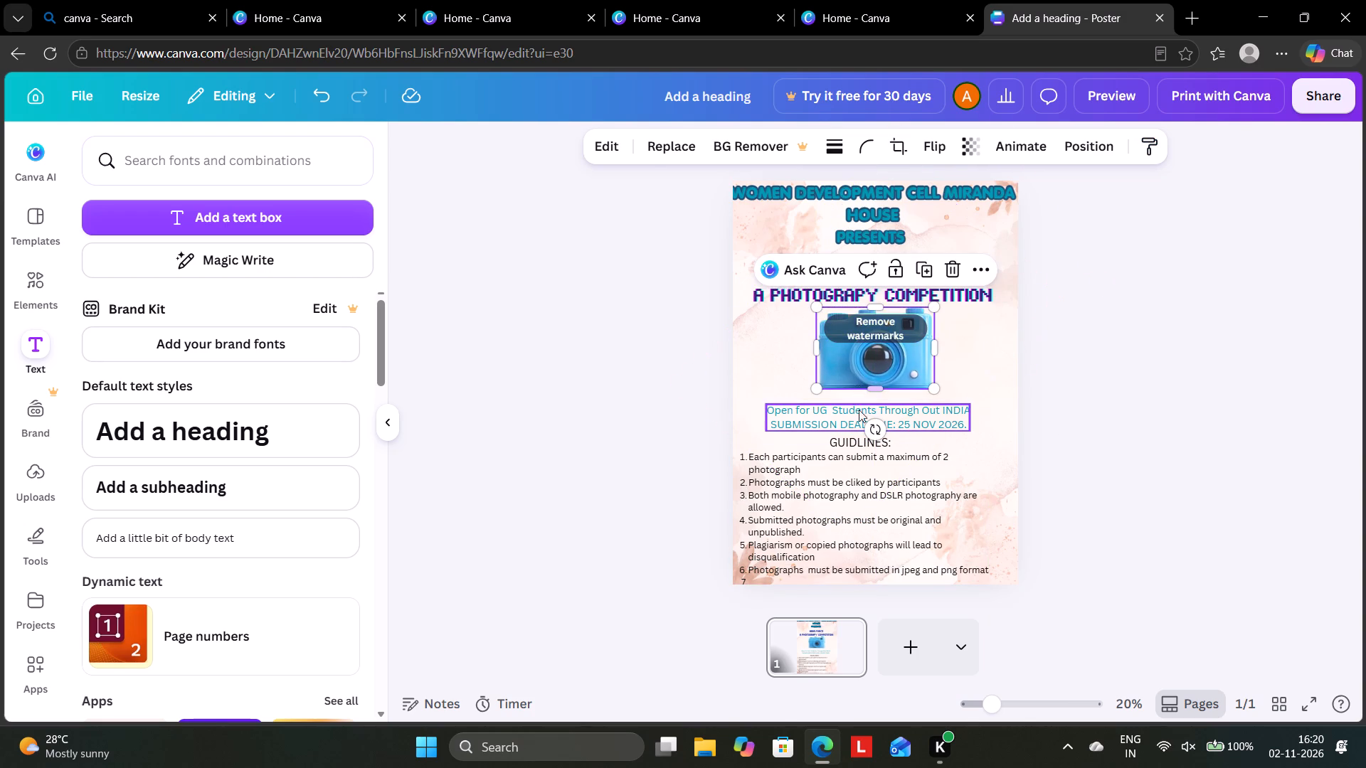
{"action": "left_click_drag", "start_coordinate": [859, 412], "coordinate": [859, 403]}
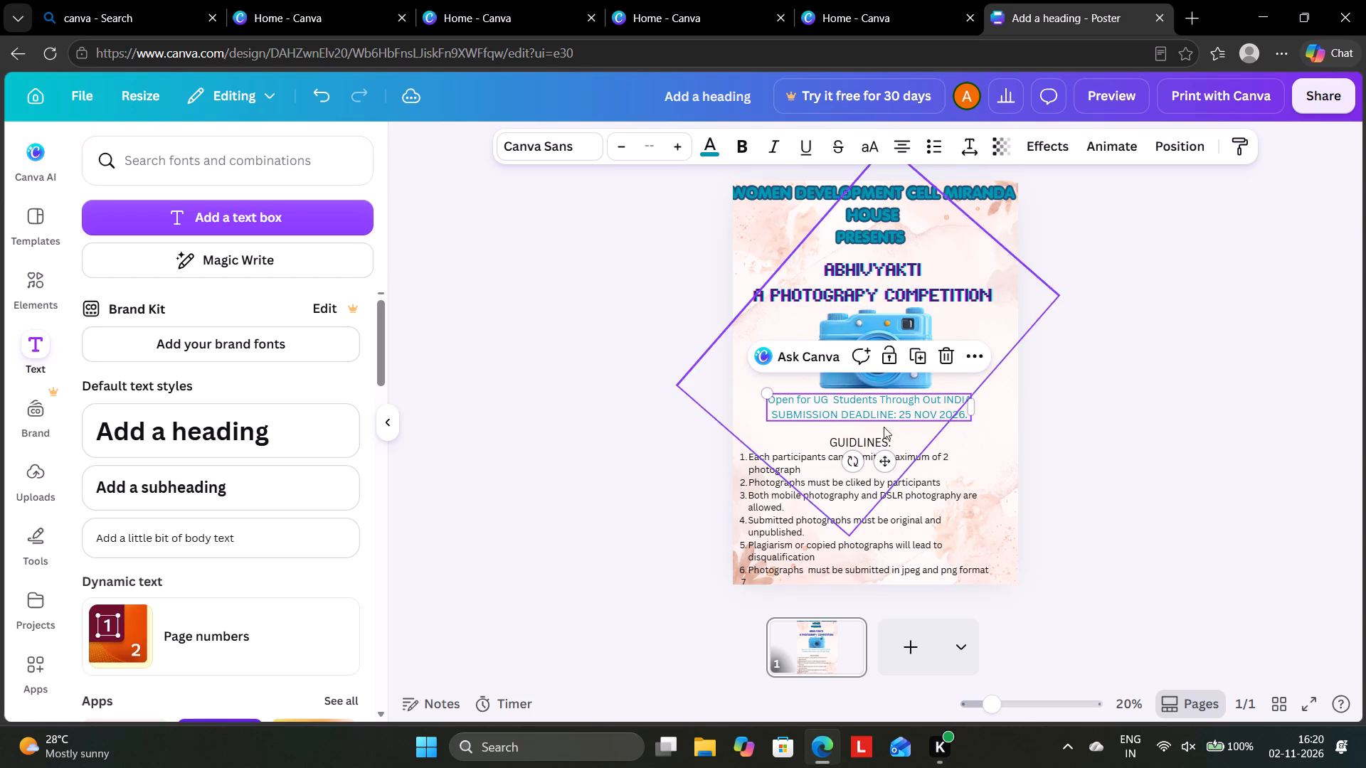
{"action": "left_click_drag", "start_coordinate": [904, 405], "coordinate": [920, 410]}
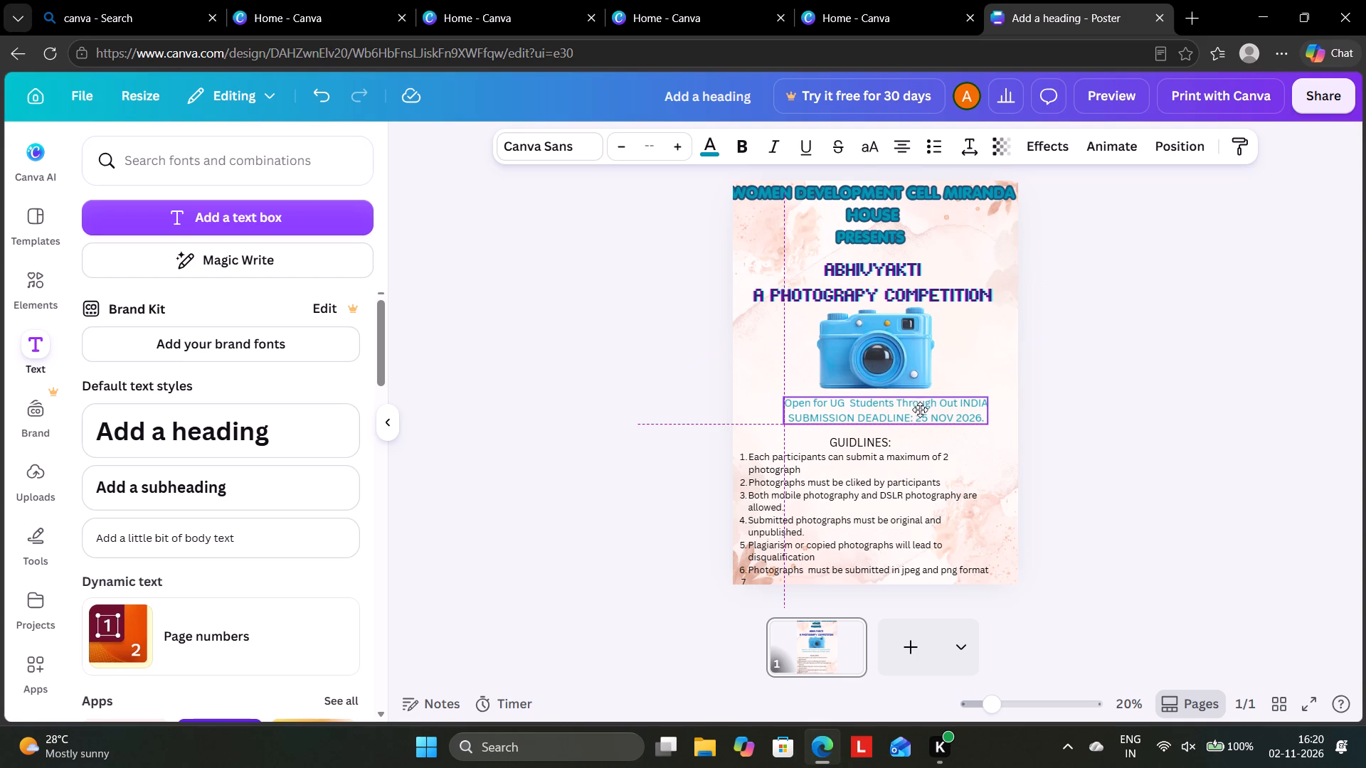
{"action": "left_click_drag", "start_coordinate": [920, 410], "coordinate": [920, 409]}
{"action": "left_click_drag", "start_coordinate": [874, 439], "coordinate": [877, 437]}
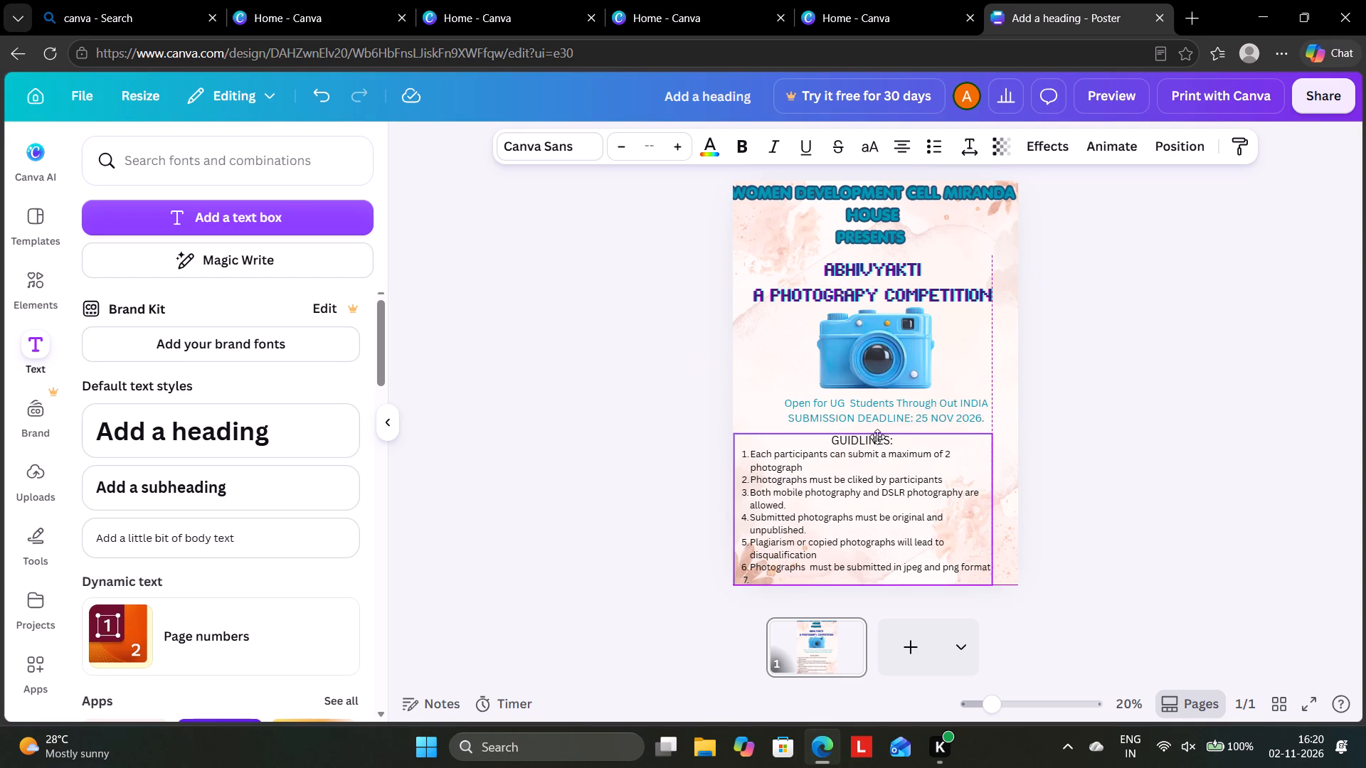
{"action": "left_click_drag", "start_coordinate": [877, 437], "coordinate": [893, 430]}
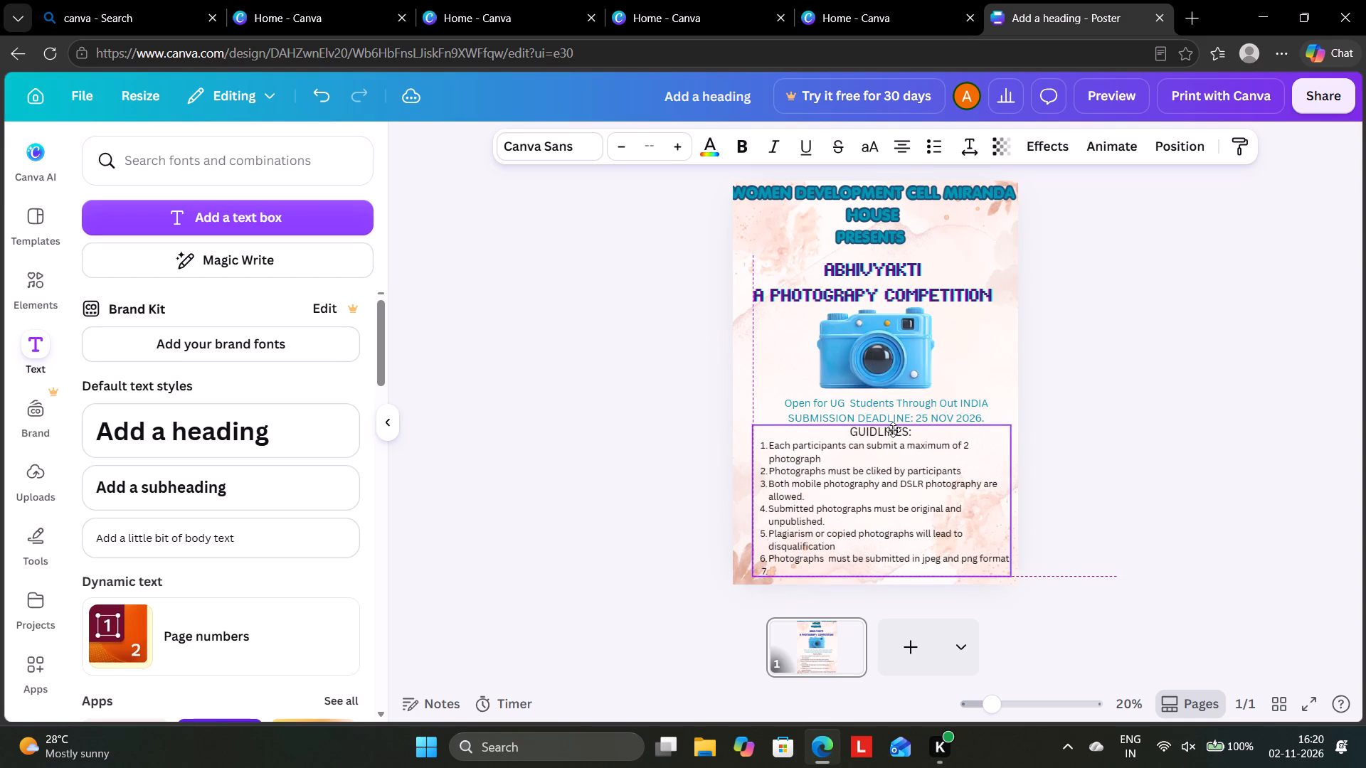
{"action": "left_click_drag", "start_coordinate": [893, 430], "coordinate": [892, 432]}
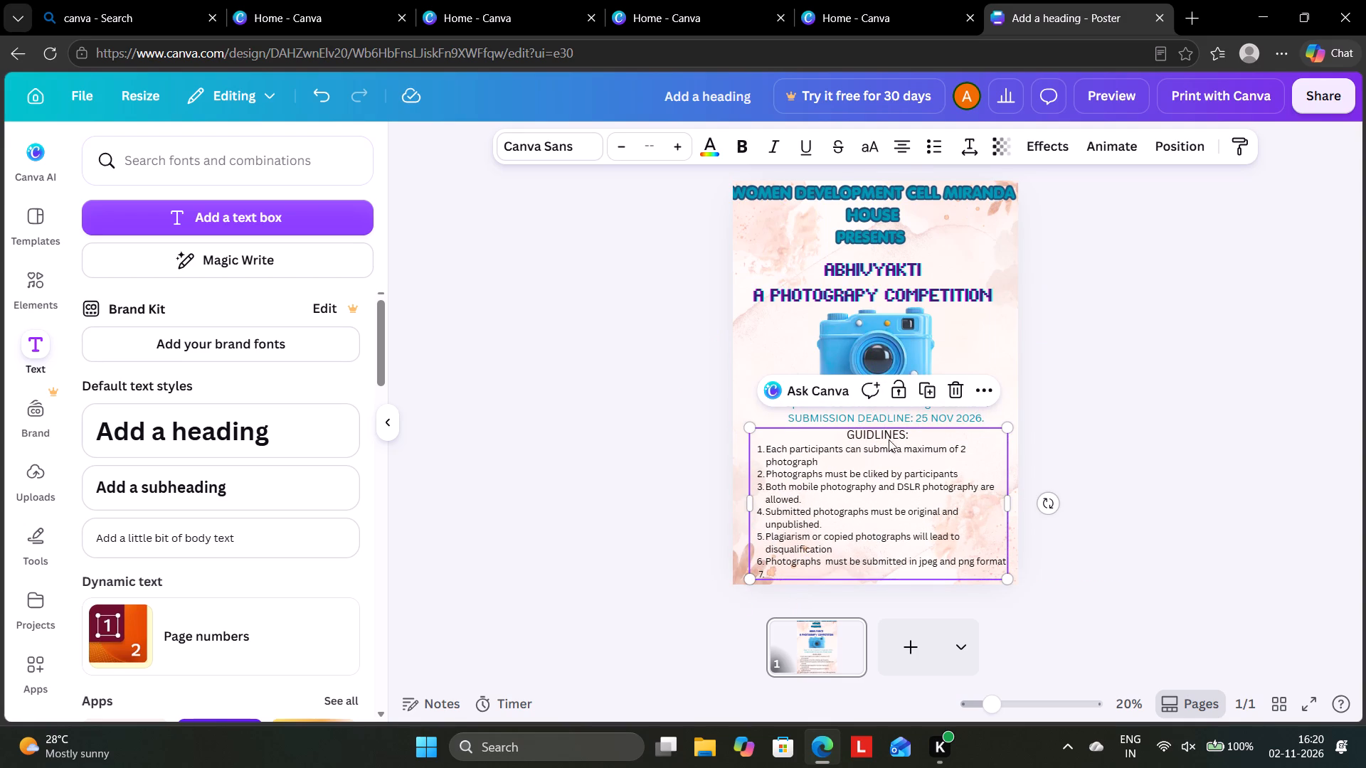
Begin the seventh guideline with "Basic editing such as".
{"action": "left_click", "coordinate": [775, 571]}
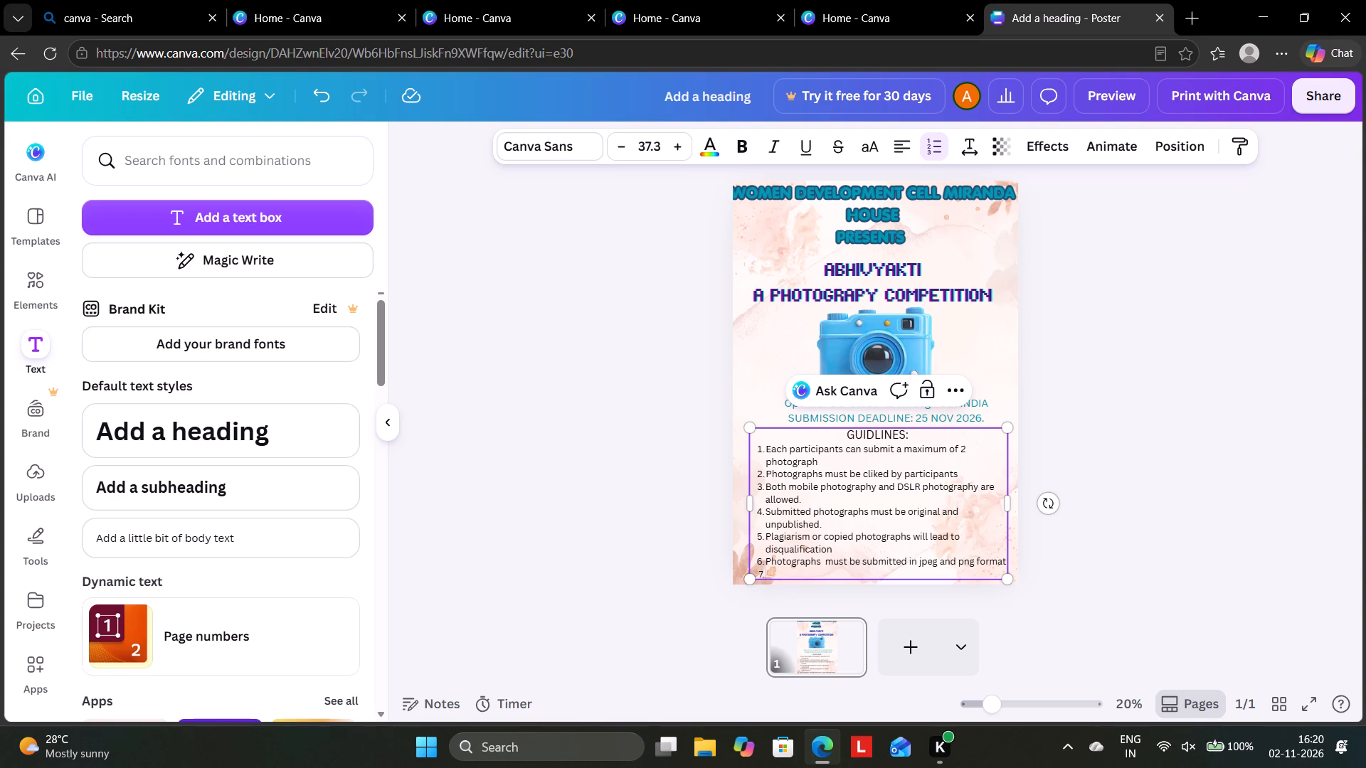
{"action": "key", "text": "shift+b"}
{"action": "type", "text": "asic edi"}
{"action": "type", "text": "tting"}
{"action": "key", "text": "space"}
{"action": "key", "text": "BackSpace"}
{"action": "key", "text": "BackSpace"}
{"action": "key", "text": "BackSpace"}
{"action": "key", "text": "BackSpace"}
{"action": "key", "text": "BackSpace"}
{"action": "type", "text": "ing"}
{"action": "key", "text": "space"}
{"action": "key", "text": "s"}
{"action": "type", "text": "uch as"}
{"action": "key", "text": "space"}
Complete the seventh guideline with "brightness, contrast, and cropping are allowed.".
{"action": "type", "text": "brightness"}
{"action": "key", "text": "space"}
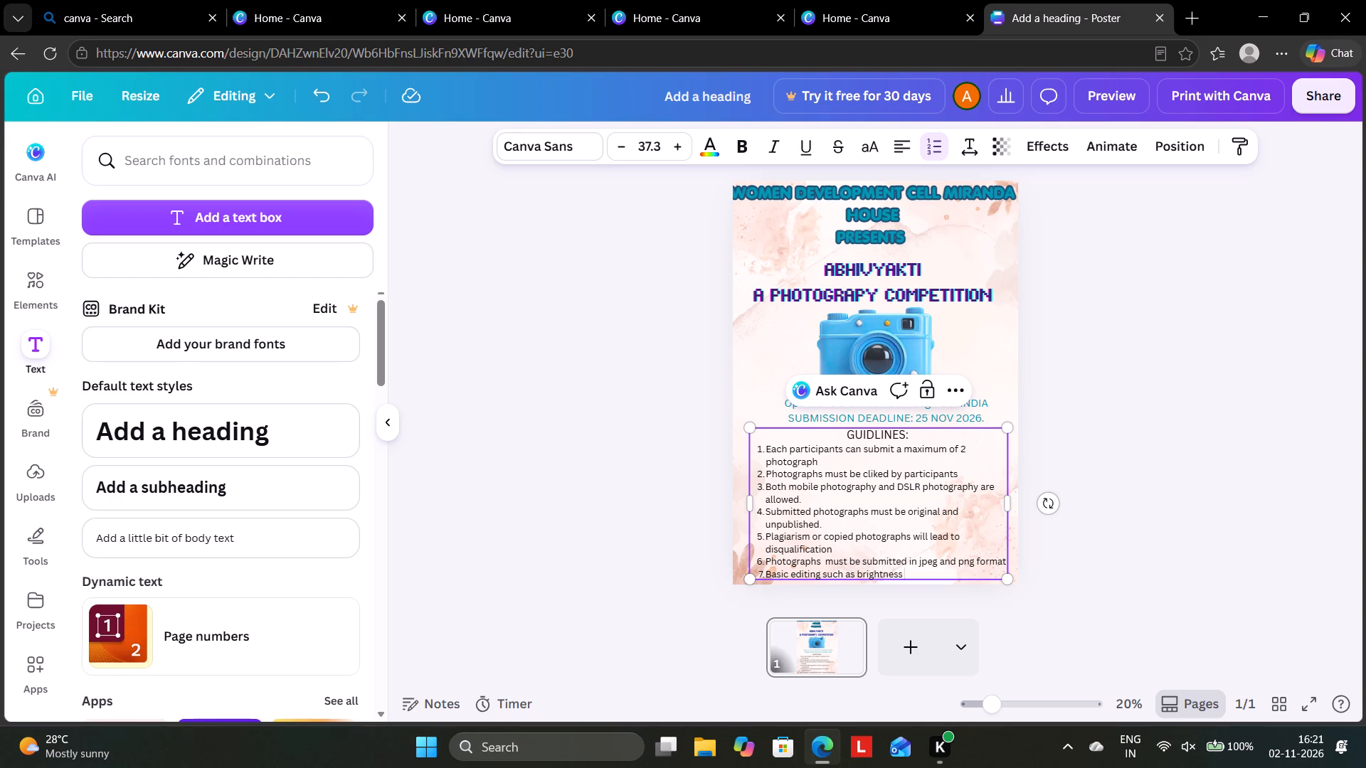
{"action": "key", "text": "BackSpace"}
{"action": "type", "text": ","}
{"action": "key", "text": "space"}
{"action": "type", "text": "contrast"}
{"action": "type", "text": ","}
{"action": "key", "text": "space"}
{"action": "type", "text": "and cropp"}
{"action": "type", "text": "ing are ak"}
{"action": "key", "text": "BackSpace"}
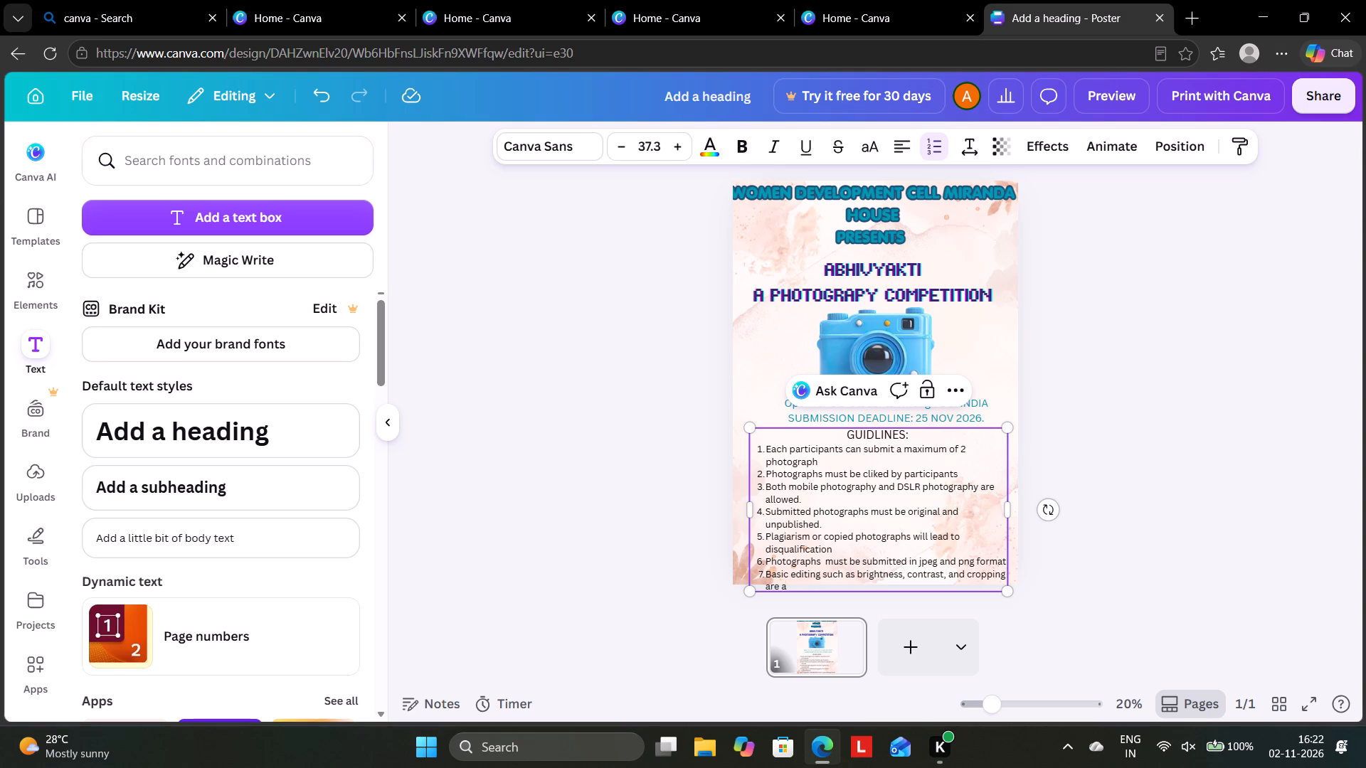
{"action": "type", "text": "lli"}
{"action": "key", "text": "BackSpace"}
{"action": "type", "text": "owed"}
{"action": "key", "text": "period"}
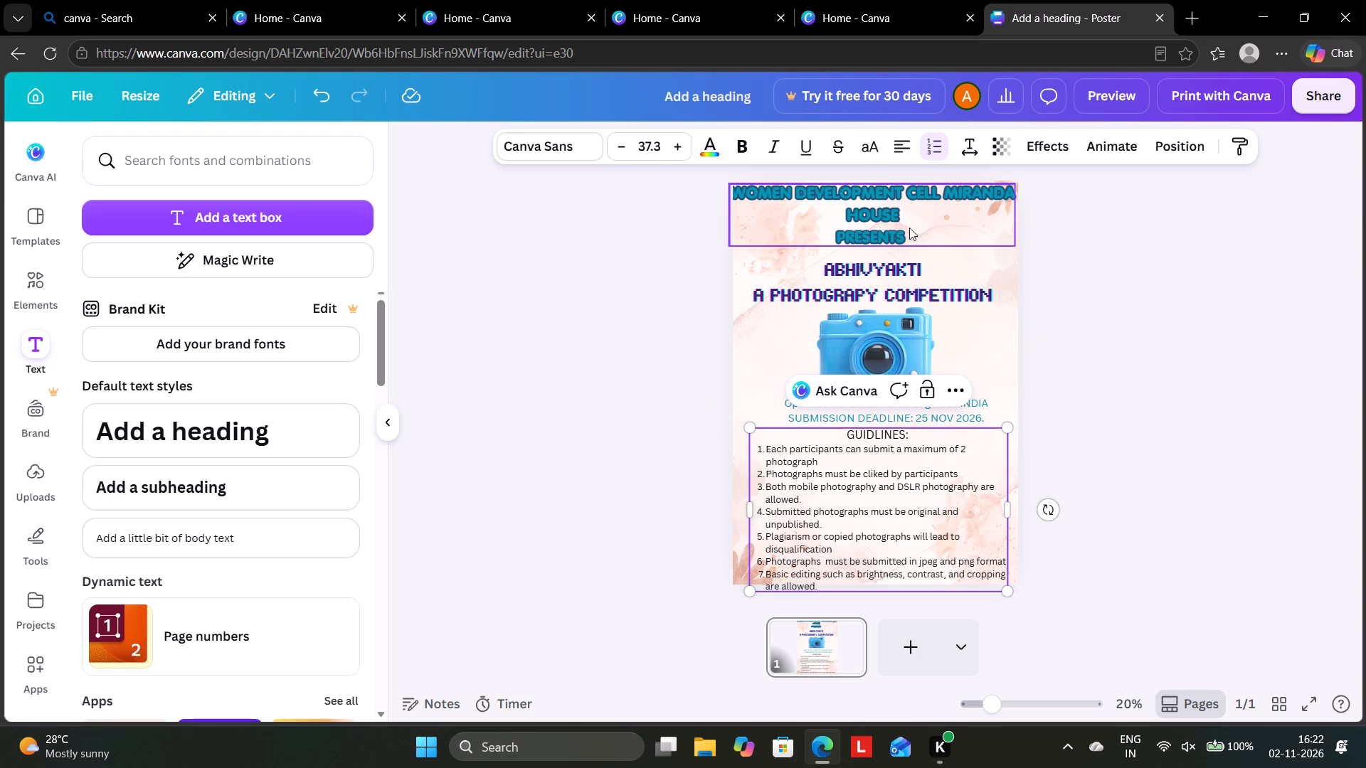
Reduce the font size of the "Women Development Cell Miranda House presents" heading by several points, keeping it at the page top.
{"action": "left_click", "coordinate": [788, 191]}
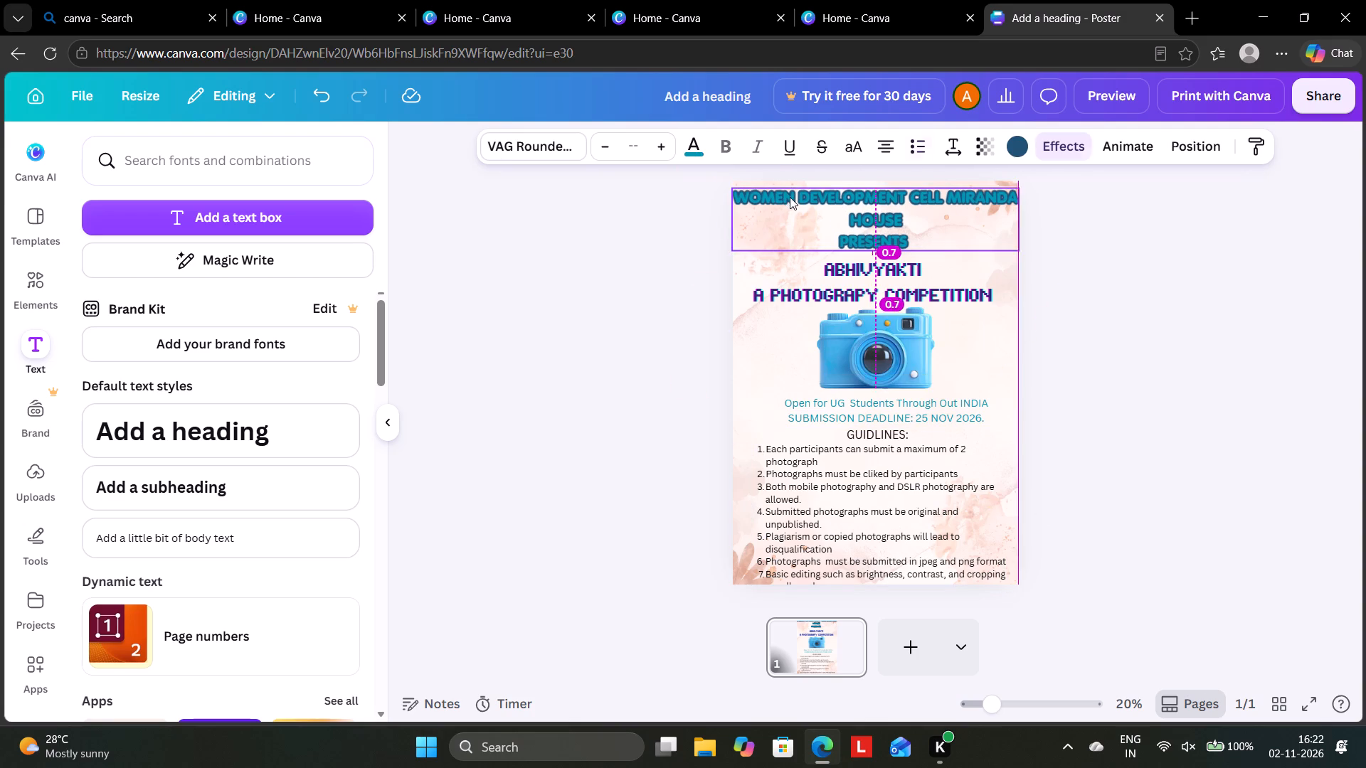
{"action": "left_click", "coordinate": [852, 198]}
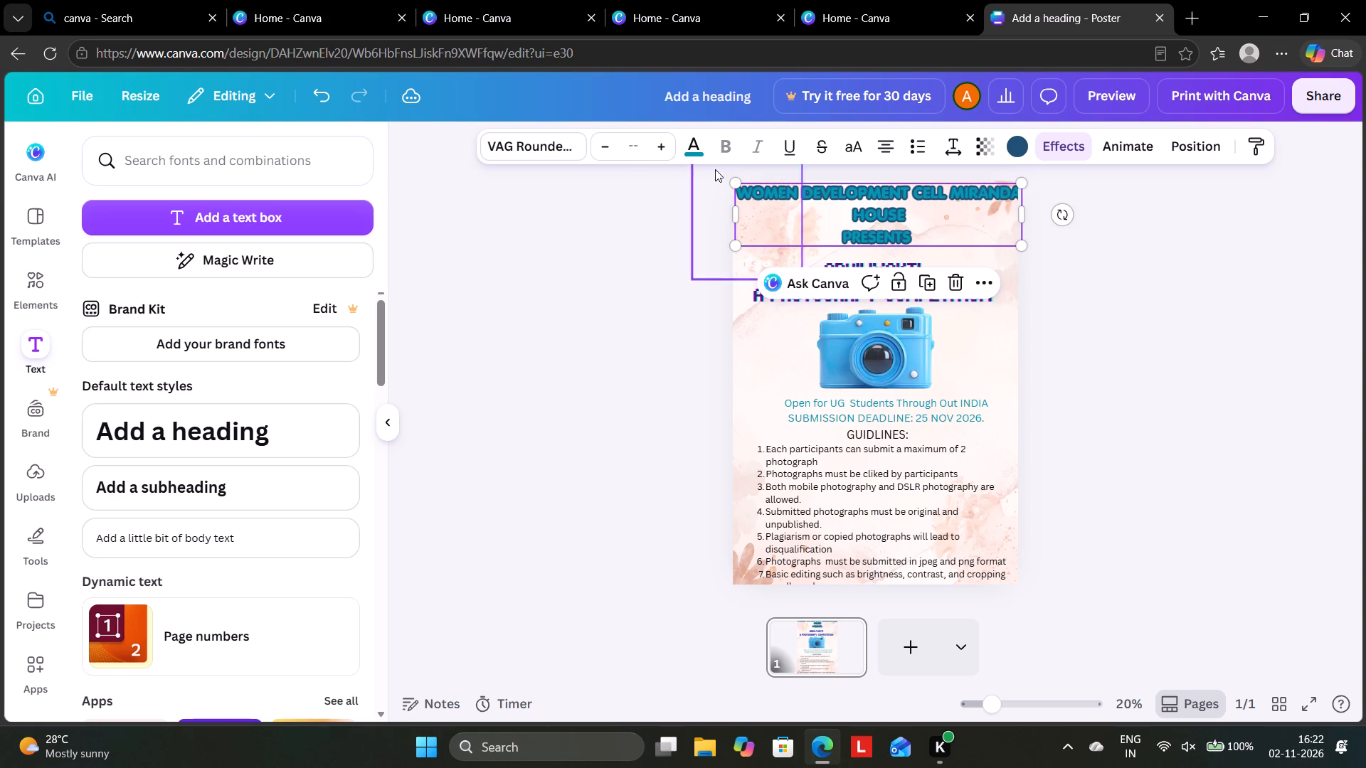
{"action": "left_click", "coordinate": [608, 146]}
{"action": "triple_click", "coordinate": [608, 146]}
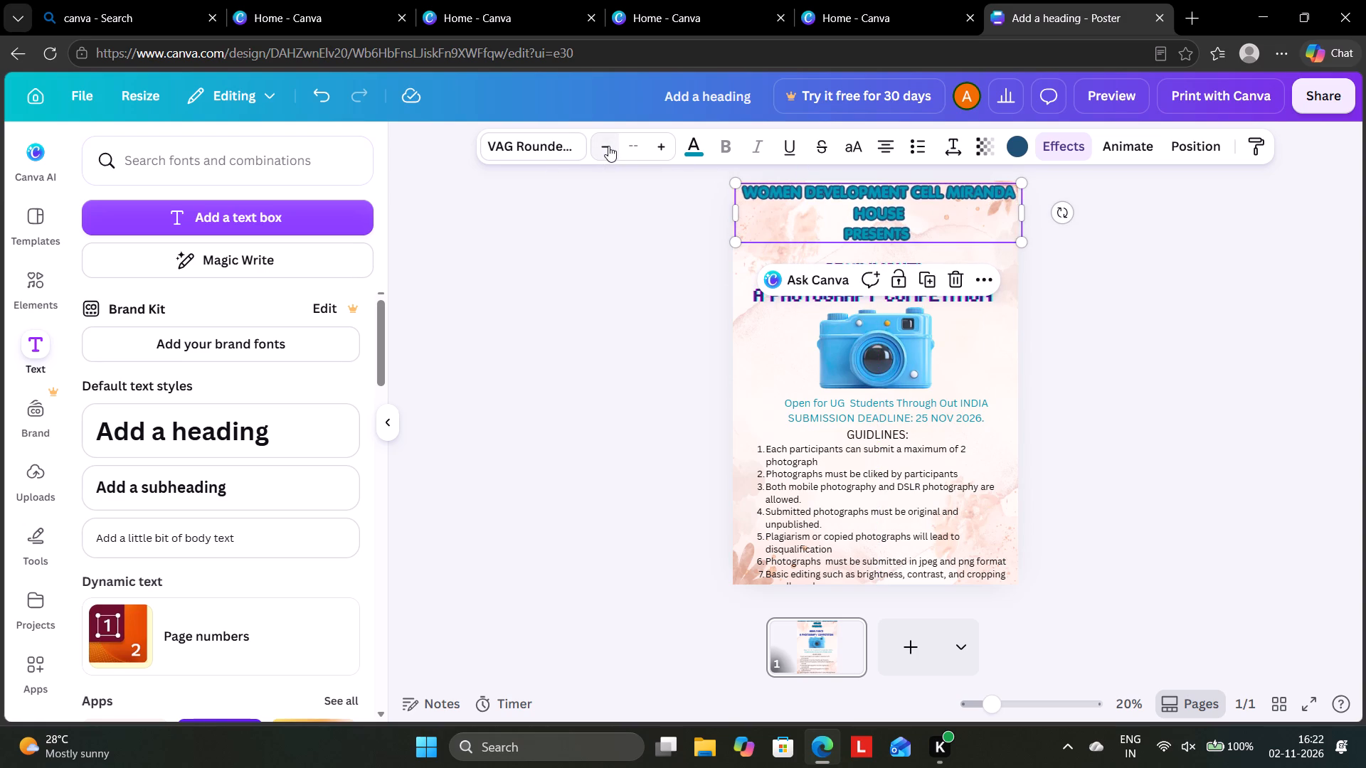
{"action": "left_click", "coordinate": [608, 146]}
{"action": "left_click", "coordinate": [608, 146]}
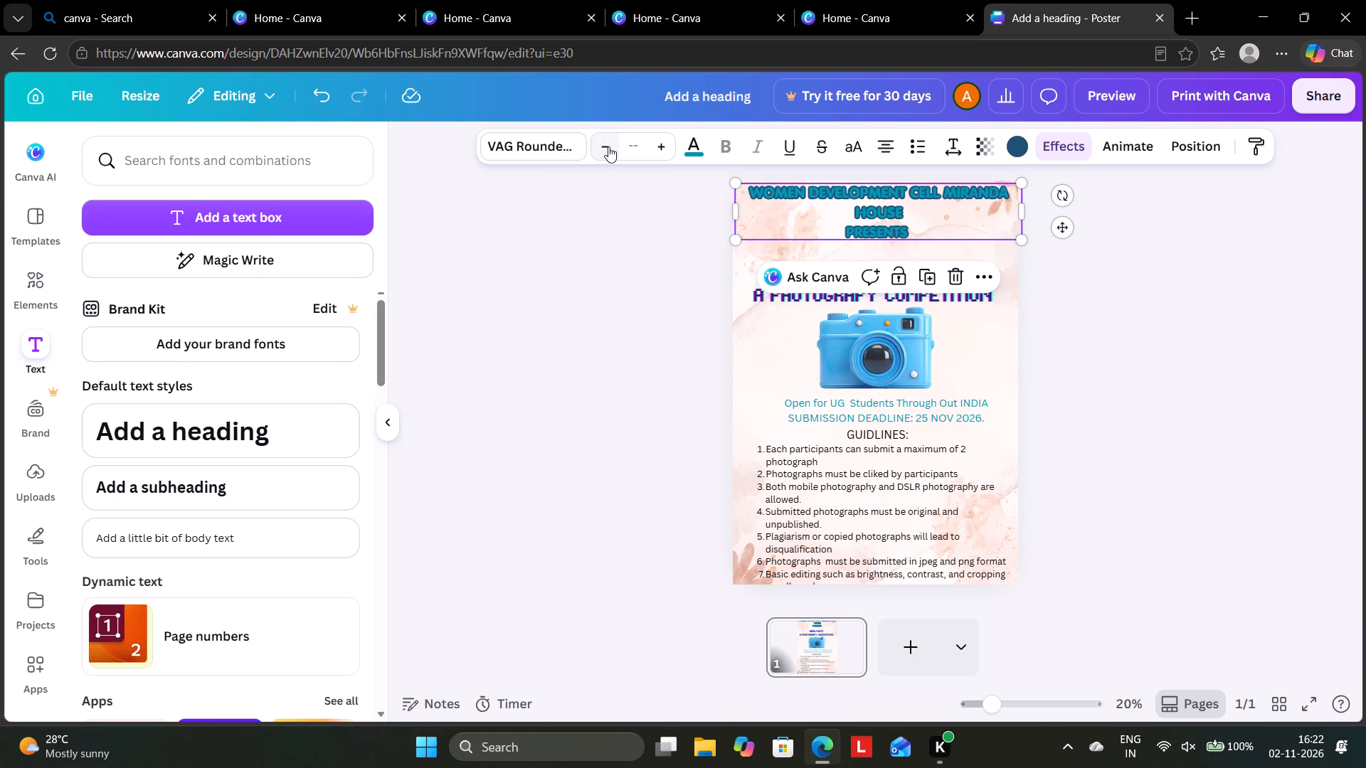
{"action": "left_click", "coordinate": [608, 146]}
{"action": "left_click", "coordinate": [568, 303]}
Move the "Abhivyakti" competition title up directly beneath the presenter heading and reduce its font size by several points.
{"action": "left_click_drag", "start_coordinate": [852, 271], "coordinate": [855, 252]}
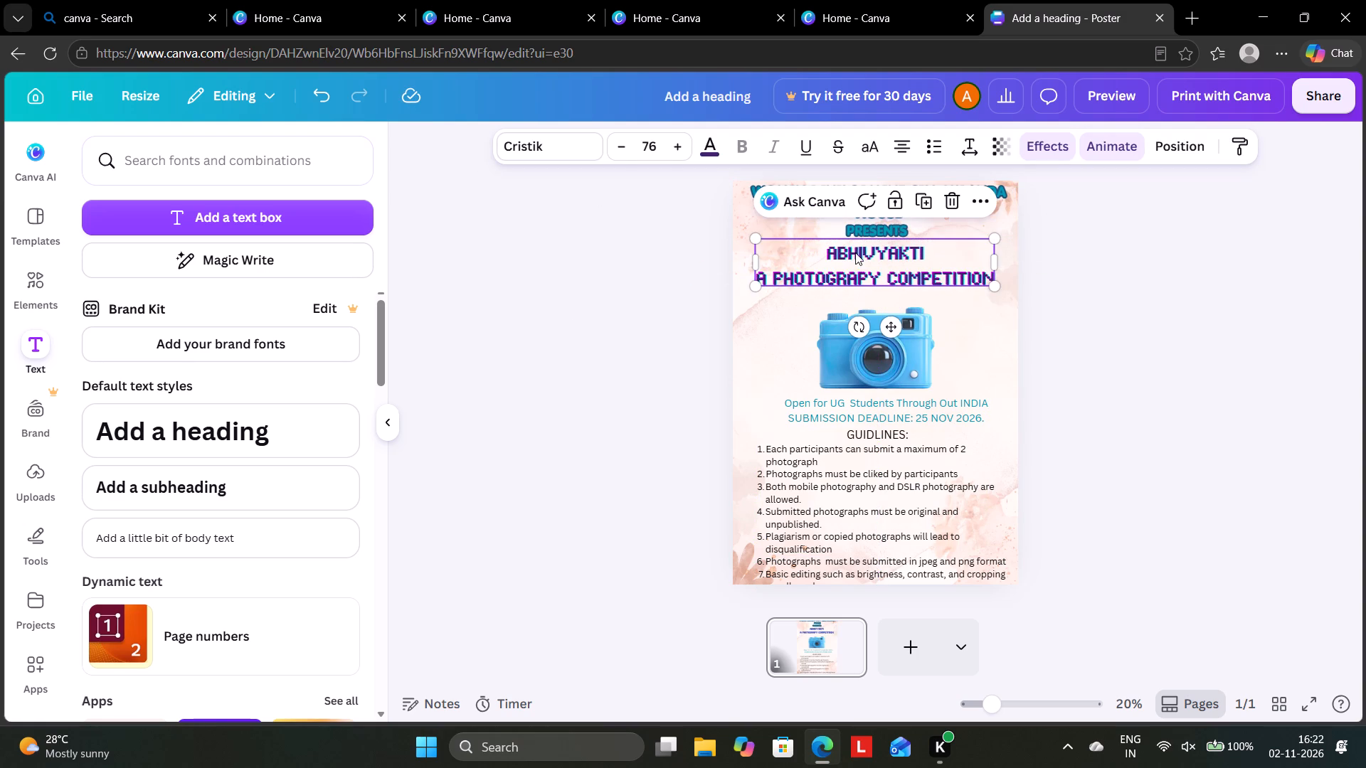
{"action": "triple_click", "coordinate": [618, 144]}
{"action": "triple_click", "coordinate": [615, 143]}
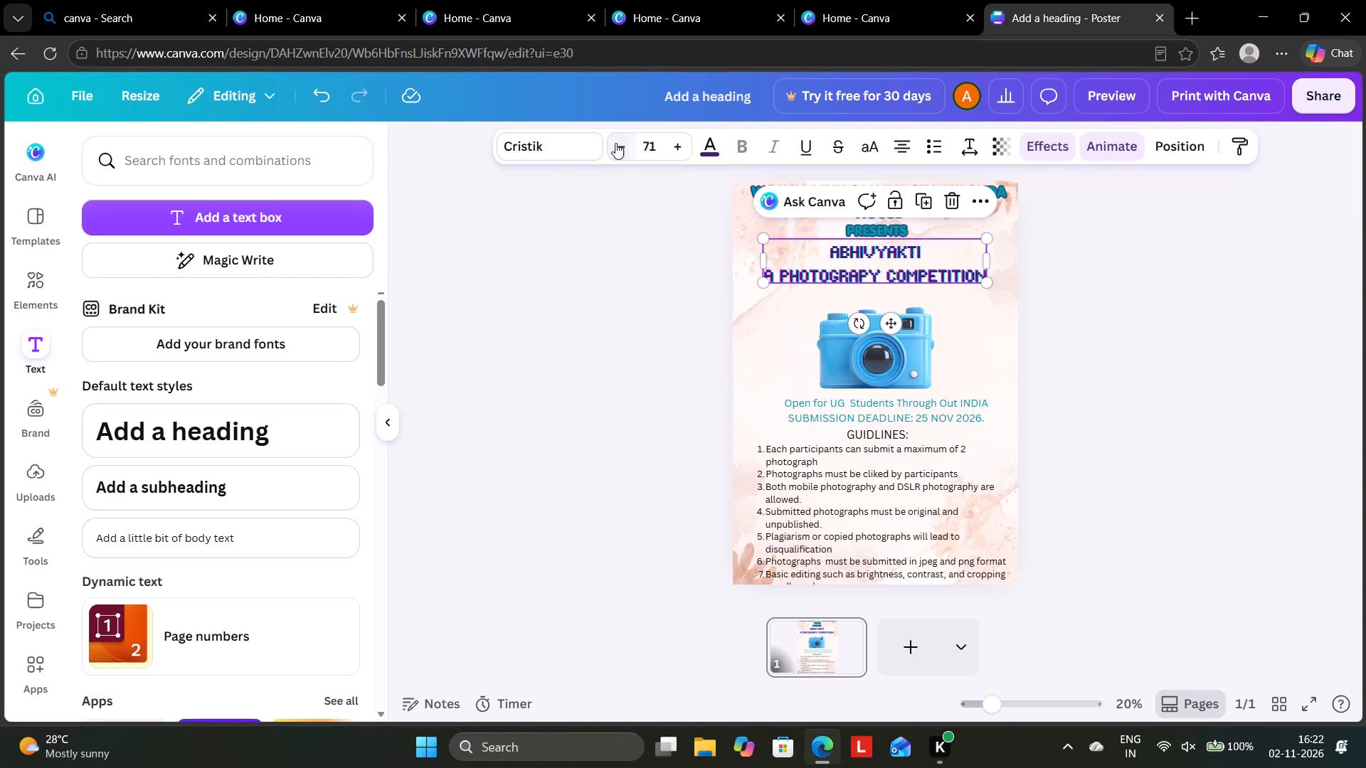
{"action": "left_click", "coordinate": [615, 143]}
{"action": "left_click", "coordinate": [615, 143]}
Move the camera image up directly beneath the competition title, centred horizontally on the page.
{"action": "left_click_drag", "start_coordinate": [889, 338], "coordinate": [889, 337]}
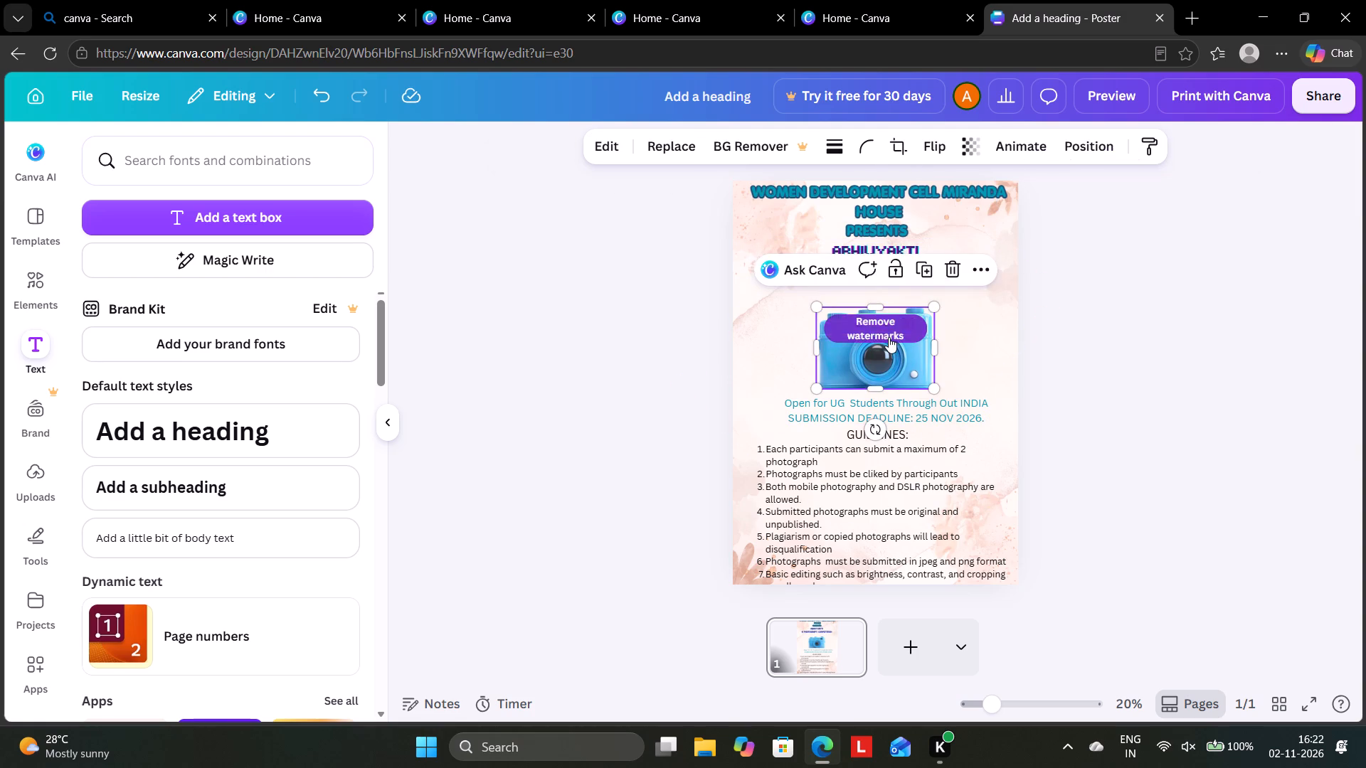
{"action": "left_click_drag", "start_coordinate": [889, 337], "coordinate": [896, 315]}
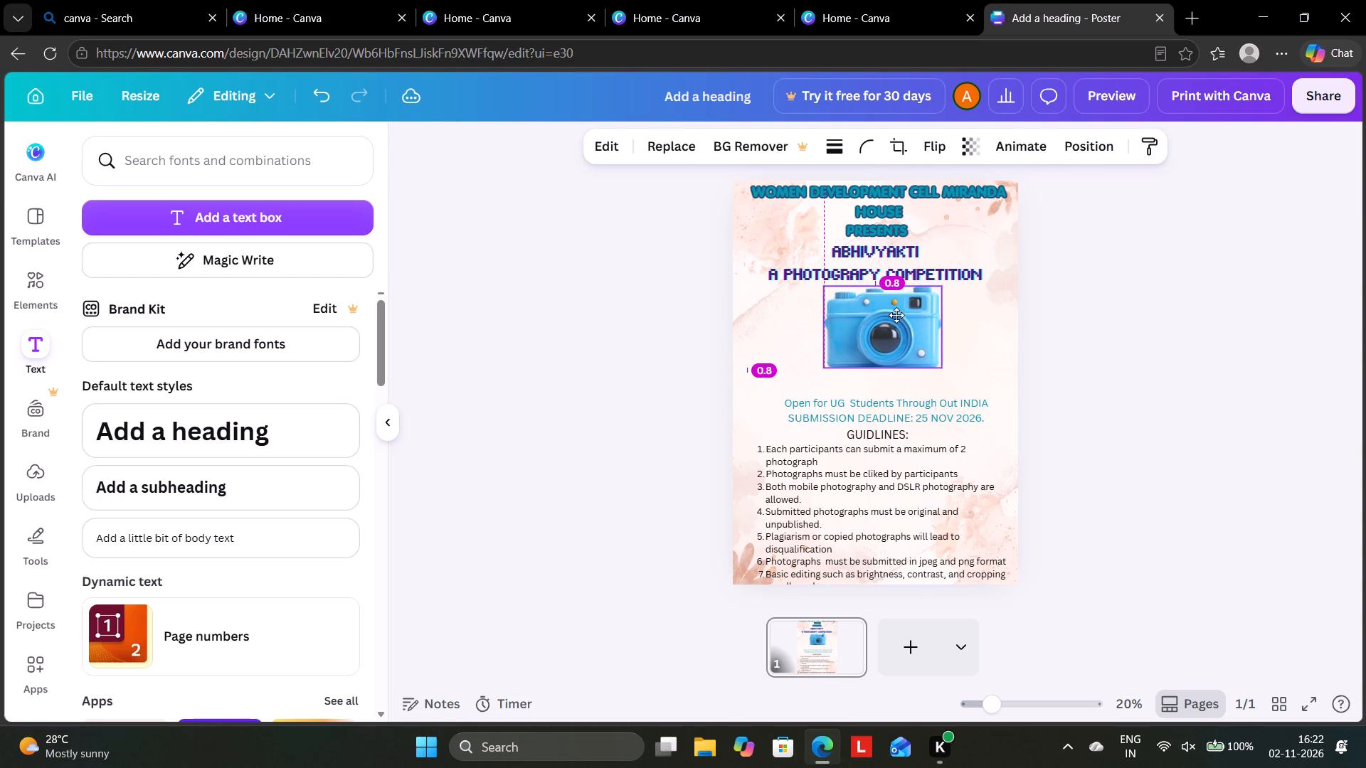
{"action": "left_click_drag", "start_coordinate": [896, 315], "coordinate": [891, 316]}
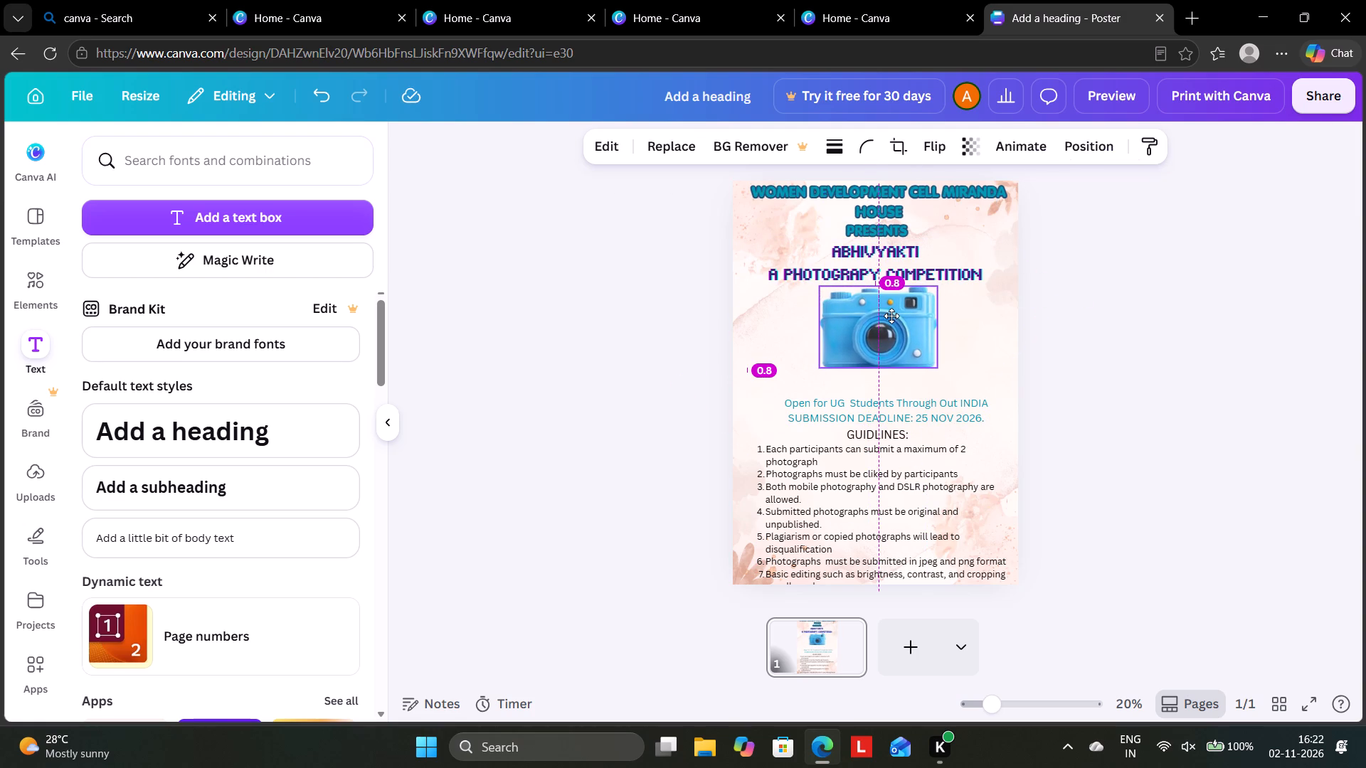
{"action": "left_click_drag", "start_coordinate": [891, 316], "coordinate": [888, 316]}
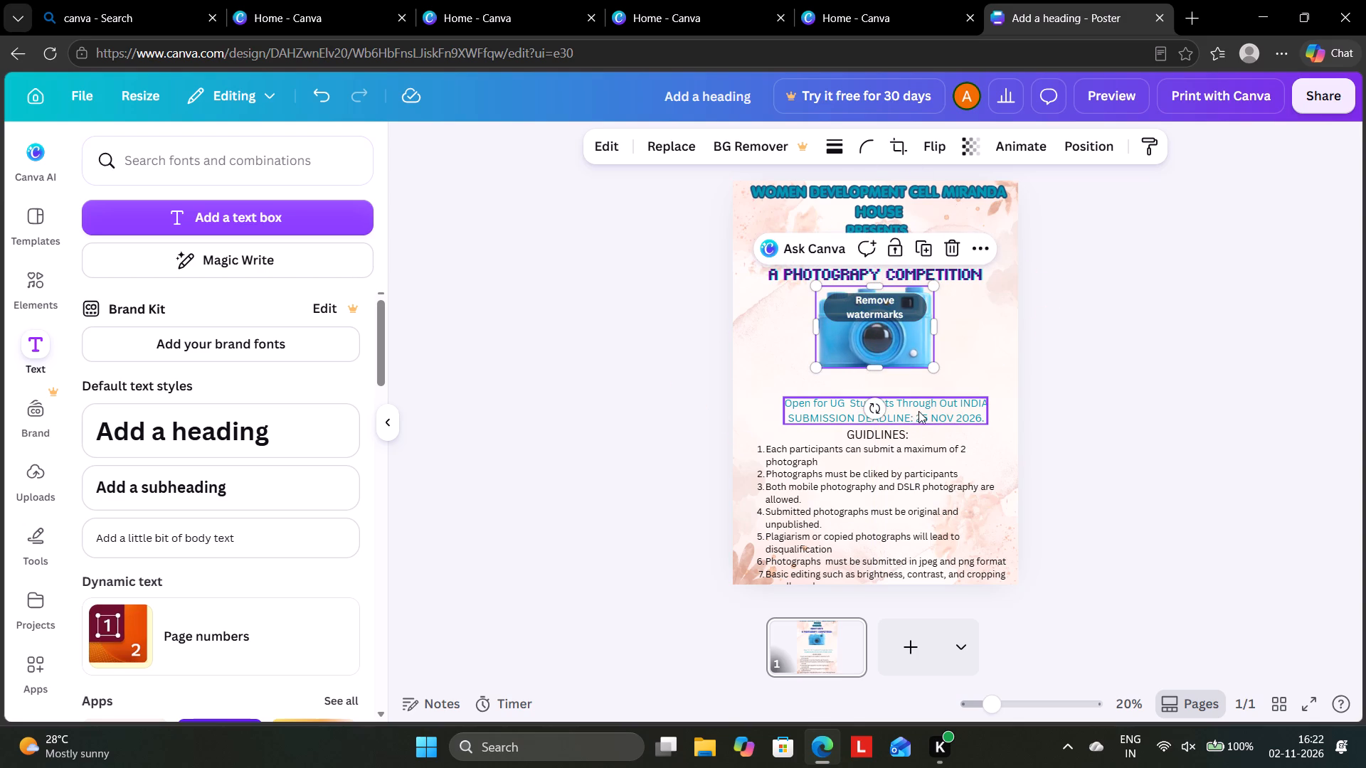
Move the eligibility and submission deadline text up directly beneath the camera image.
{"action": "left_click", "coordinate": [918, 408]}
{"action": "left_click_drag", "start_coordinate": [894, 401], "coordinate": [894, 400]}
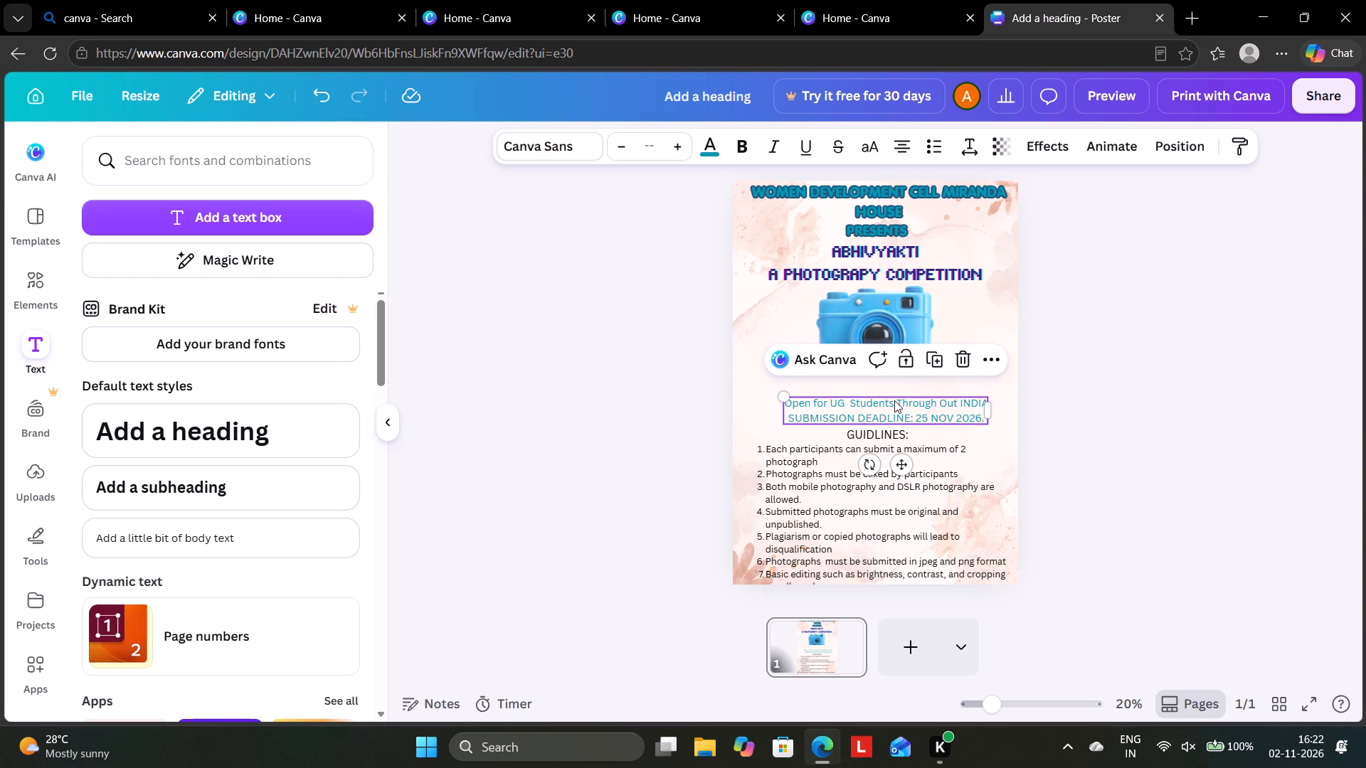
{"action": "left_click_drag", "start_coordinate": [894, 400], "coordinate": [877, 378]}
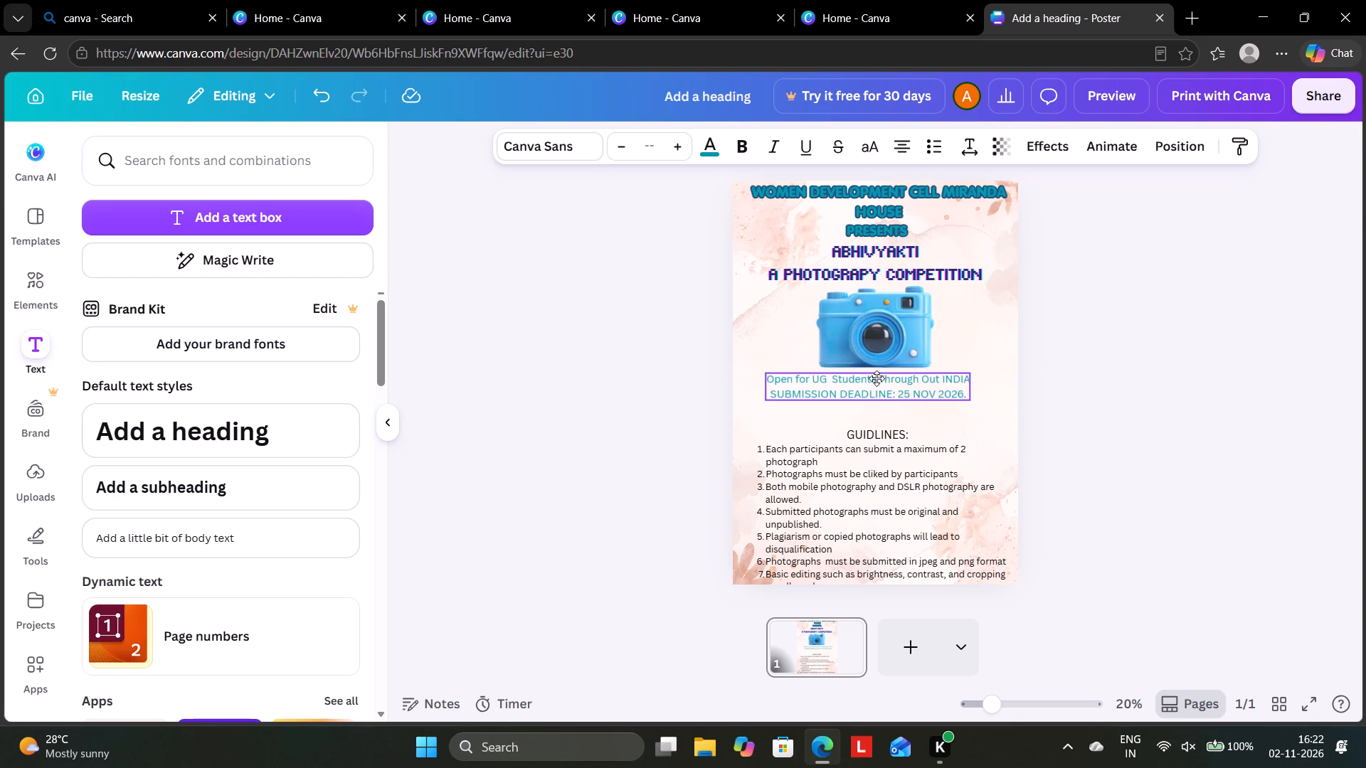
Nudge the eligibility and submission deadline text slightly so it lines up beneath the camera image.
{"action": "left_click_drag", "start_coordinate": [877, 378], "coordinate": [880, 377]}
Move the guidelines text block up directly beneath the submission deadline, leaving a narrow free strip at the page bottom.
{"action": "left_click_drag", "start_coordinate": [867, 495], "coordinate": [862, 483]}
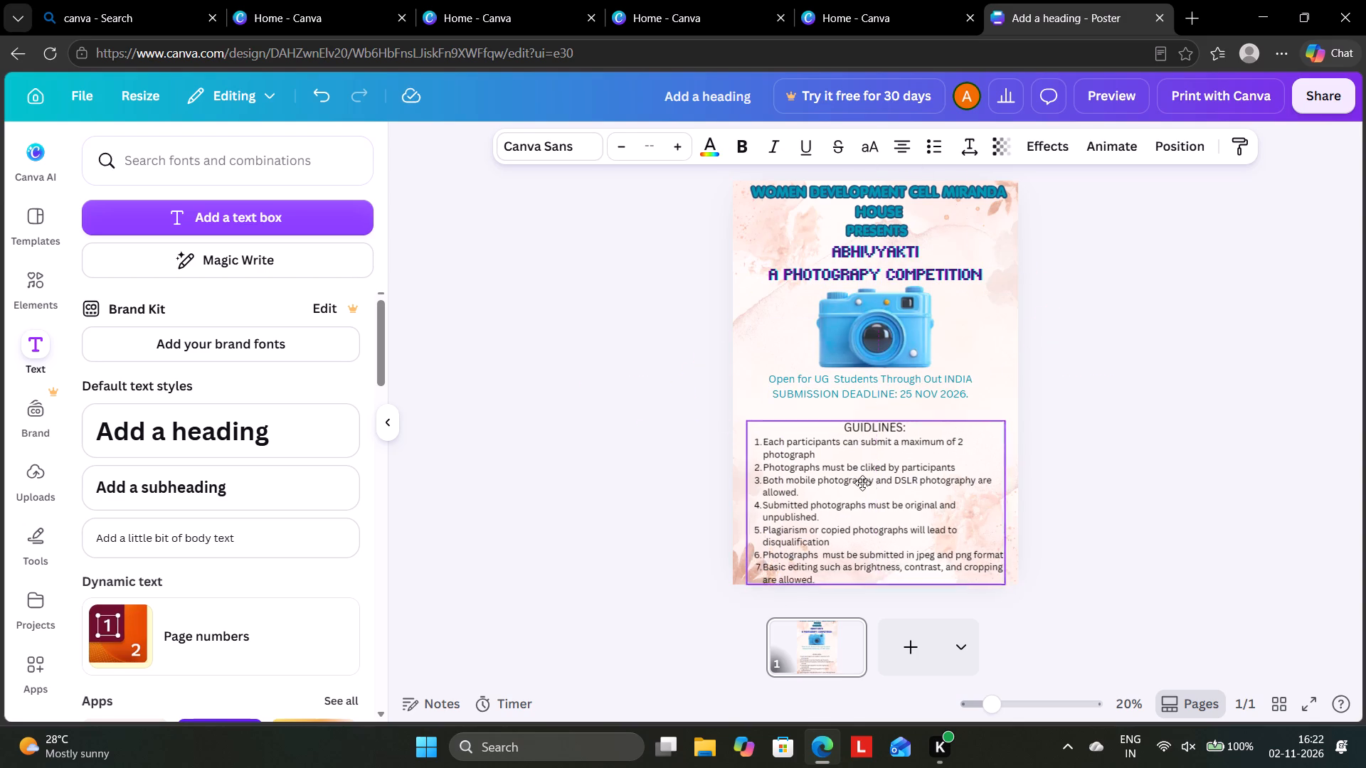
{"action": "left_click_drag", "start_coordinate": [862, 483], "coordinate": [866, 470]}
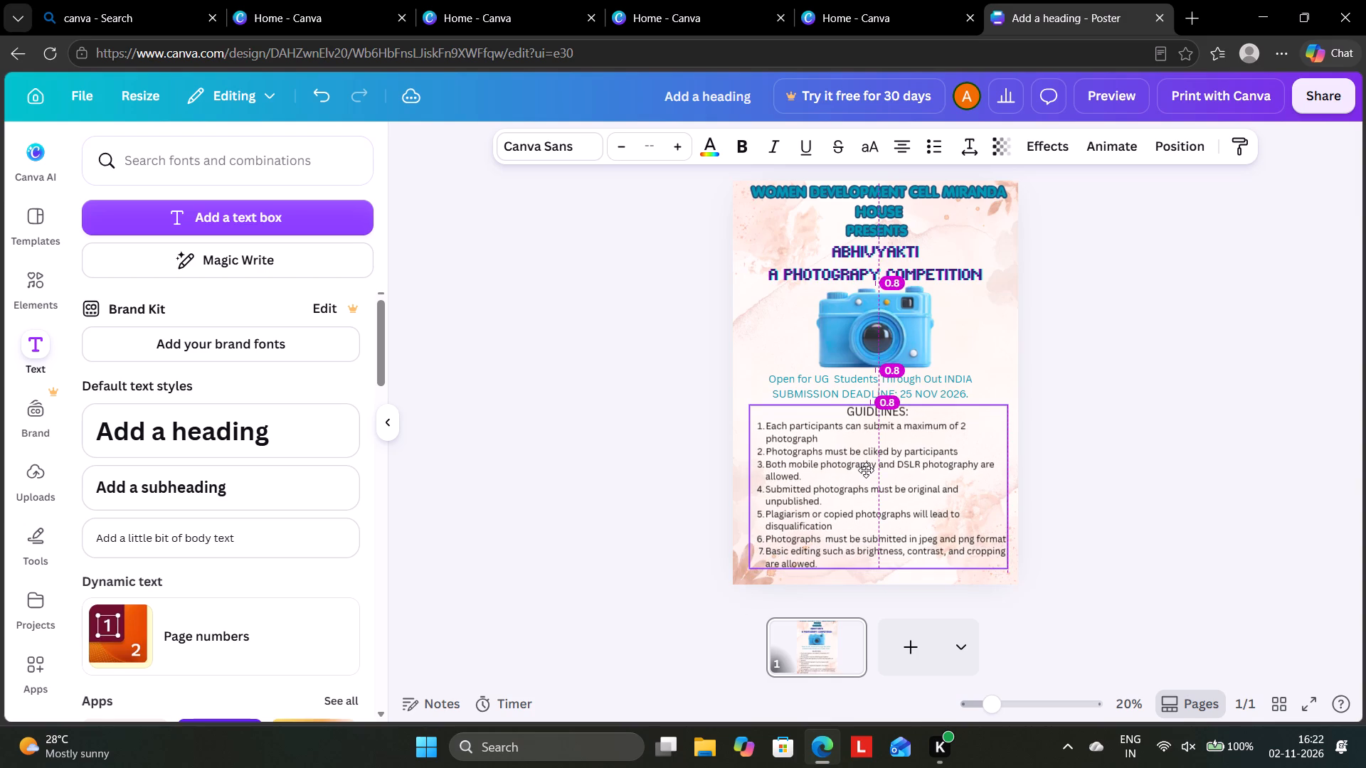
{"action": "left_click_drag", "start_coordinate": [866, 470], "coordinate": [864, 468]}
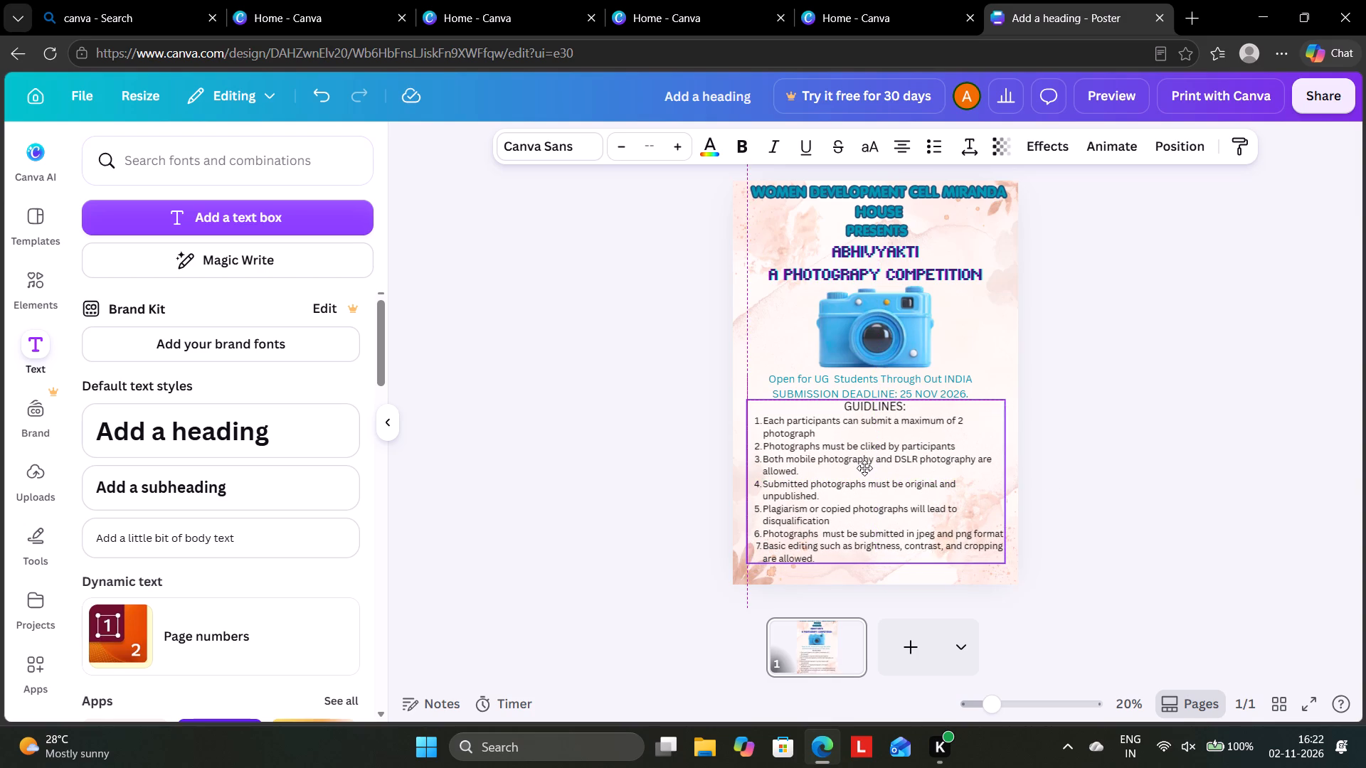
{"action": "left_click_drag", "start_coordinate": [864, 468], "coordinate": [868, 471]}
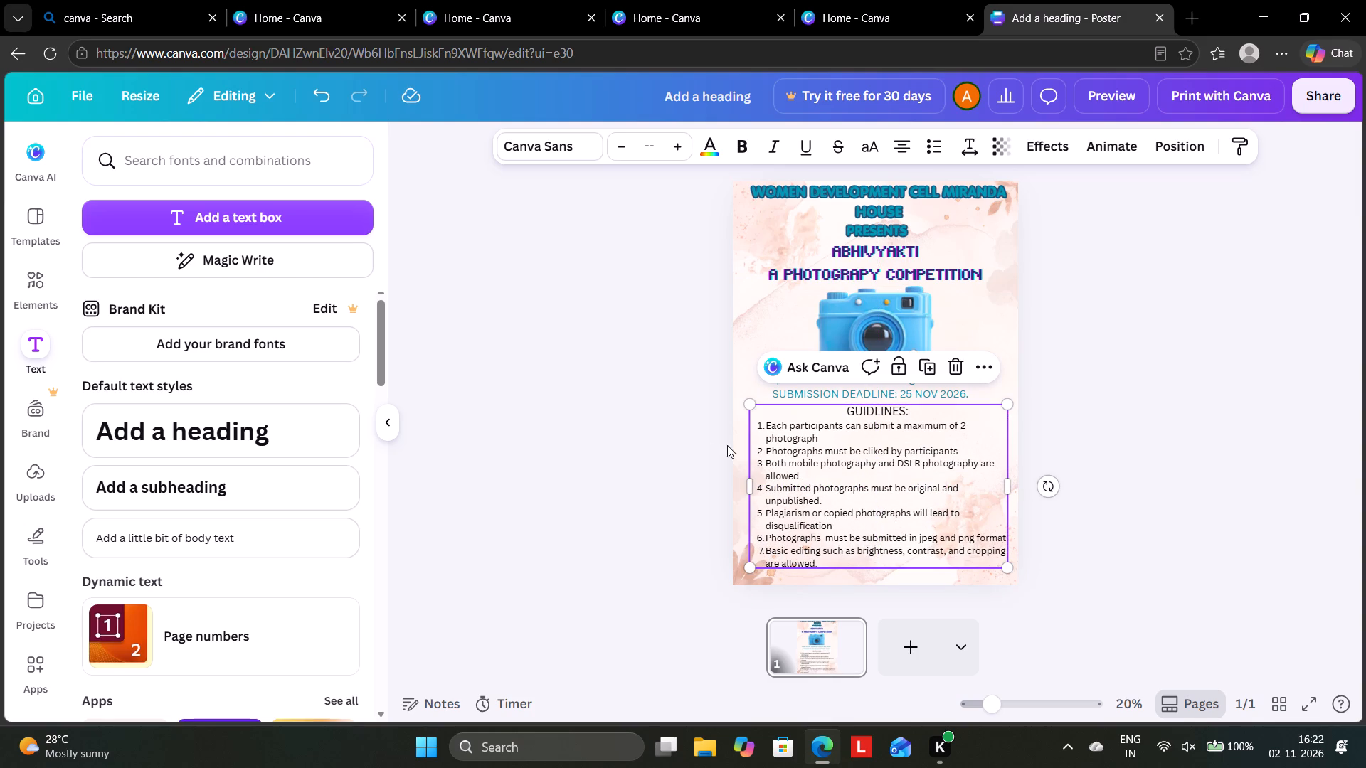
{"action": "left_click", "coordinate": [529, 450]}
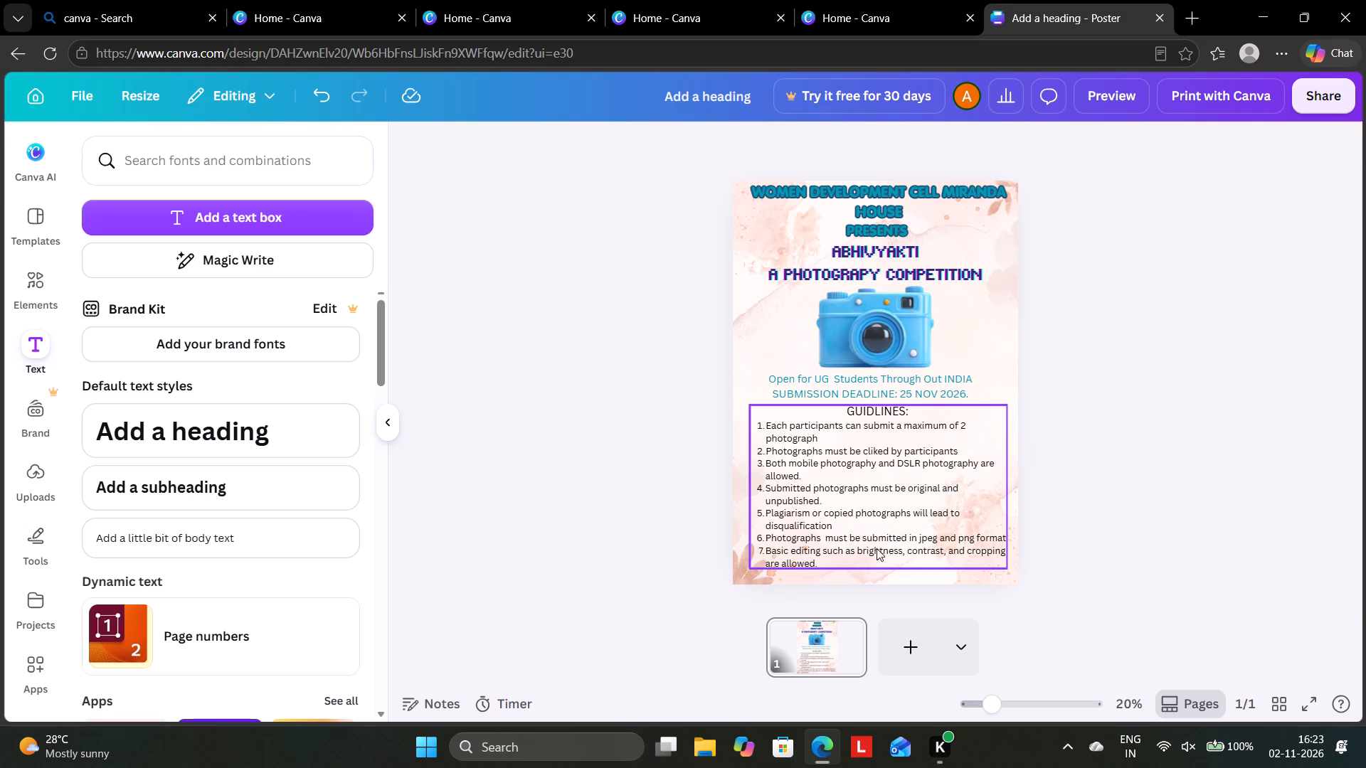
Add a body text box and place it centred at the page bottom, beneath the last guideline, with its placeholder text selected.
{"action": "left_click", "coordinate": [168, 527]}
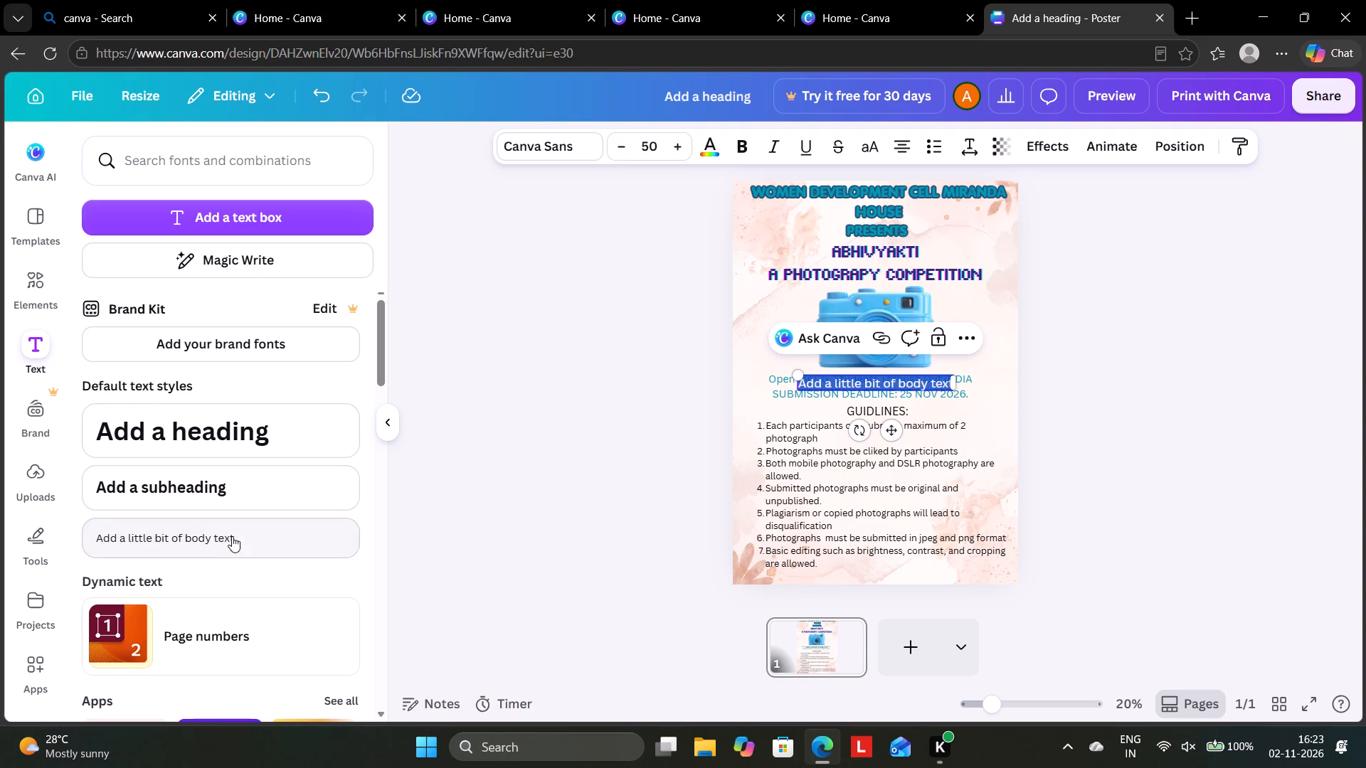
{"action": "left_click_drag", "start_coordinate": [891, 426], "coordinate": [884, 585]}
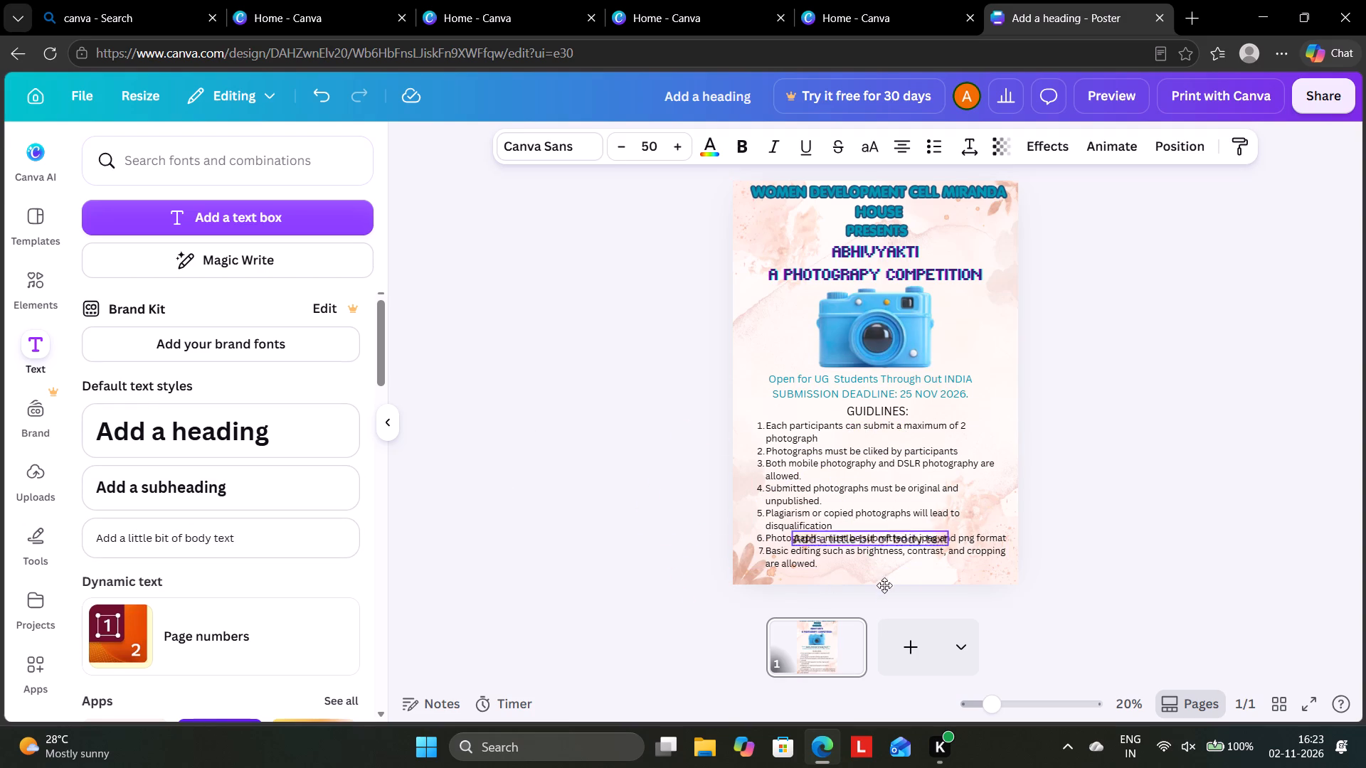
{"action": "left_click_drag", "start_coordinate": [884, 585], "coordinate": [901, 622]}
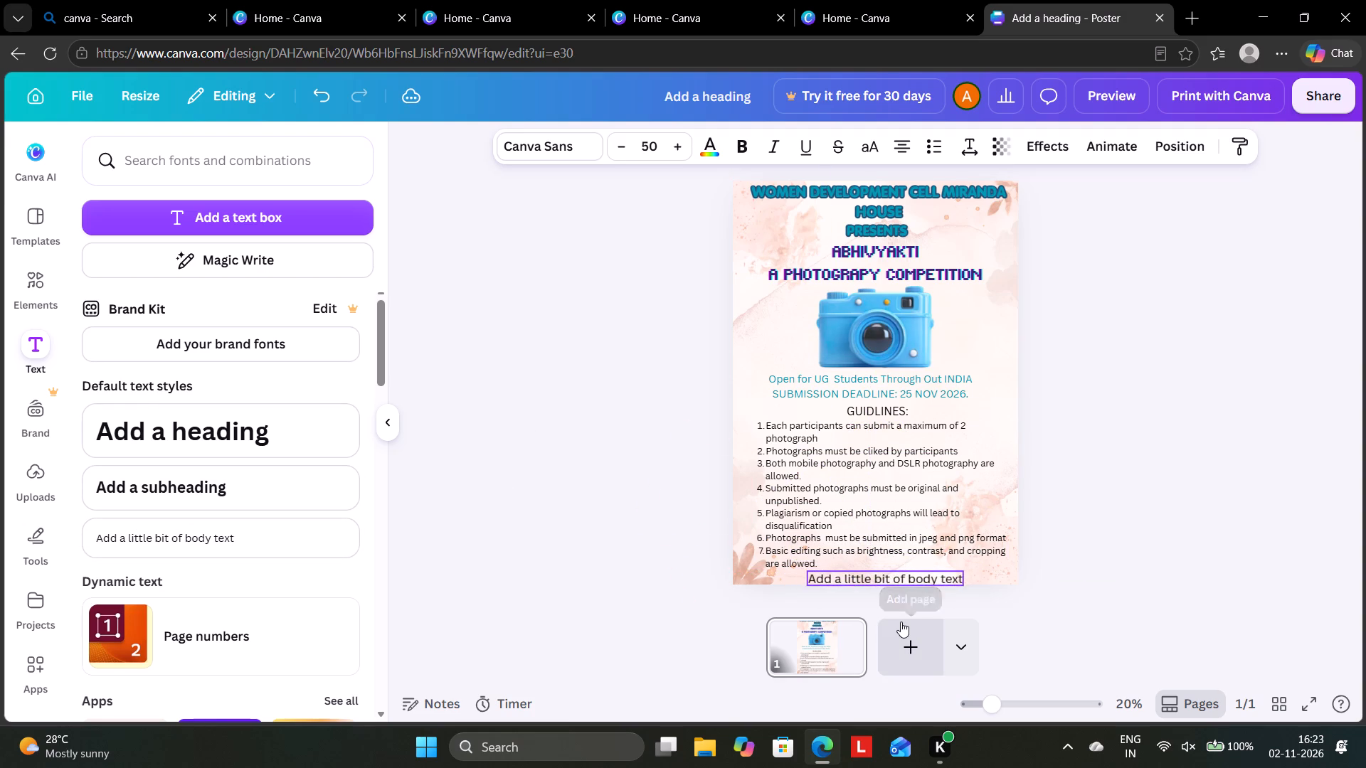
{"action": "left_click_drag", "start_coordinate": [901, 622], "coordinate": [901, 624]}
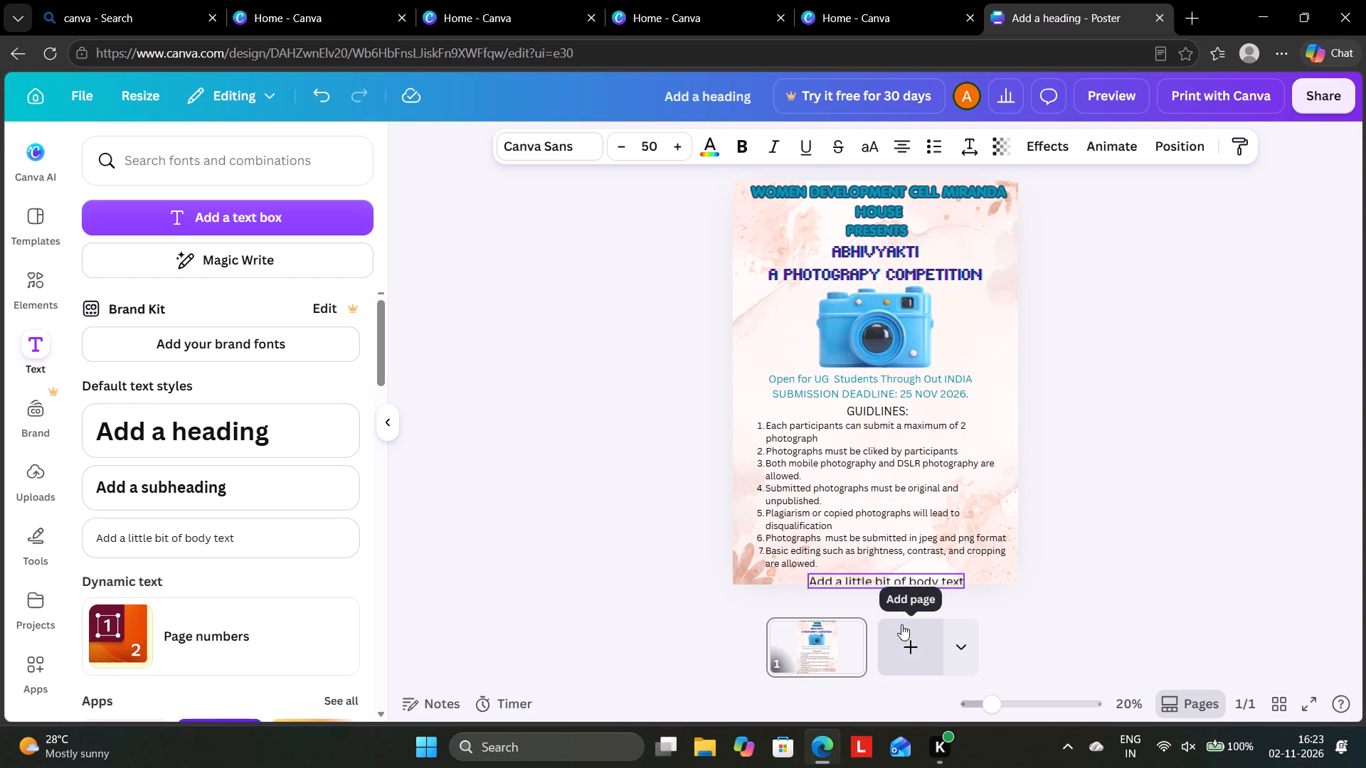
{"action": "left_click_drag", "start_coordinate": [901, 624], "coordinate": [895, 618]}
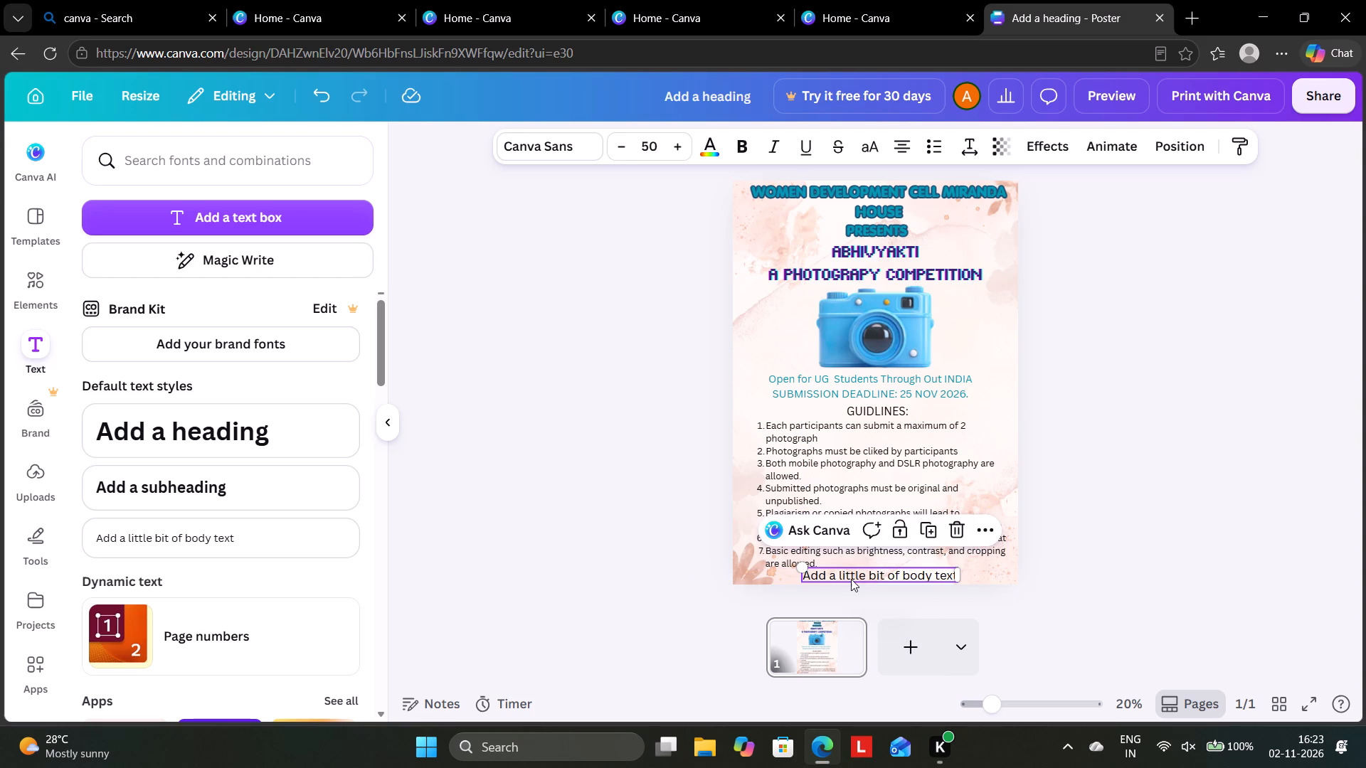
{"action": "left_click", "coordinate": [852, 571]}
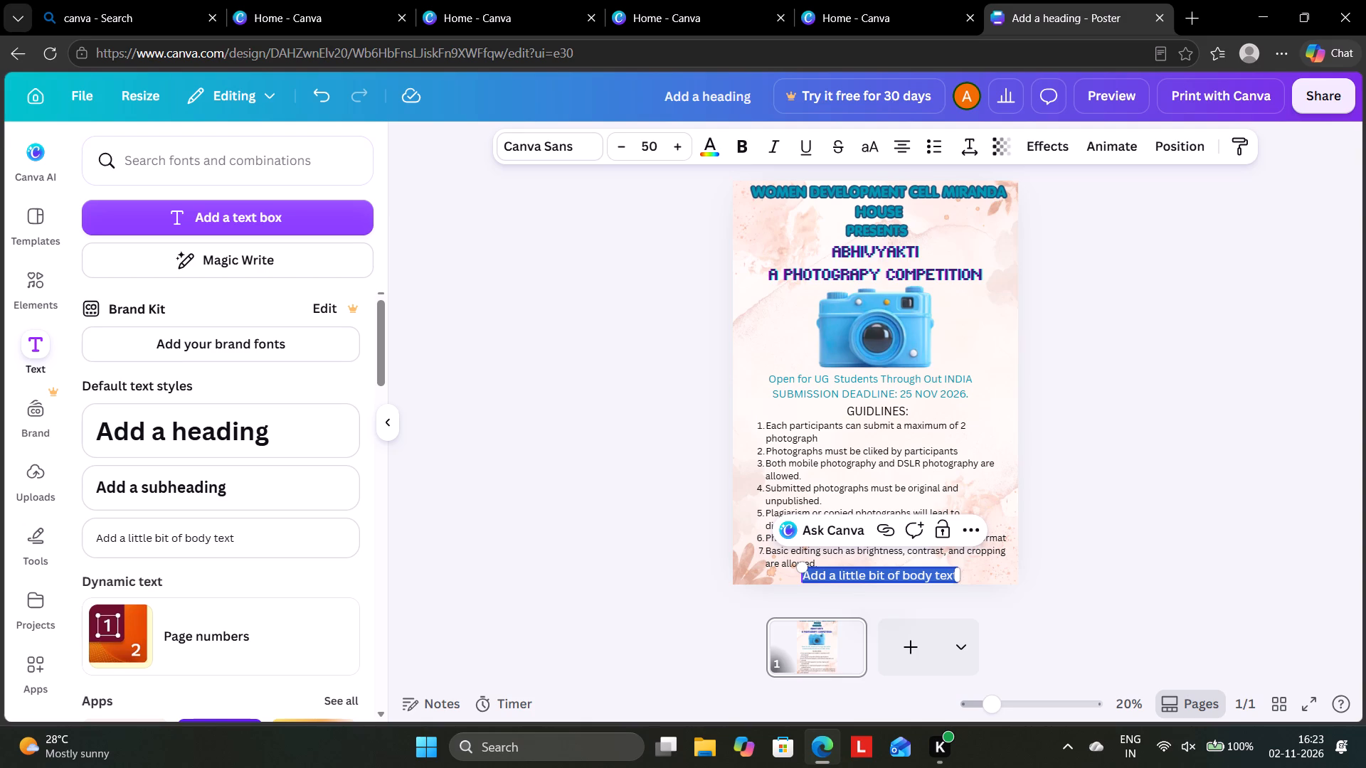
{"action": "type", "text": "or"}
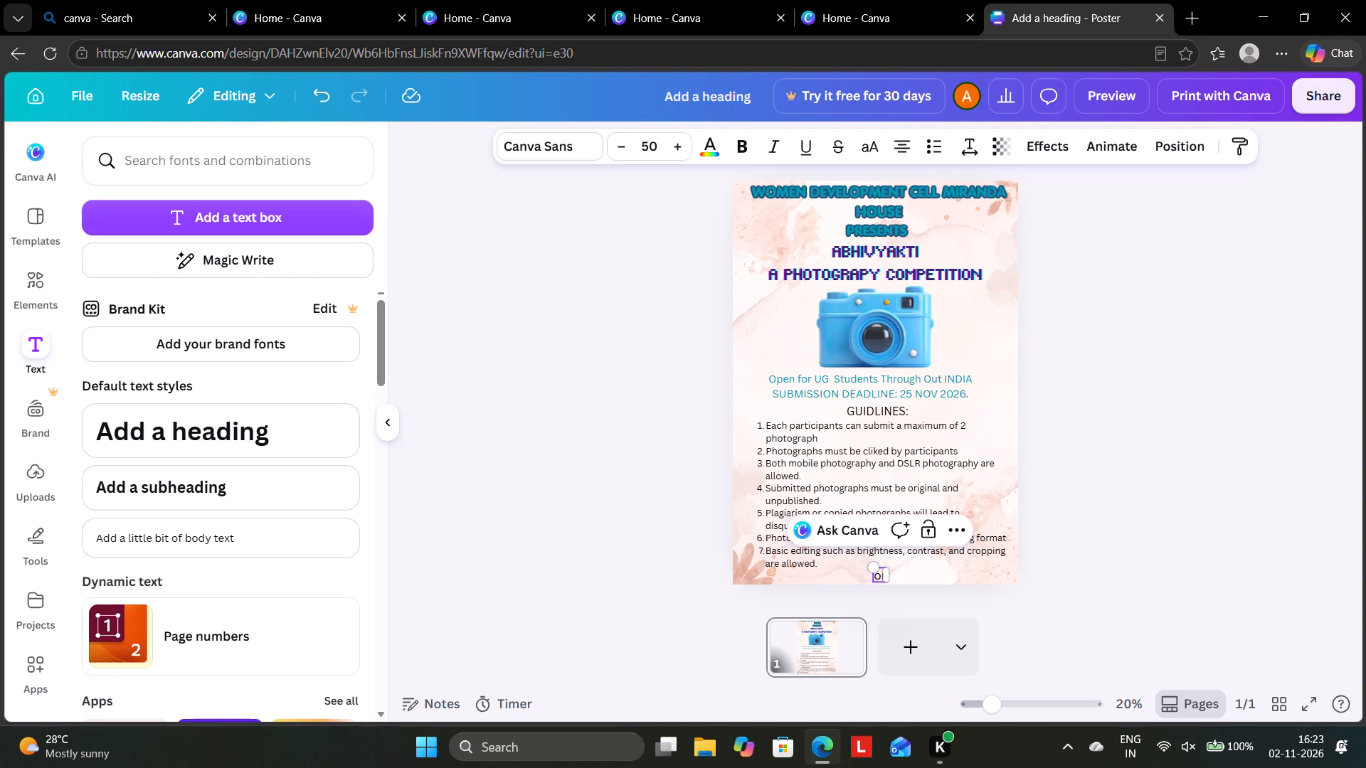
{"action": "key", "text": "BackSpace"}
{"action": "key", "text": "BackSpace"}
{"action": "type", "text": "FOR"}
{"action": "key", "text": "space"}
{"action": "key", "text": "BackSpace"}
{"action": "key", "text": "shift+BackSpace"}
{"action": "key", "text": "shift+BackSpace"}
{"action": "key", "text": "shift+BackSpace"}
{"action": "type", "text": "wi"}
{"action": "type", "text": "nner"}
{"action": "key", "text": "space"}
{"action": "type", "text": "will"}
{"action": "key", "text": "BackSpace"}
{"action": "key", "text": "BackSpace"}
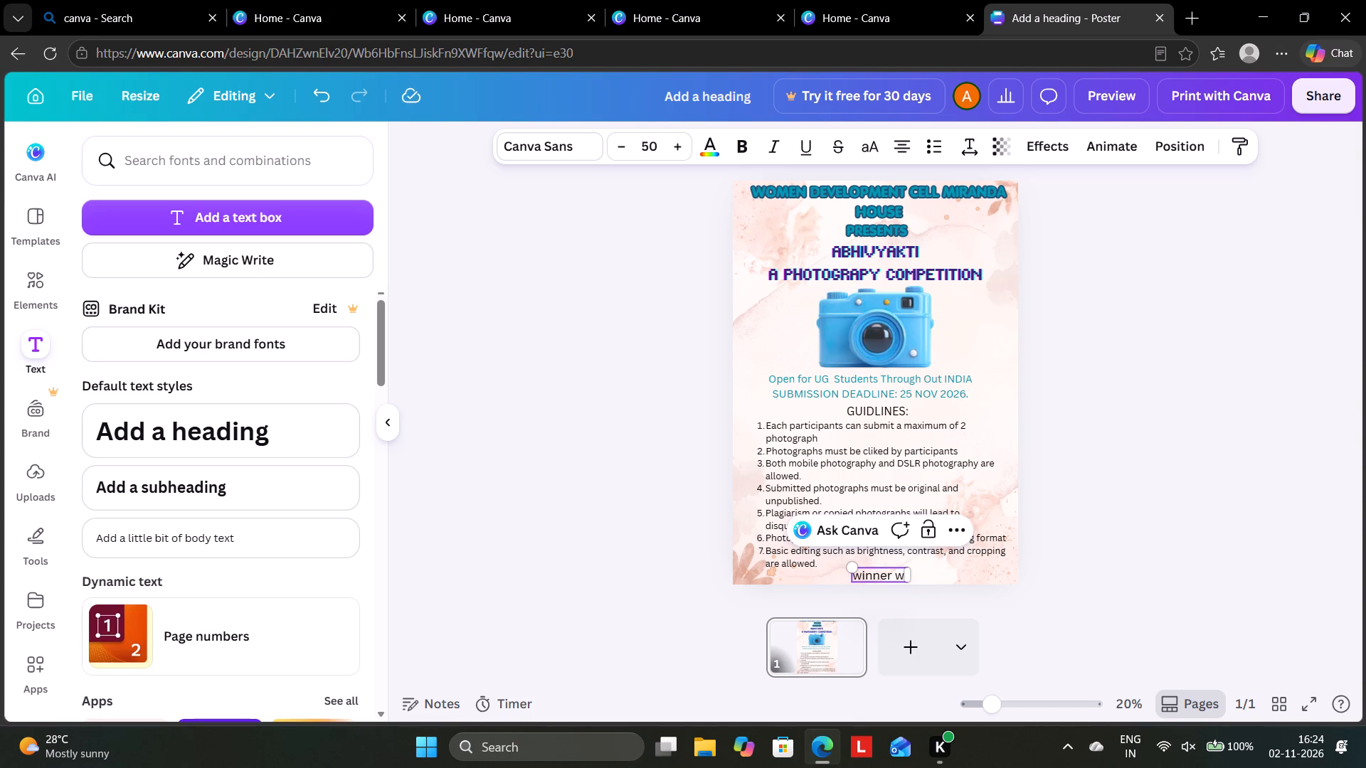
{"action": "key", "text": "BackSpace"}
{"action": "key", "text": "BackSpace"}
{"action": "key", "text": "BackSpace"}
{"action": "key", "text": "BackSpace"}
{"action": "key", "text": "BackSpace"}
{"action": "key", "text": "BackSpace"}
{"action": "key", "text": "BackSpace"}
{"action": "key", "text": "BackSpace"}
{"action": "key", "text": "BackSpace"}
Enter "WINNER WILL BE GET A SONY CAMERA AS A PRIZE" in the new text box beneath the guidelines.
{"action": "type", "text": "WINNER WILL N"}
{"action": "key", "text": "BackSpace"}
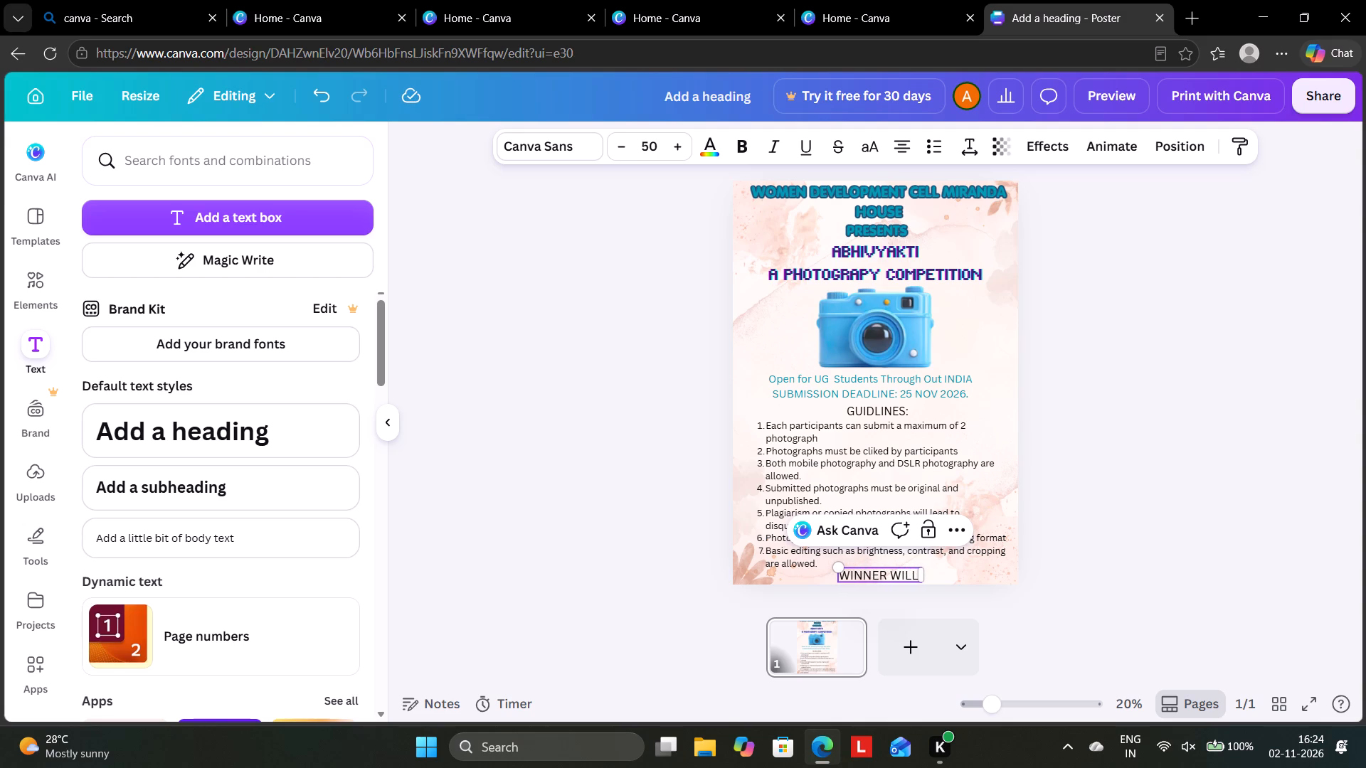
{"action": "type", "text": "BE"}
{"action": "key", "text": "space"}
{"action": "type", "text": "GE"}
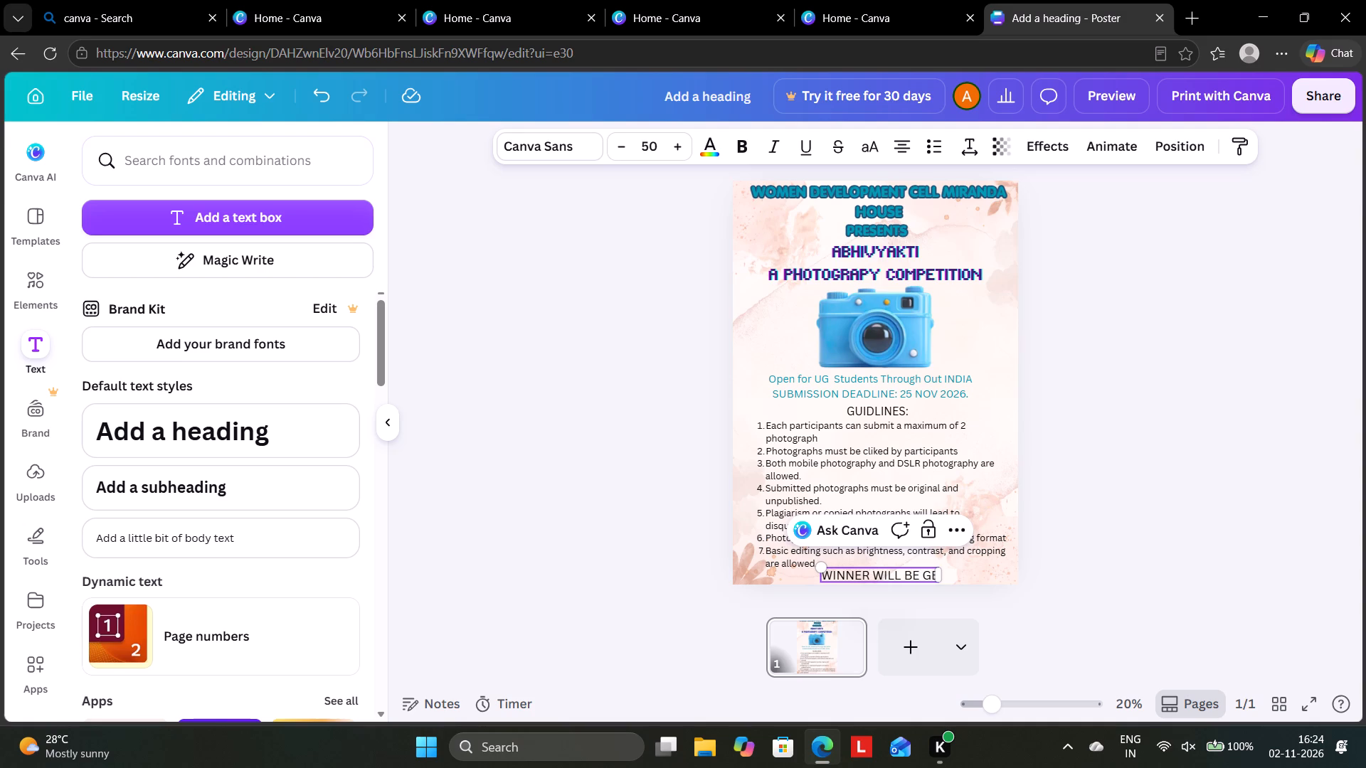
{"action": "type", "text": "T"}
{"action": "key", "text": "space"}
{"action": "type", "text": "A"}
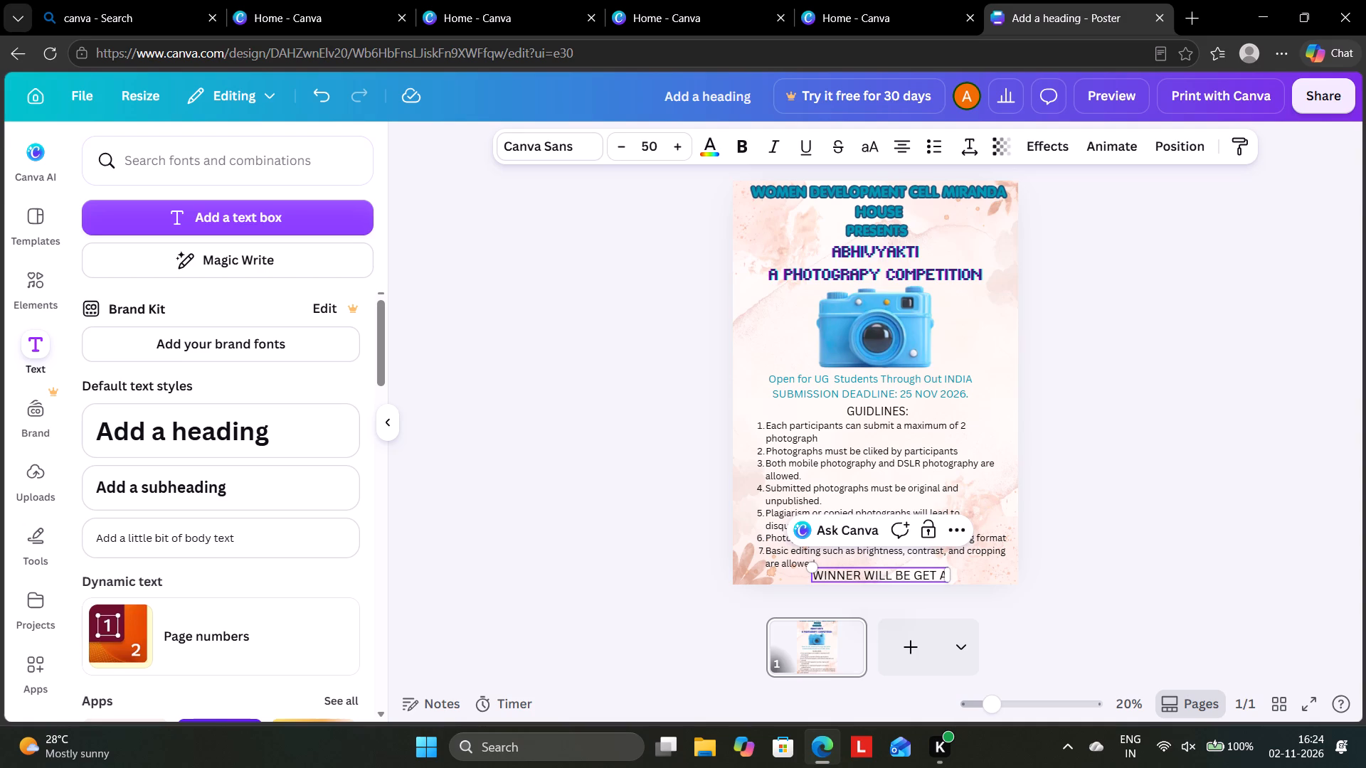
{"action": "key", "text": "space"}
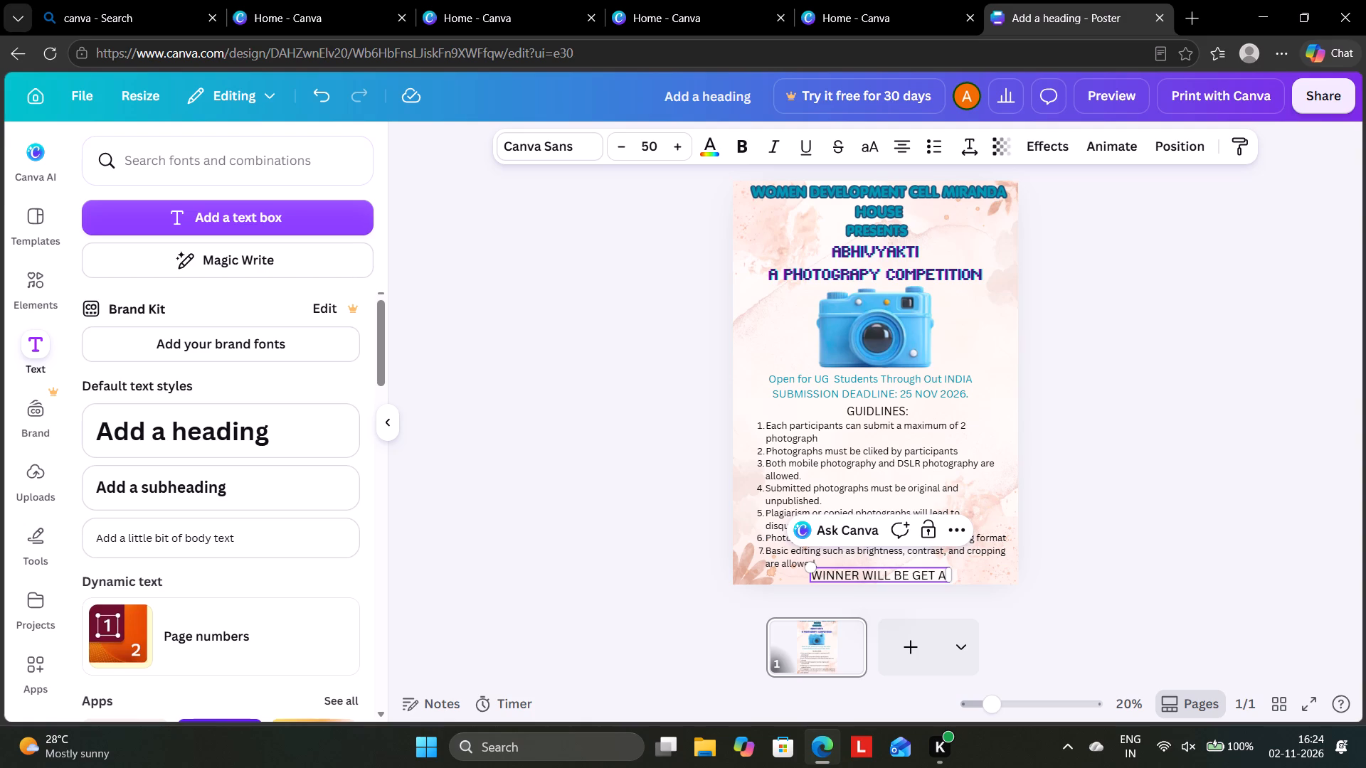
{"action": "key", "text": "s"}
{"action": "key", "text": "Down"}
{"action": "type", "text": "ON"}
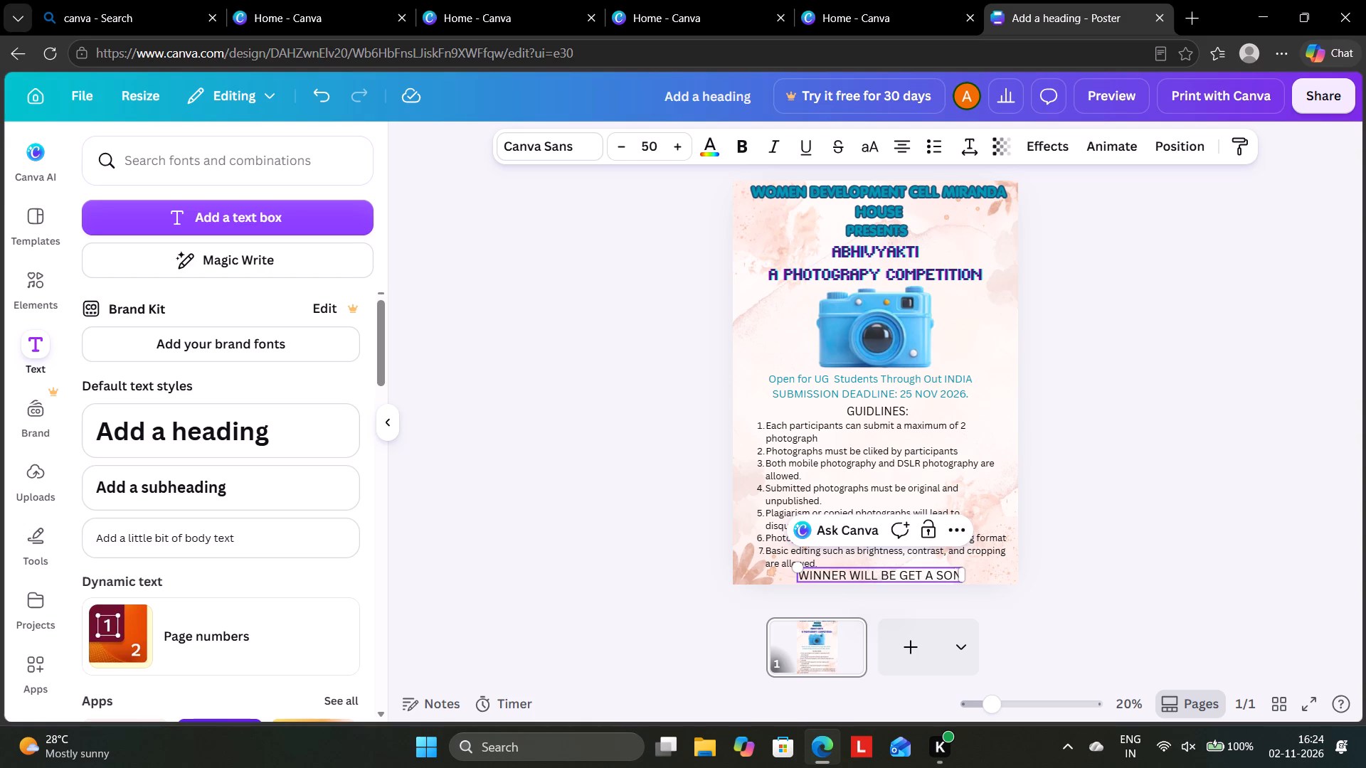
{"action": "type", "text": "Y"}
{"action": "key", "text": "space"}
{"action": "type", "text": "CAME"}
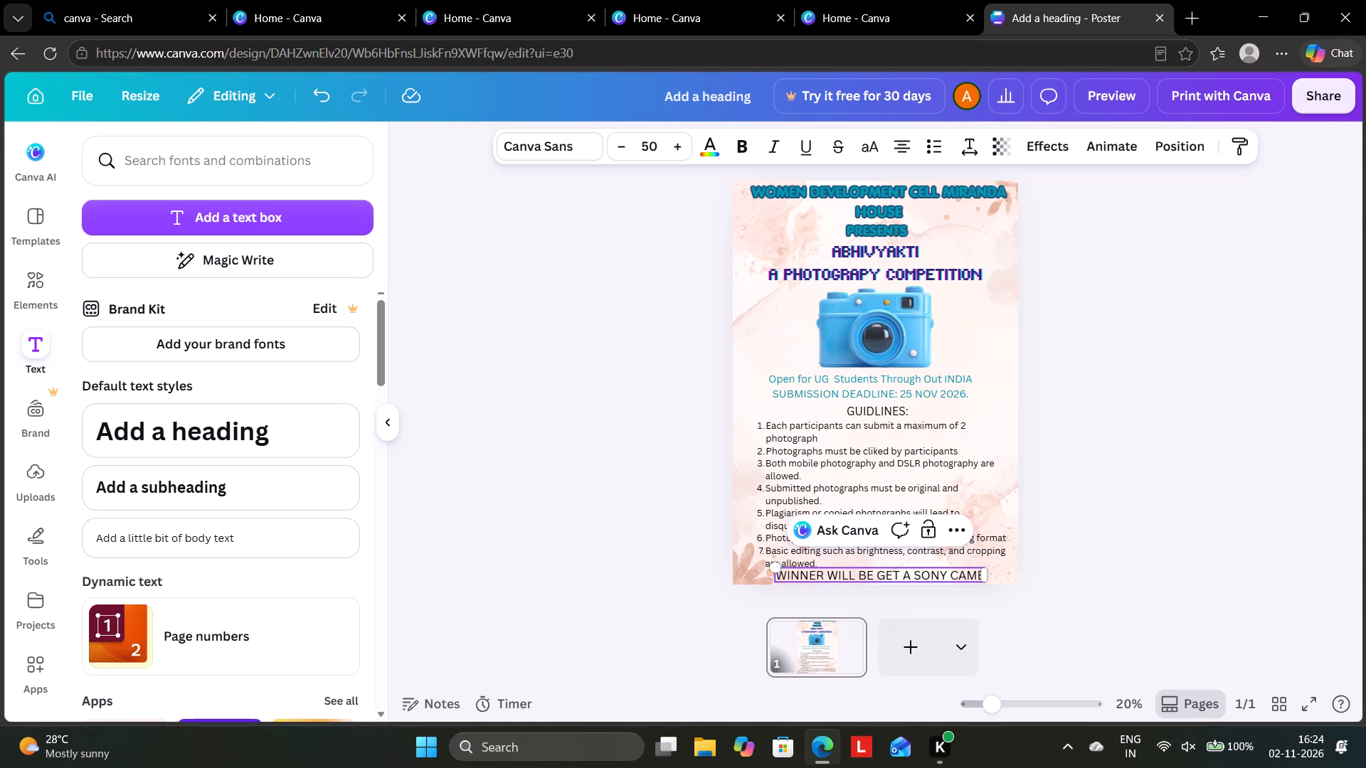
{"action": "type", "text": "RA AS A"}
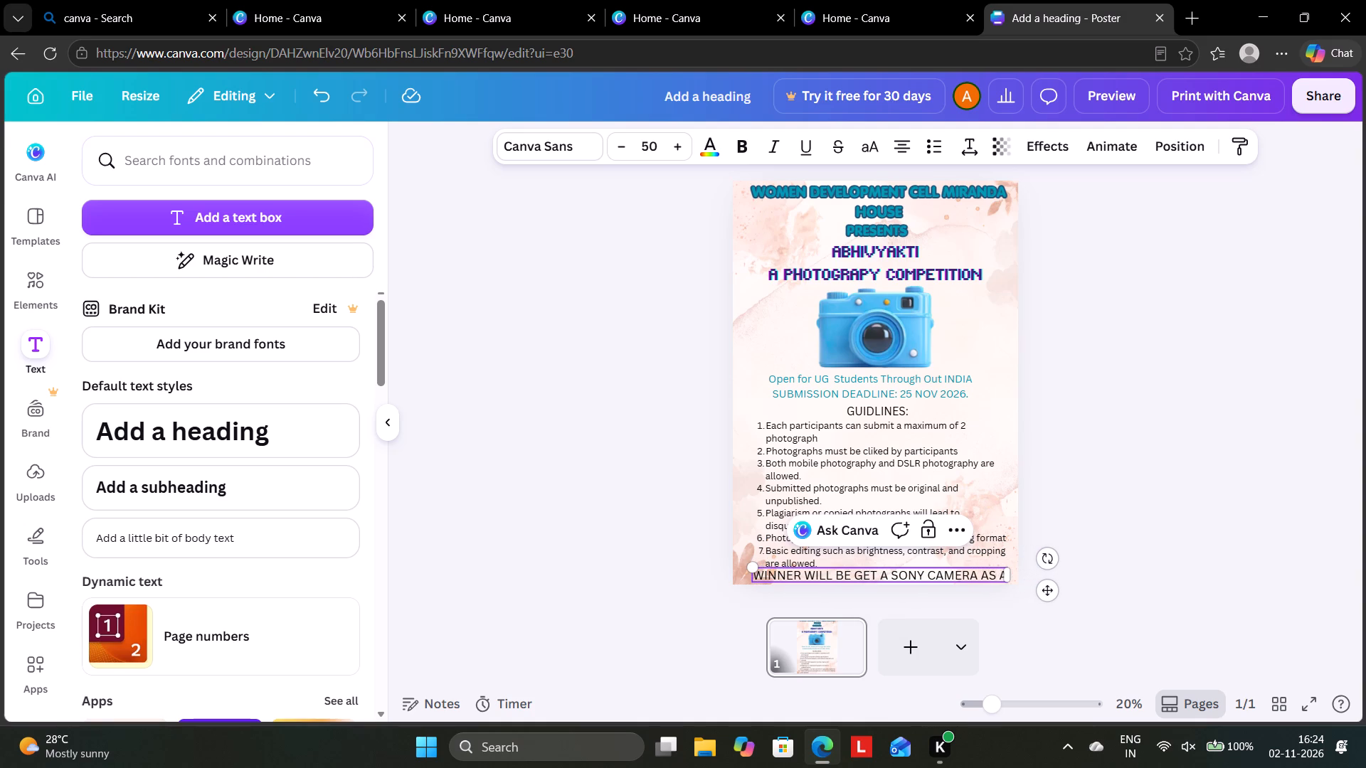
{"action": "key", "text": "p"}
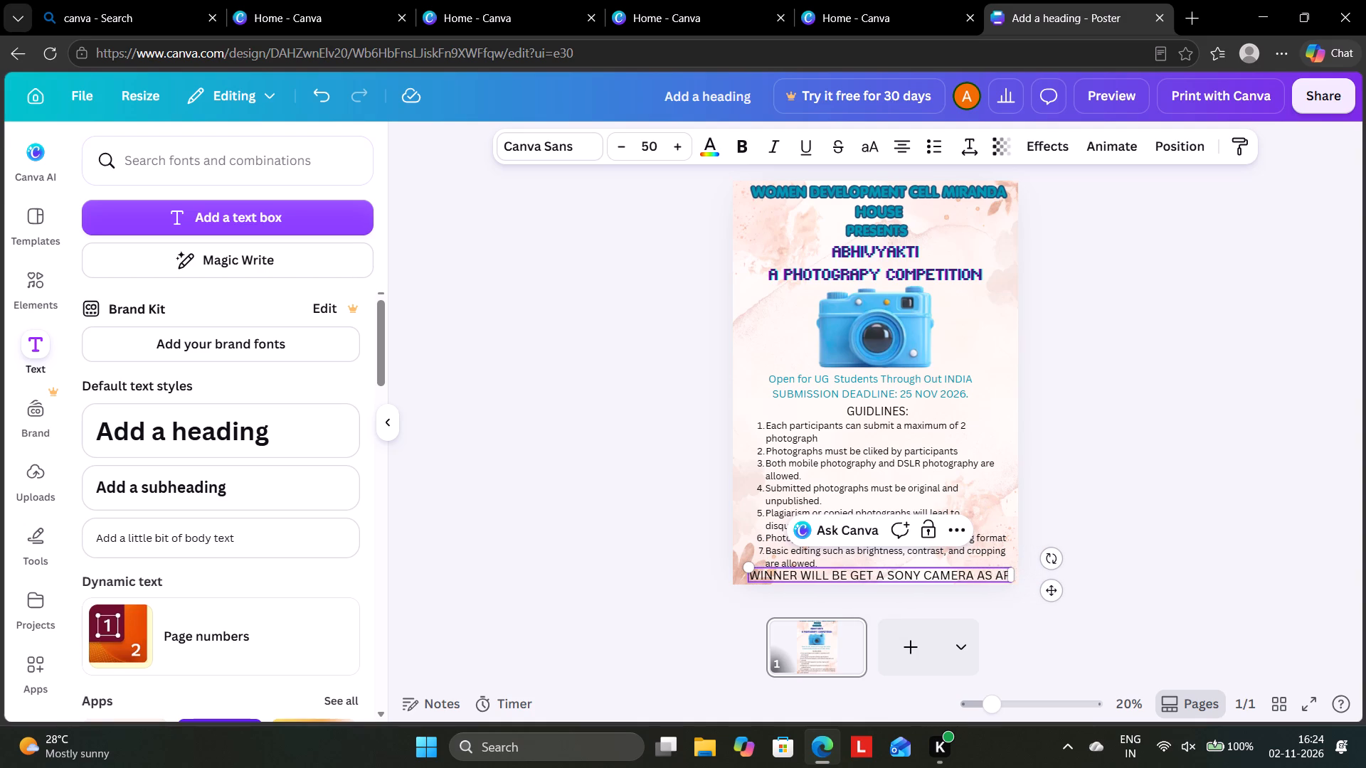
{"action": "key", "text": "BackSpace"}
{"action": "key", "text": "space"}
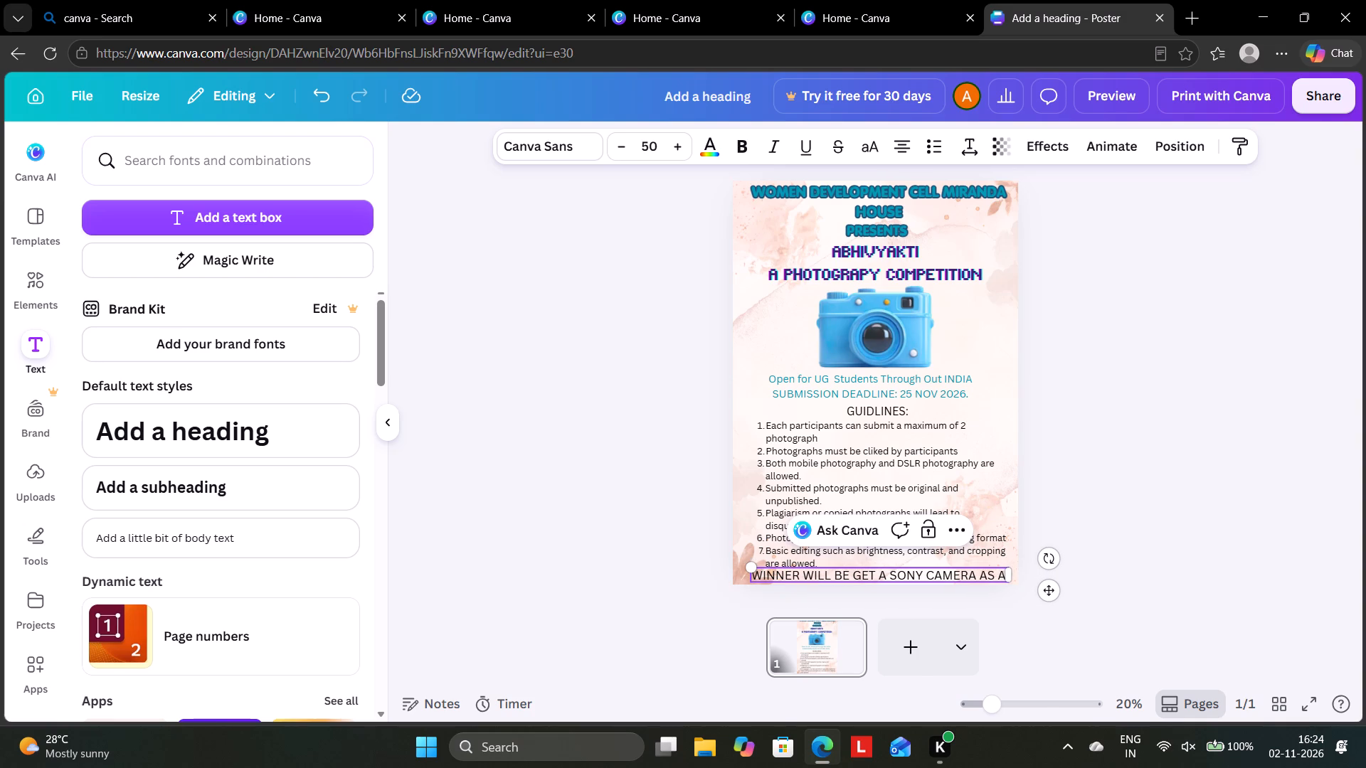
{"action": "type", "text": "PRIZ"}
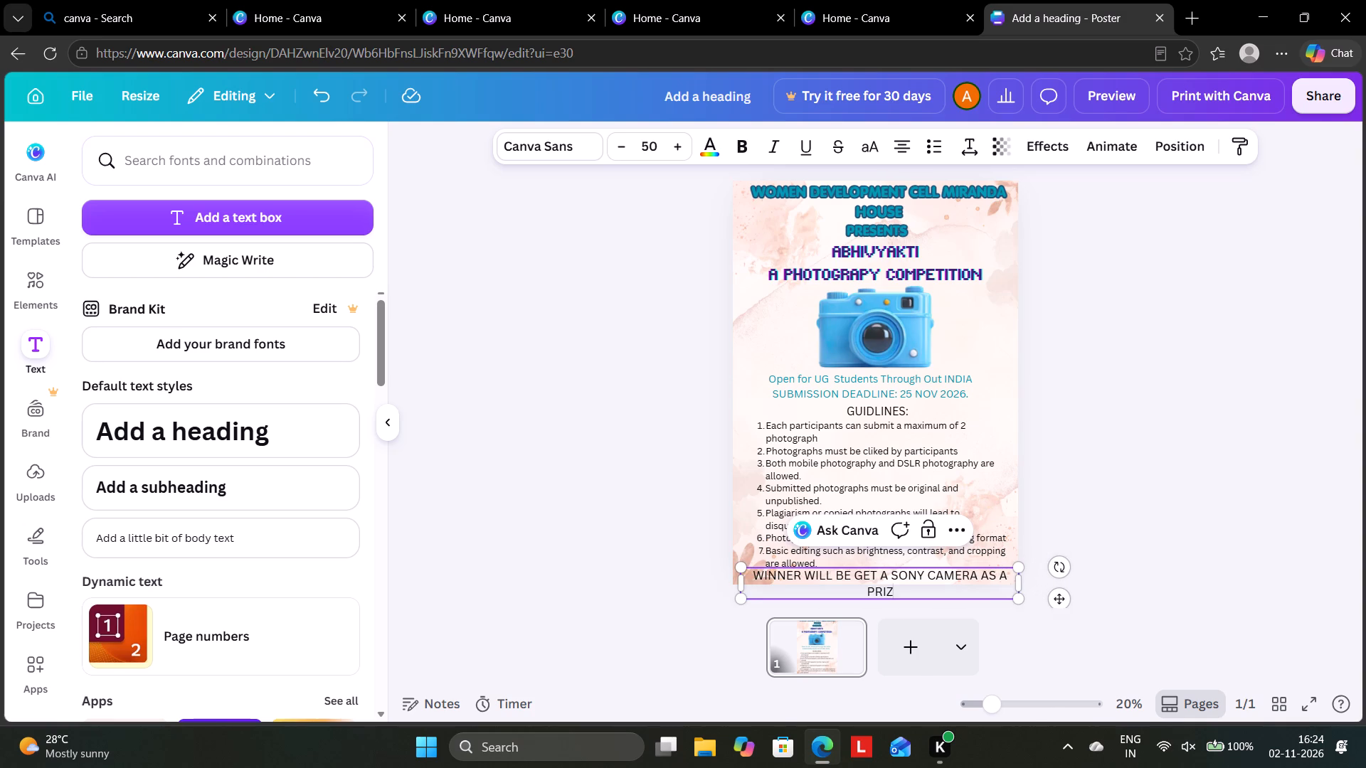
{"action": "key", "text": "e"}
{"action": "key", "text": "Return"}
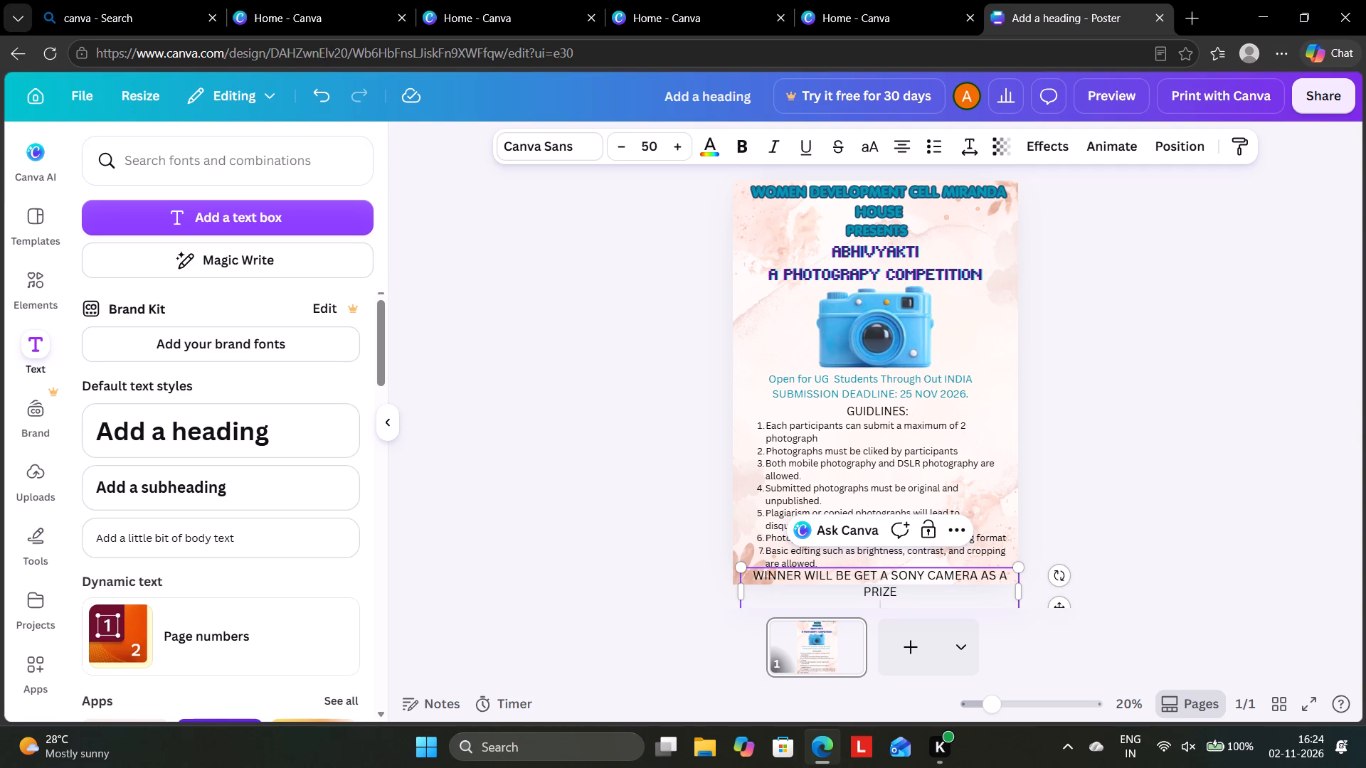
{"action": "left_click", "coordinate": [832, 434]}
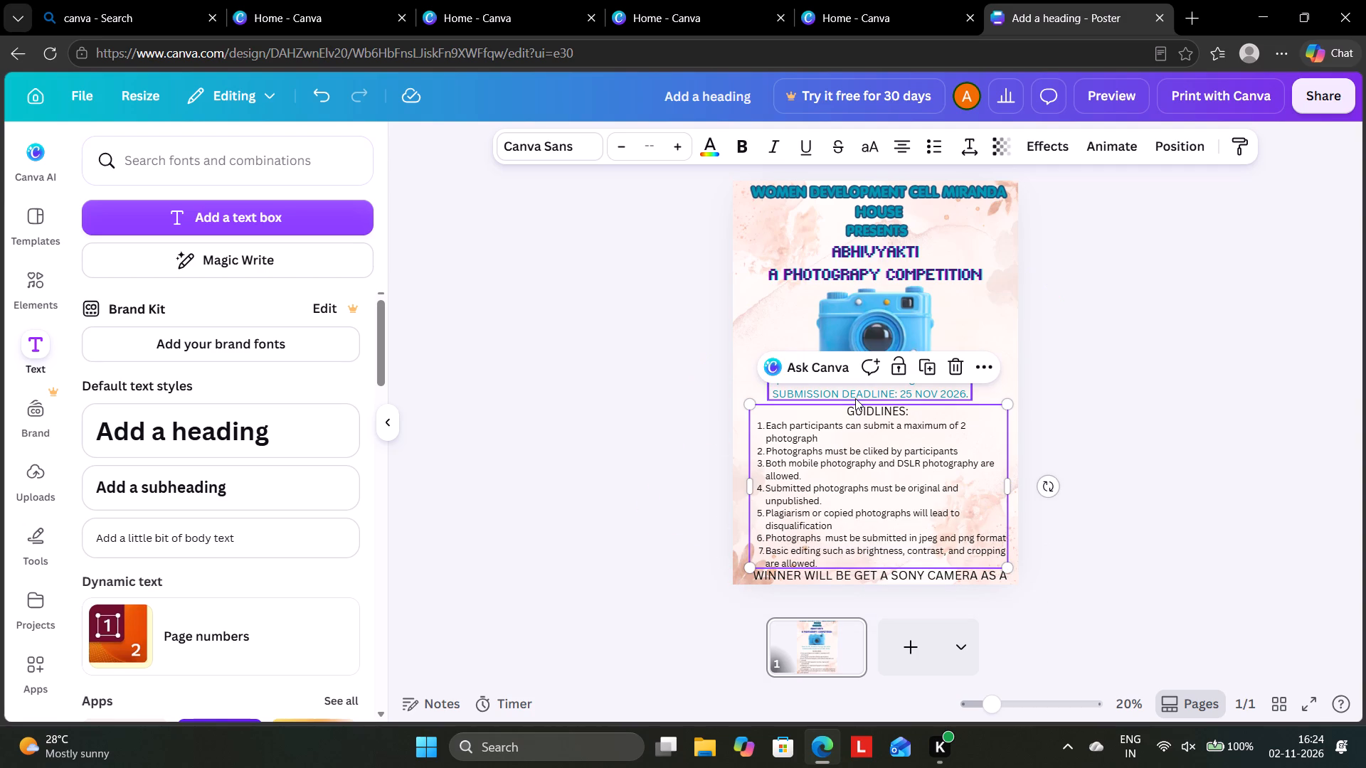
Reduce the top heading's font size until "WOMEN DEVELOPMENT CELL MIRANDA HOUSE" fits on one line above "PRESENTS".
{"action": "left_click", "coordinate": [854, 403]}
{"action": "left_click", "coordinate": [881, 207]}
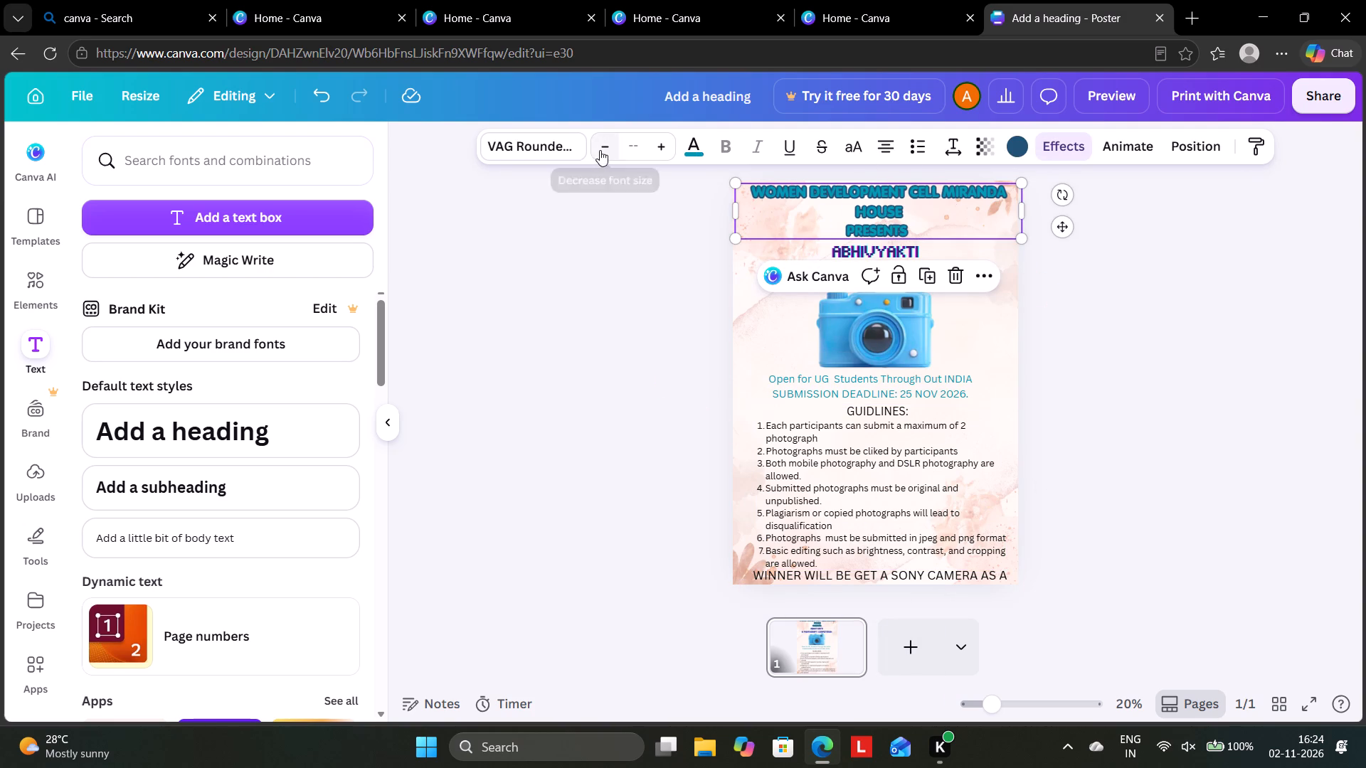
{"action": "double_click", "coordinate": [600, 149]}
{"action": "triple_click", "coordinate": [600, 149]}
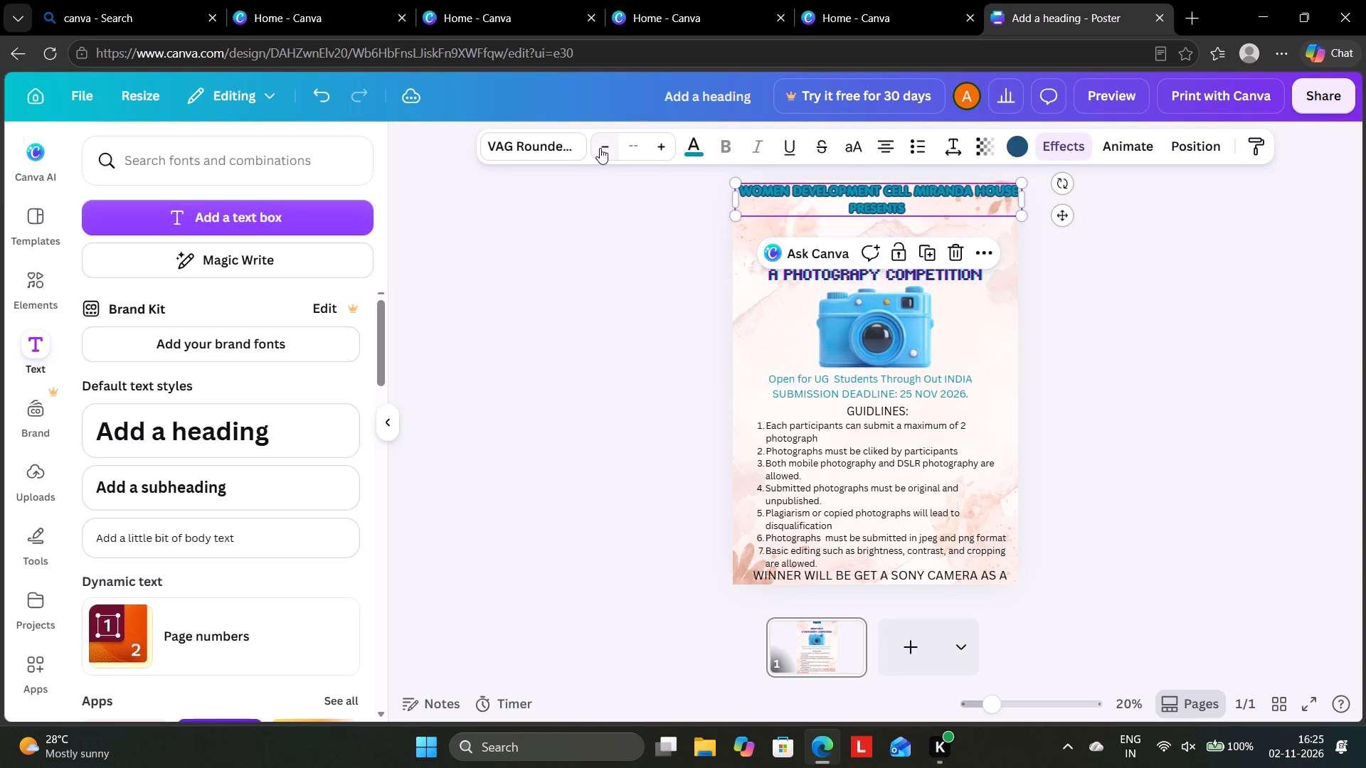
{"action": "triple_click", "coordinate": [600, 148]}
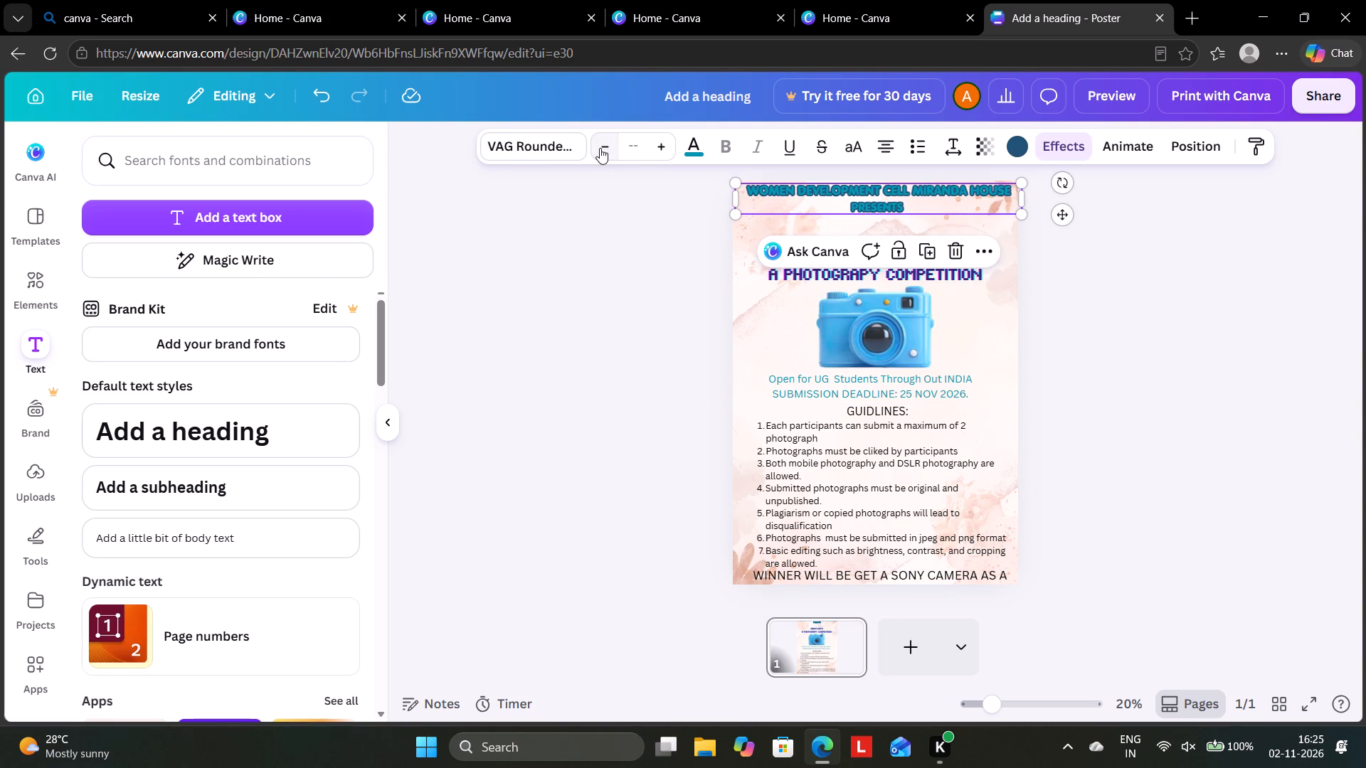
{"action": "left_click", "coordinate": [558, 302]}
Move the "ABHIVYAKTI" title, the camera image and the eligibility and deadline text up to close the gap beneath the heading.
{"action": "left_click_drag", "start_coordinate": [857, 260], "coordinate": [858, 260]}
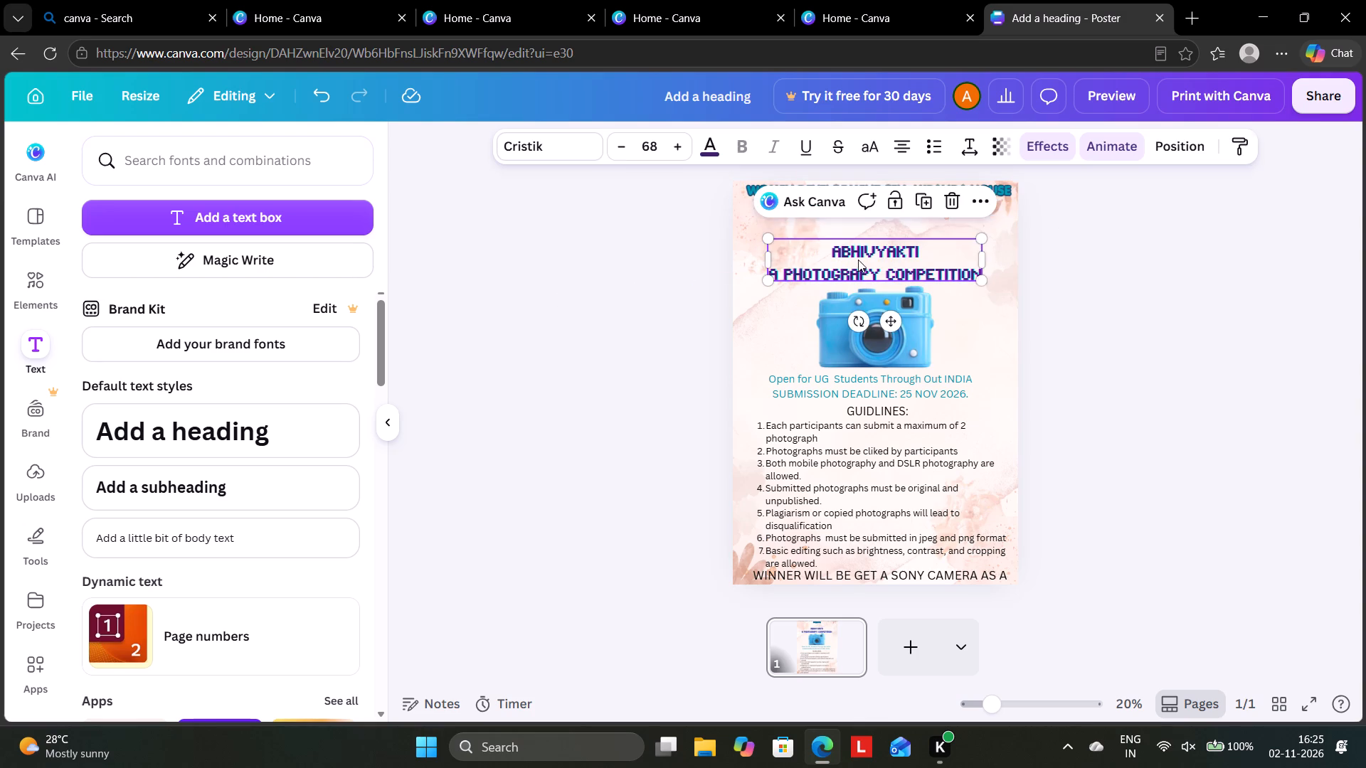
{"action": "left_click_drag", "start_coordinate": [858, 260], "coordinate": [857, 233]}
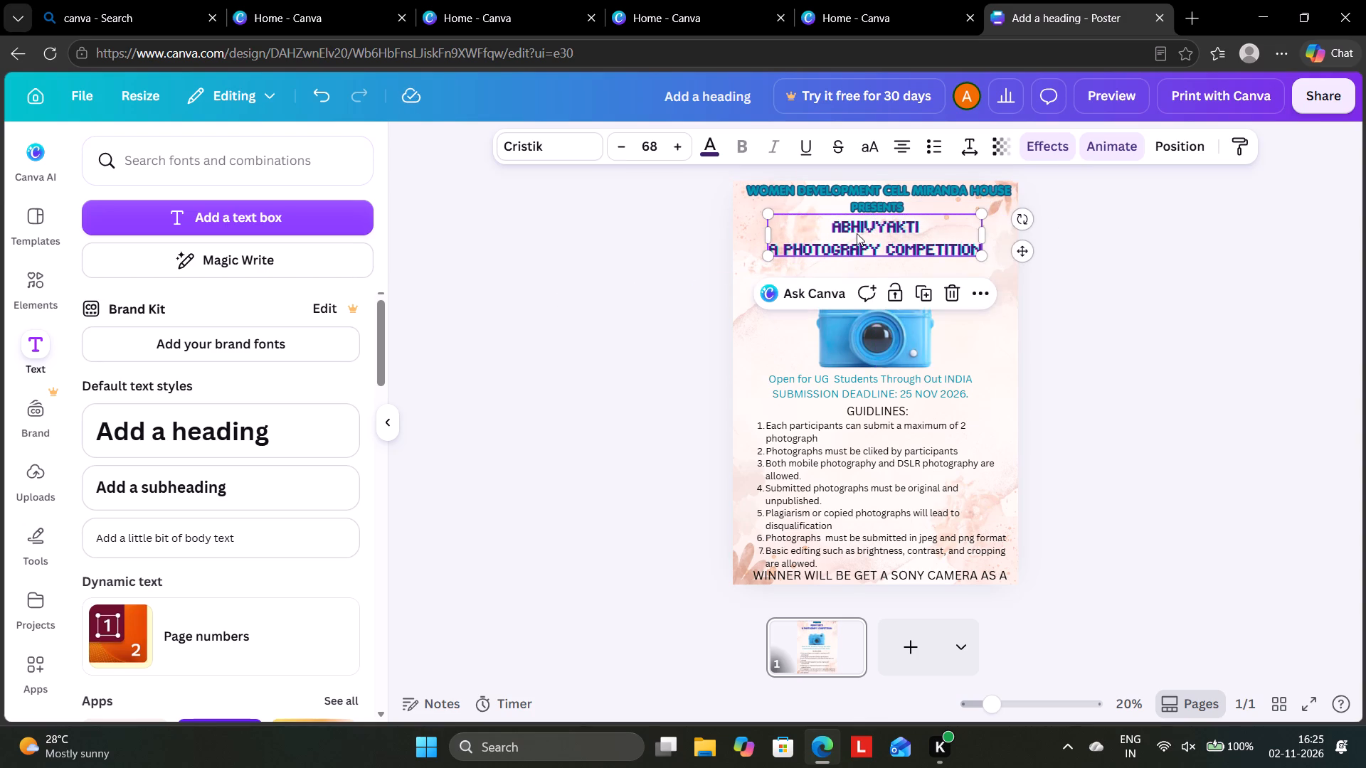
{"action": "left_click_drag", "start_coordinate": [864, 343], "coordinate": [863, 320]}
{"action": "left_click_drag", "start_coordinate": [859, 381], "coordinate": [858, 360]}
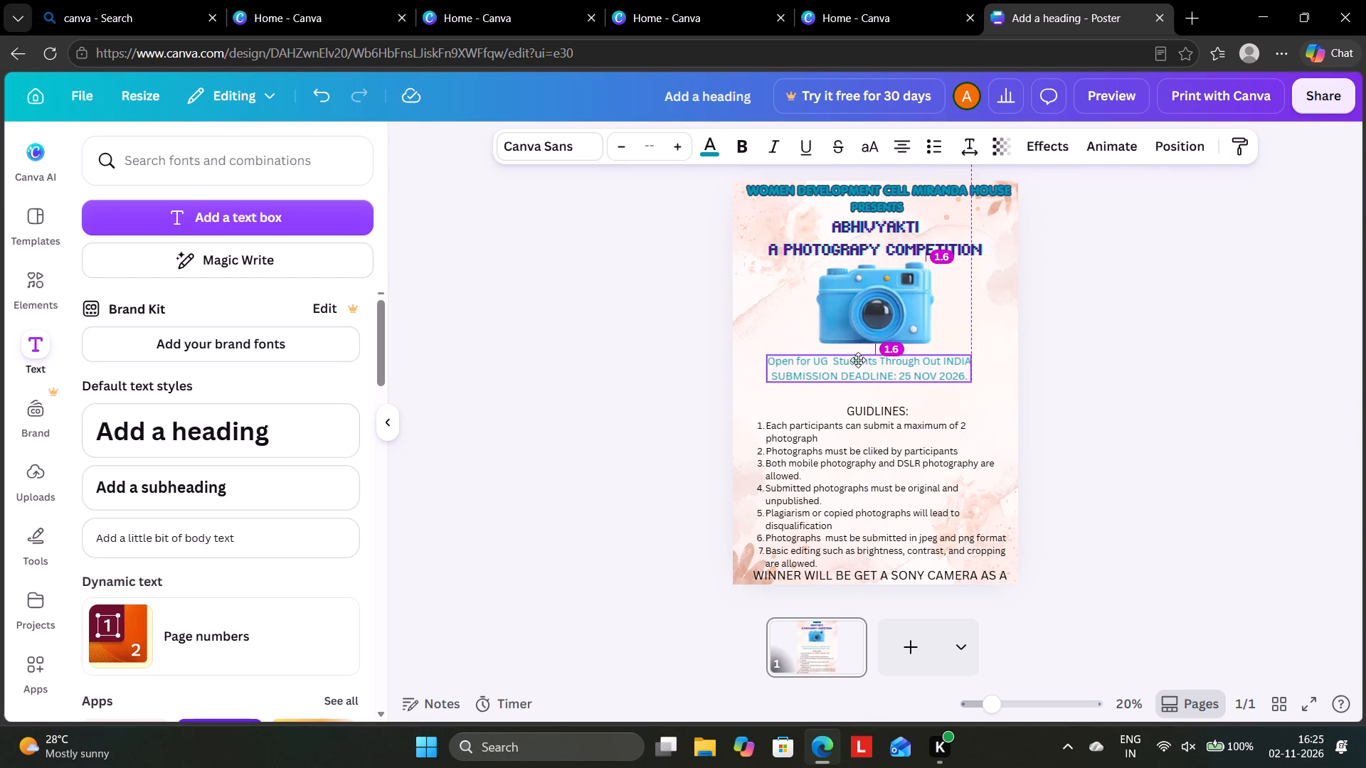
{"action": "left_click_drag", "start_coordinate": [858, 360], "coordinate": [859, 358]}
Move the guidelines block up beneath the submission deadline and the prize line up beneath the last guideline.
{"action": "left_click_drag", "start_coordinate": [858, 461], "coordinate": [857, 452]}
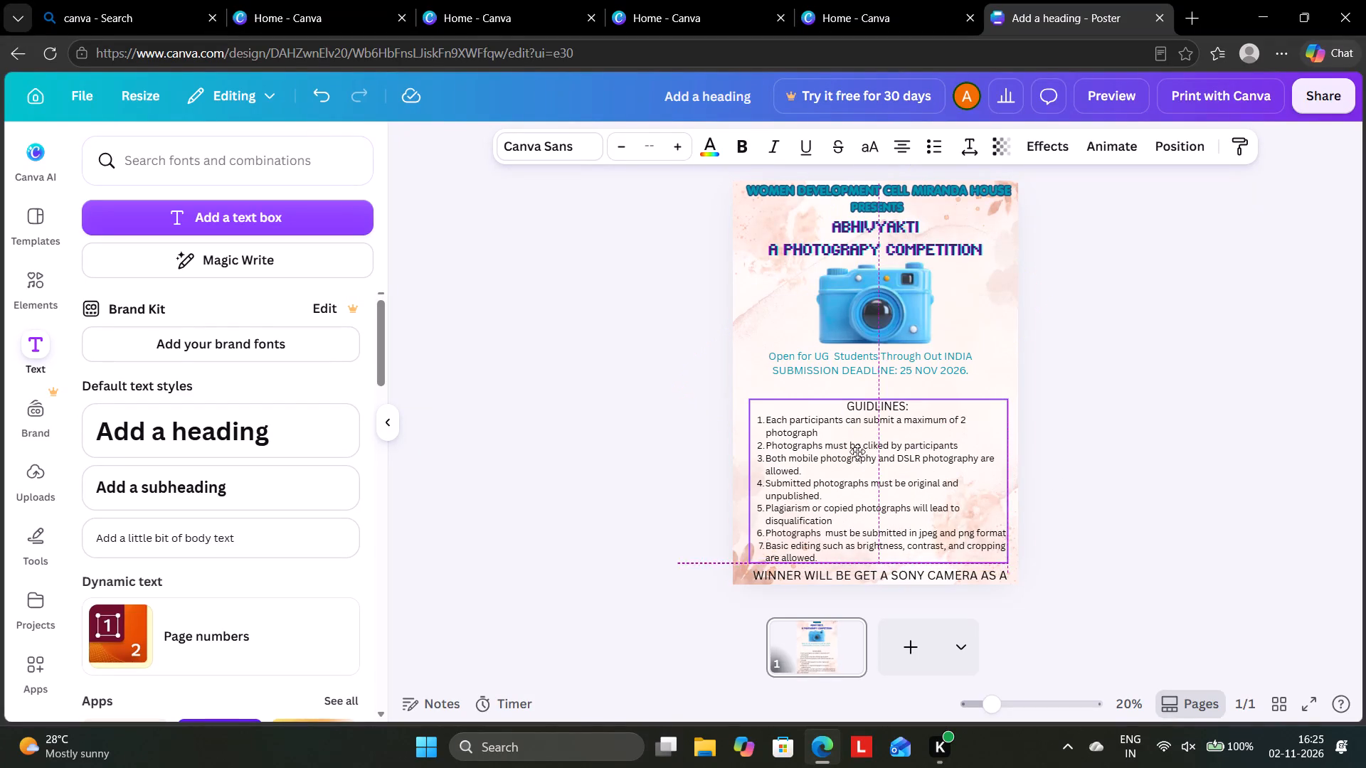
{"action": "left_click_drag", "start_coordinate": [857, 452], "coordinate": [856, 434]}
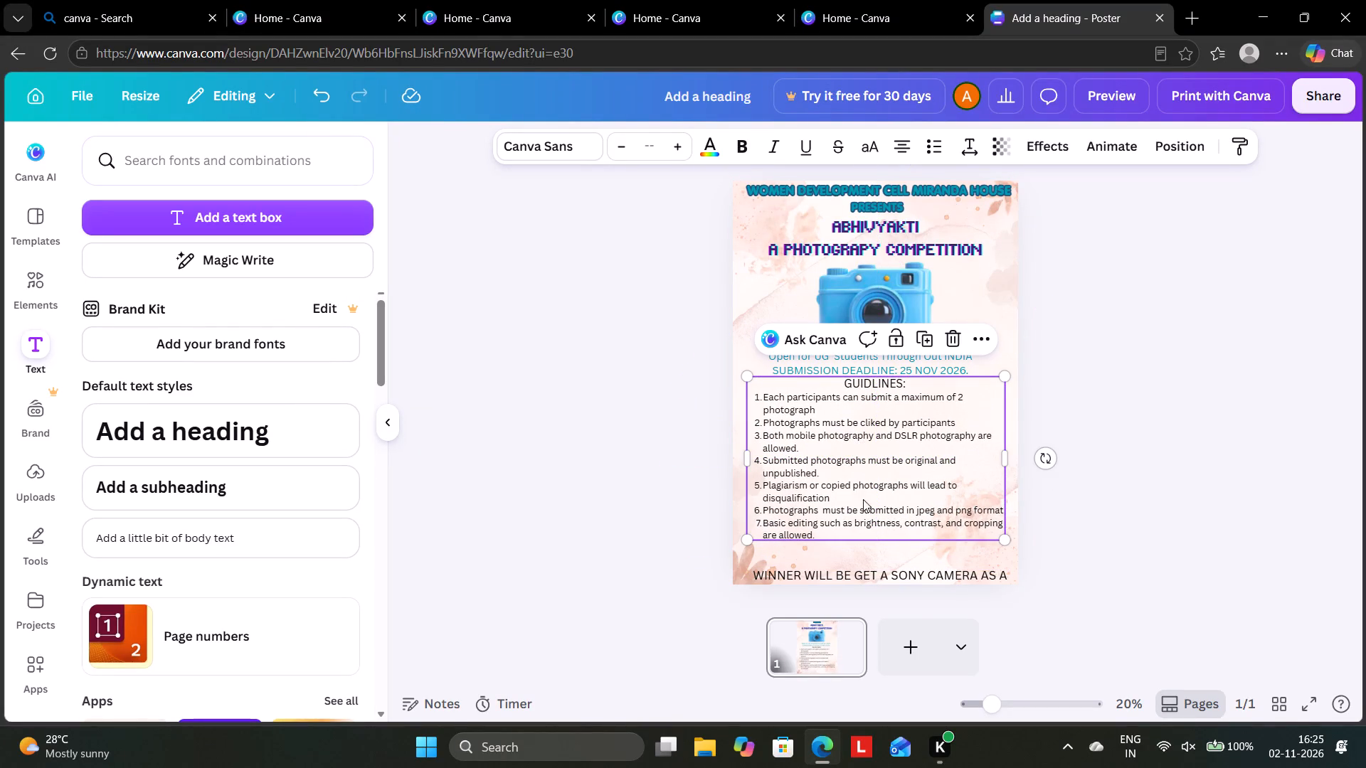
{"action": "left_click_drag", "start_coordinate": [872, 570], "coordinate": [868, 545]}
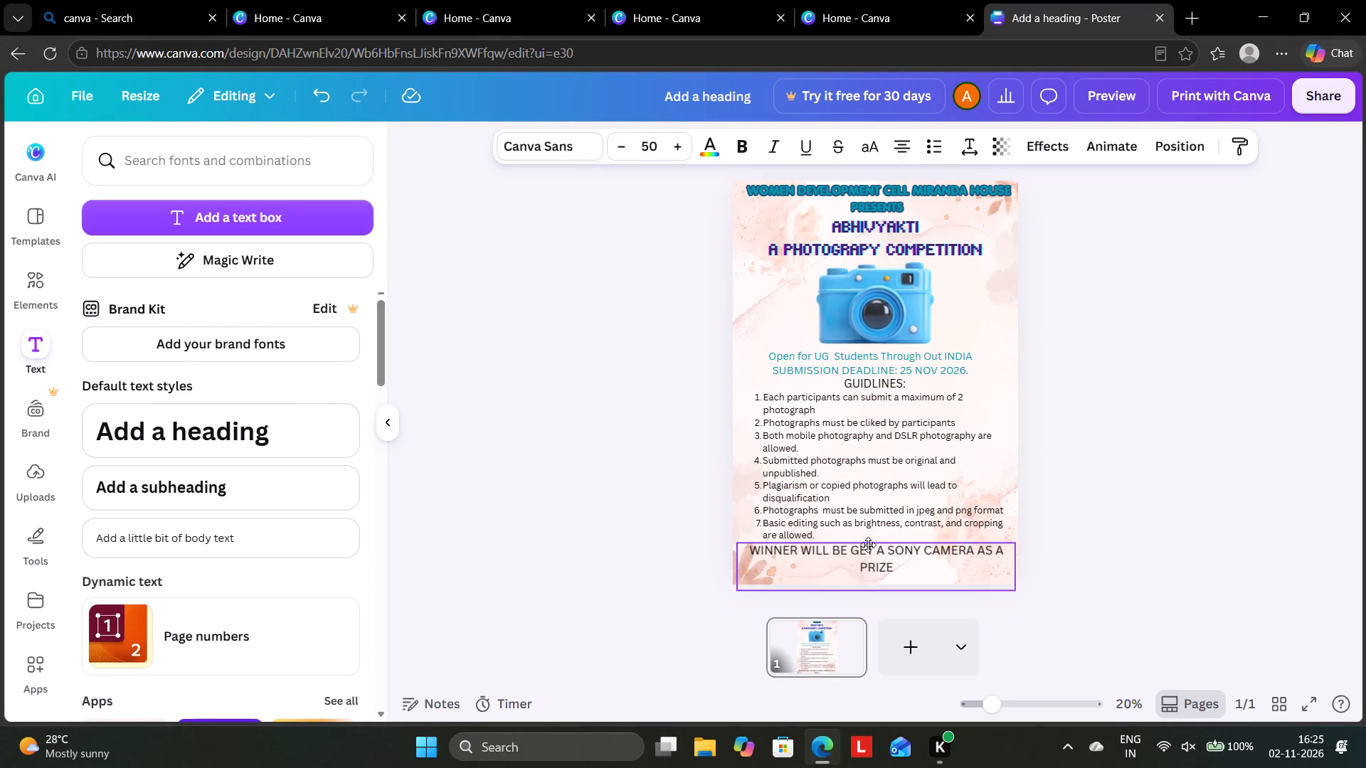
{"action": "left_click_drag", "start_coordinate": [868, 545], "coordinate": [874, 543]}
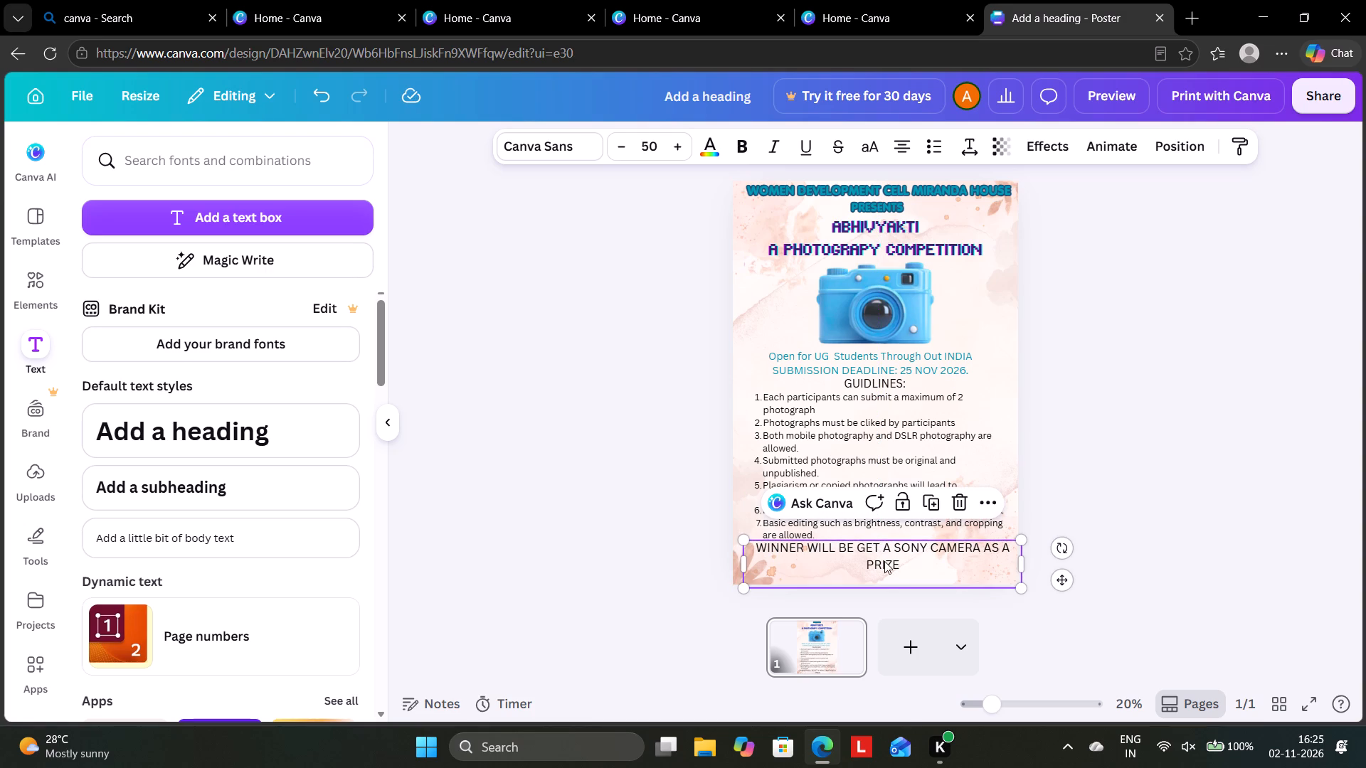
Reduce the prize line's font size until it fits on a single line, and nudge it slightly beneath the guidelines.
{"action": "left_click", "coordinate": [940, 557]}
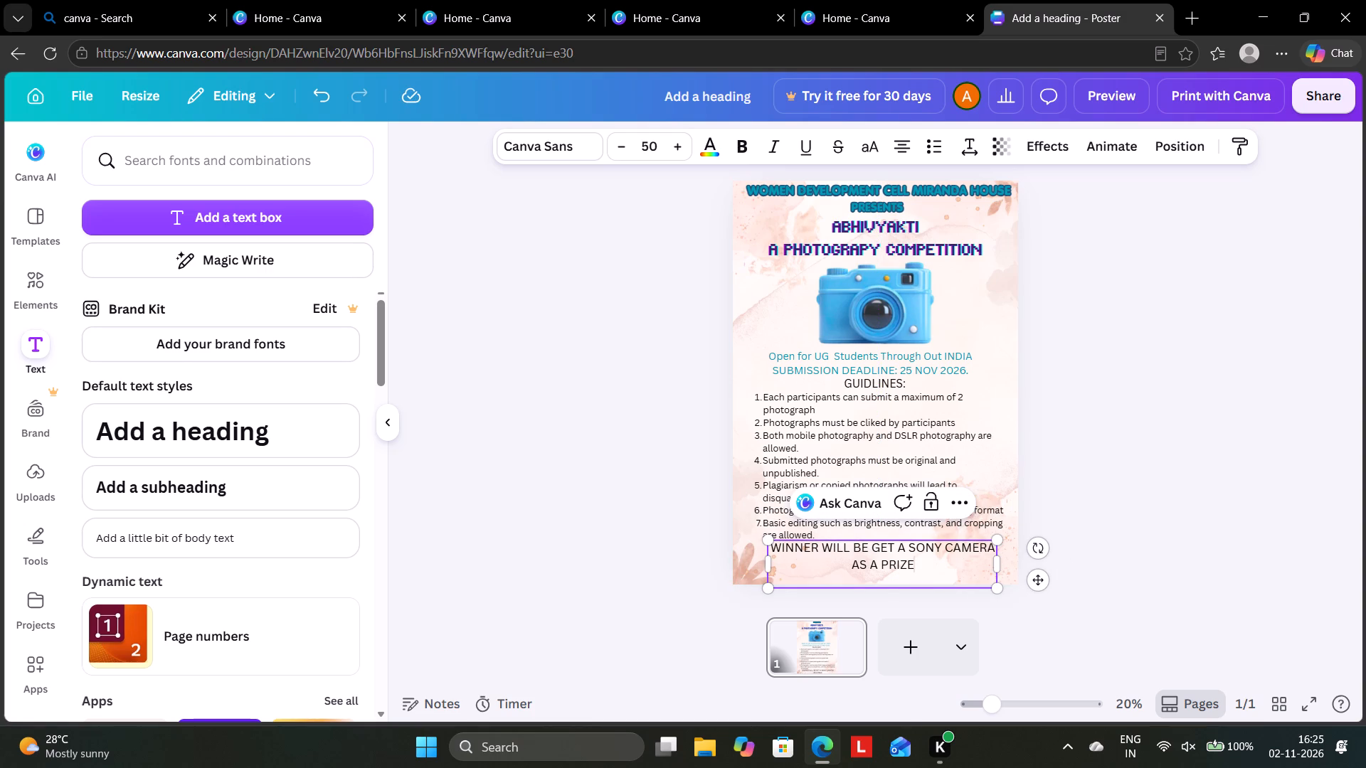
{"action": "triple_click", "coordinate": [620, 144]}
{"action": "triple_click", "coordinate": [620, 143]}
{"action": "triple_click", "coordinate": [620, 143]}
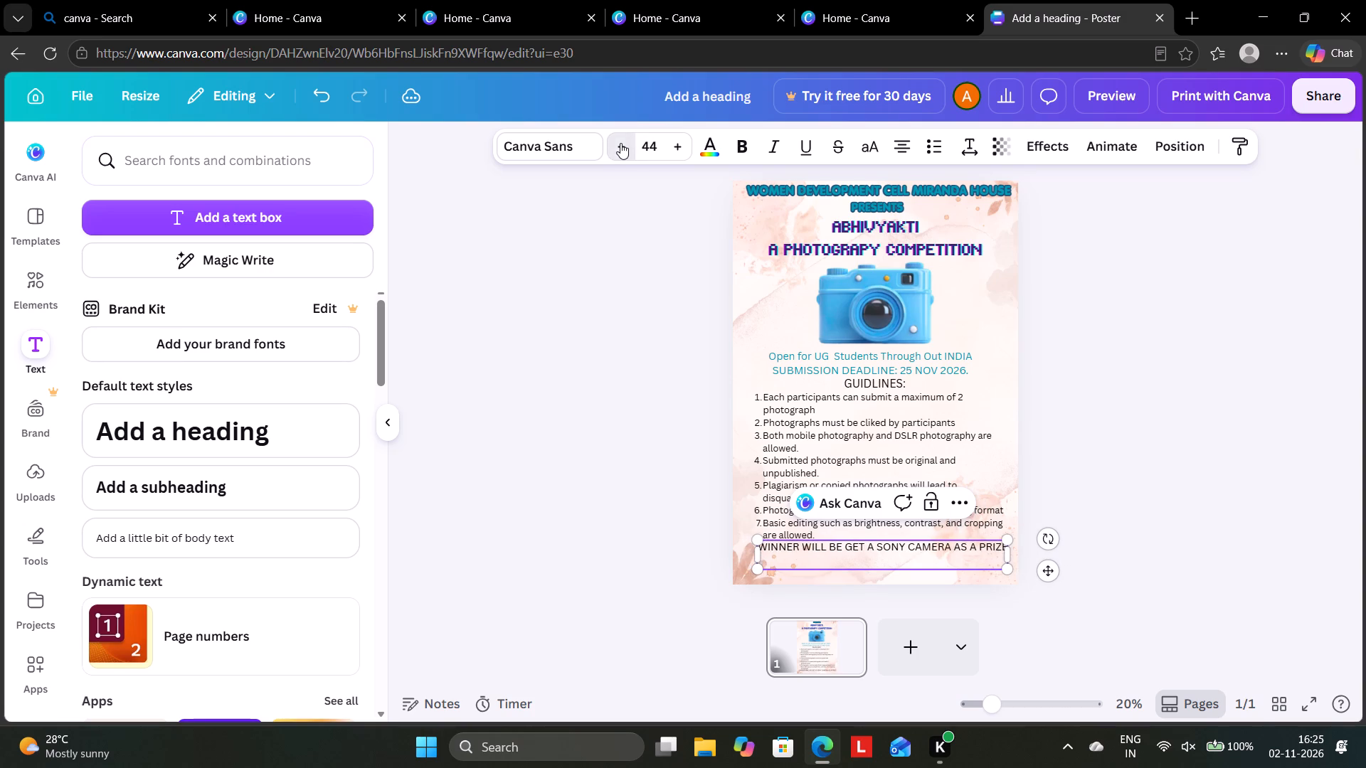
{"action": "left_click", "coordinate": [620, 143]}
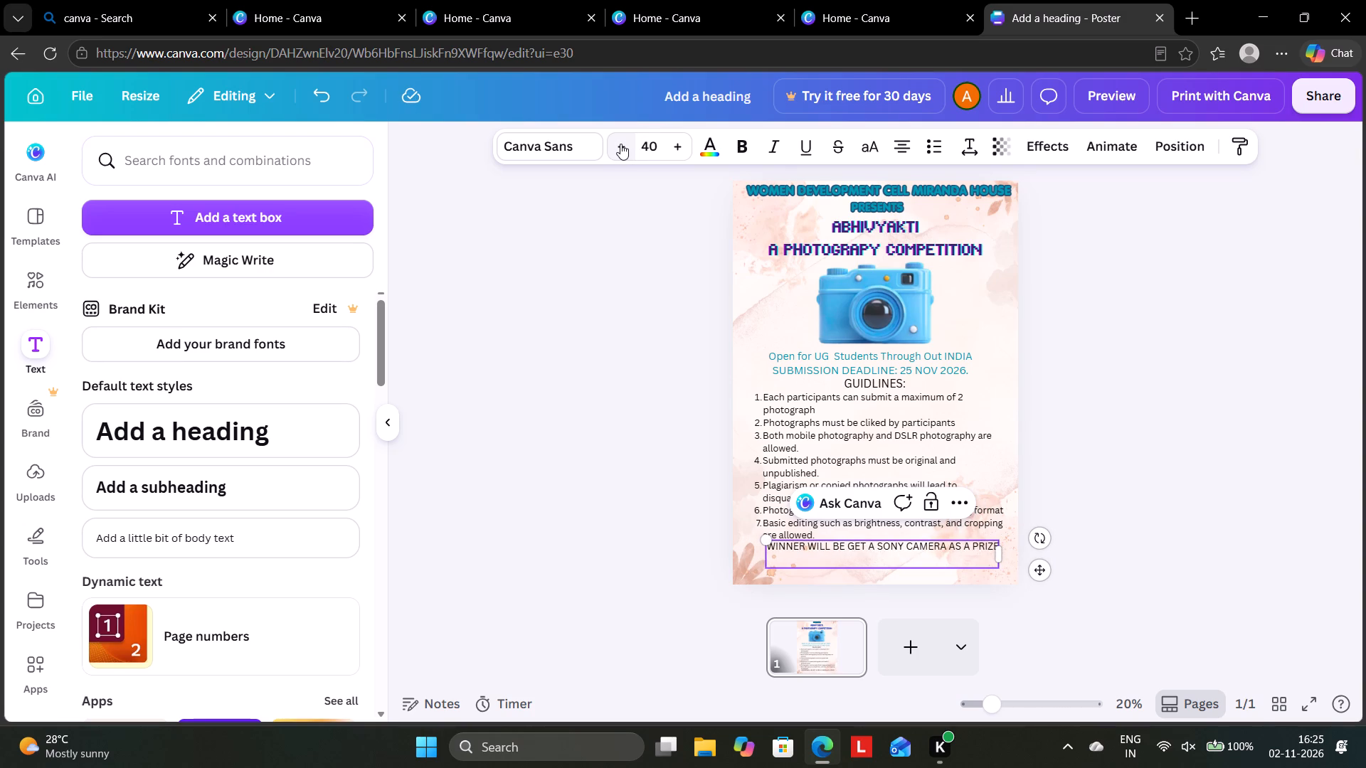
{"action": "triple_click", "coordinate": [620, 143]}
{"action": "left_click", "coordinate": [597, 303]}
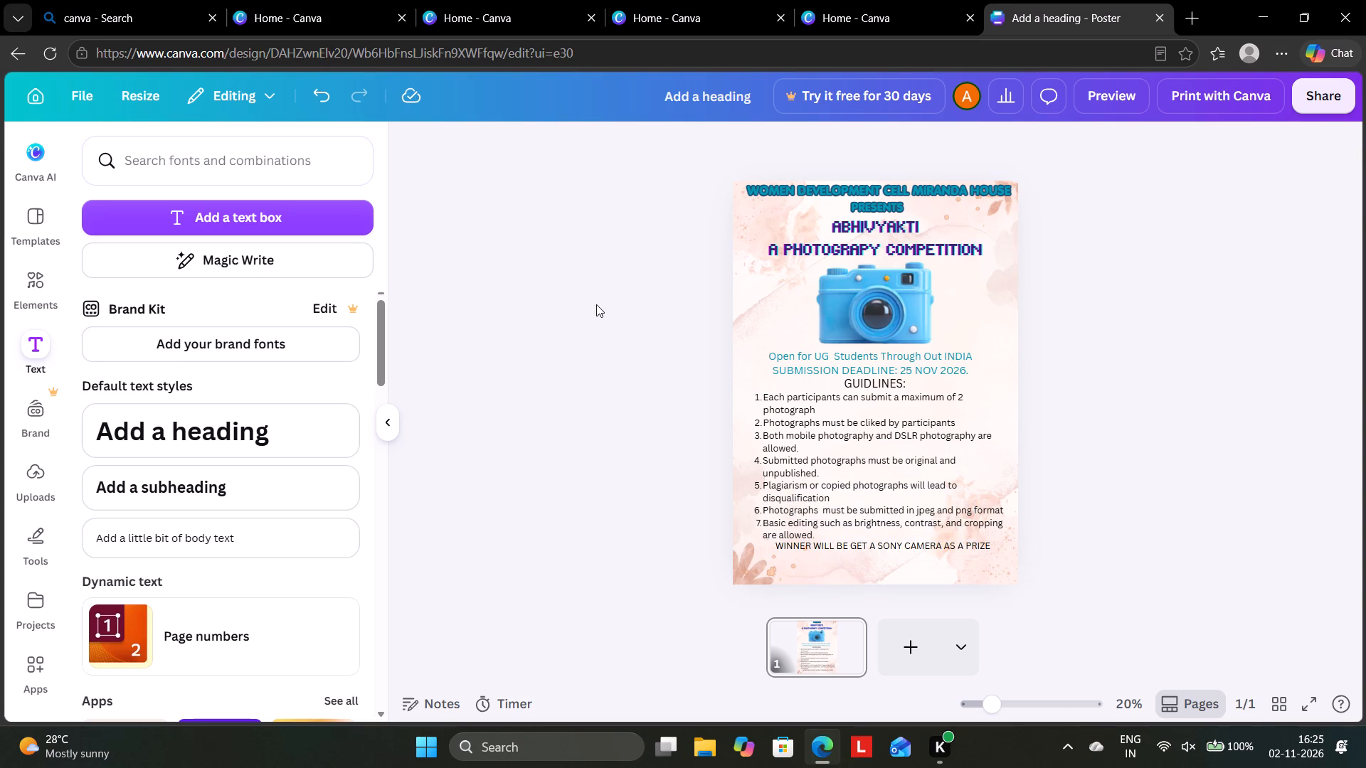
{"action": "left_click", "coordinate": [859, 548]}
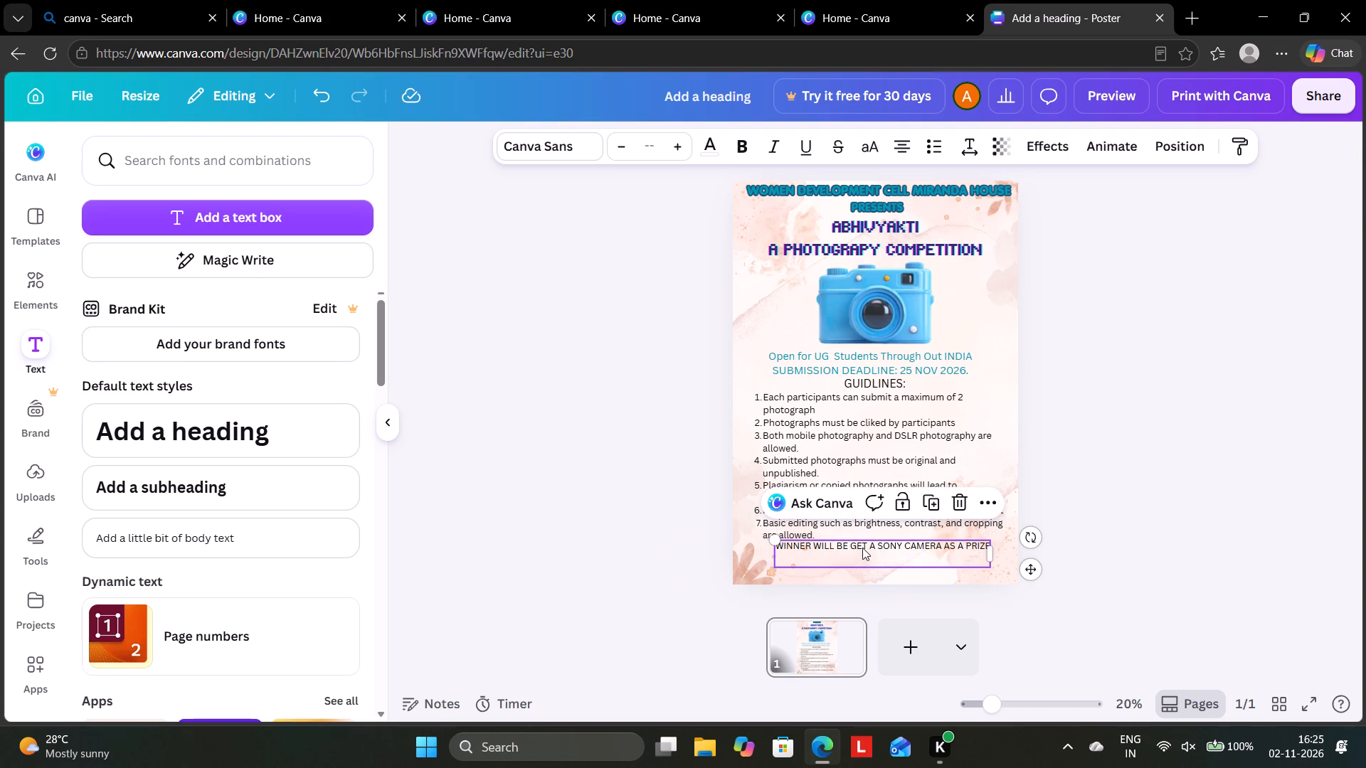
{"action": "left_click", "coordinate": [863, 545]}
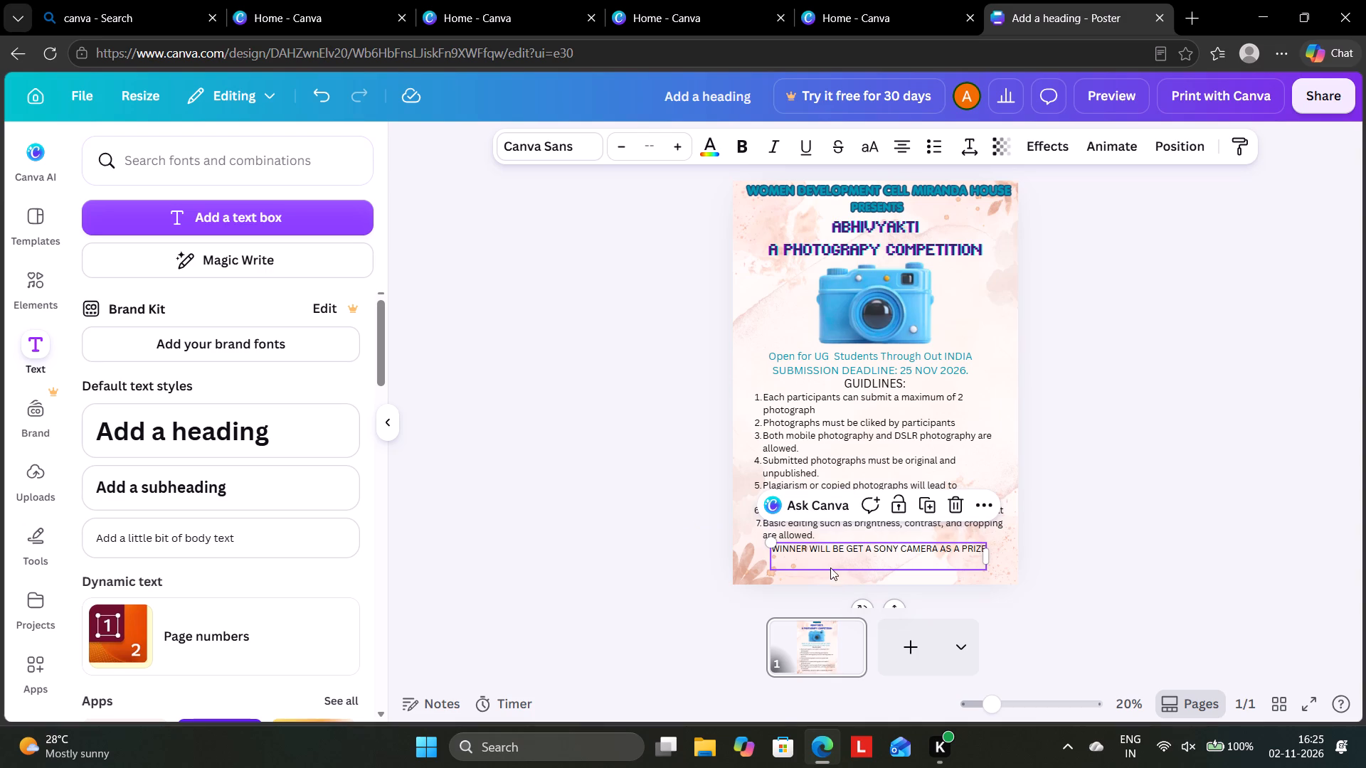
Add a body text box at the page bottom, beneath the prize line, and place the cursor in its placeholder text.
{"action": "left_click", "coordinate": [178, 541]}
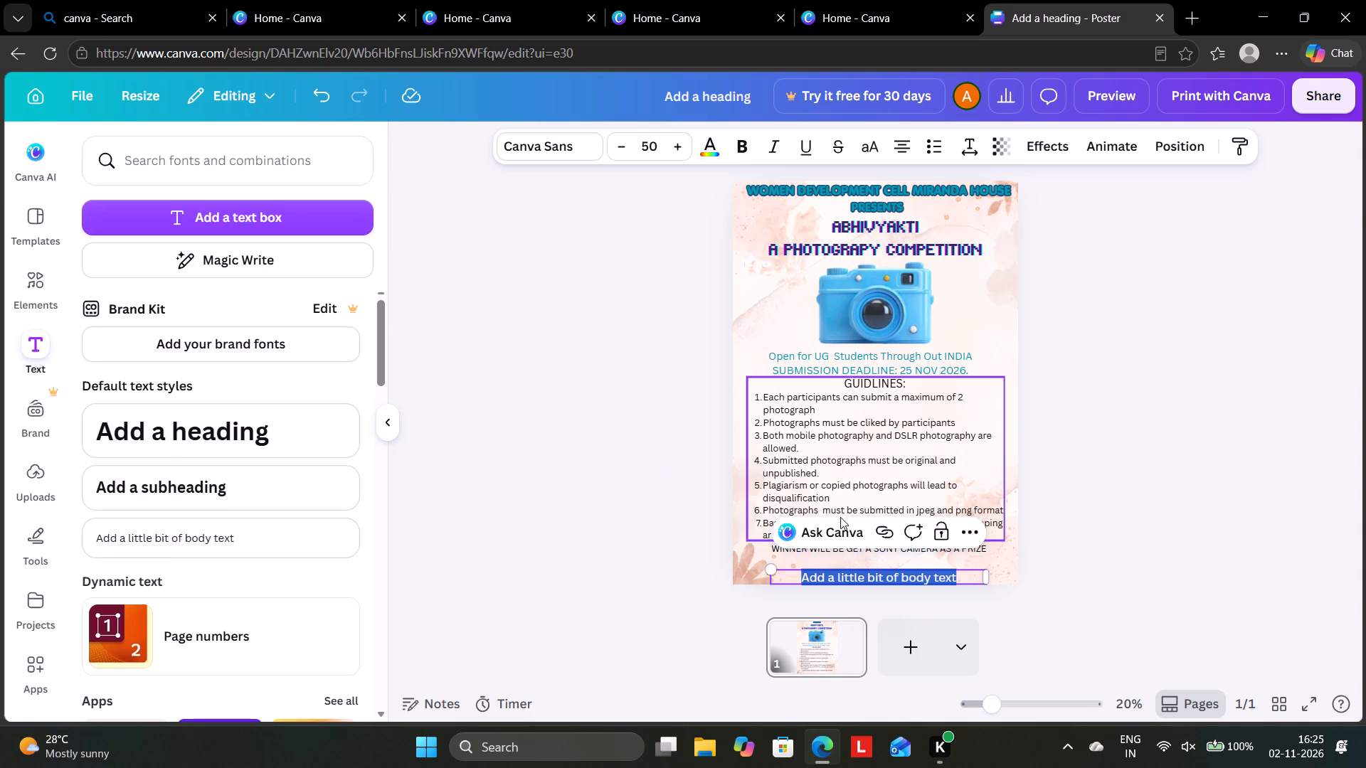
{"action": "left_click_drag", "start_coordinate": [868, 578], "coordinate": [867, 564]}
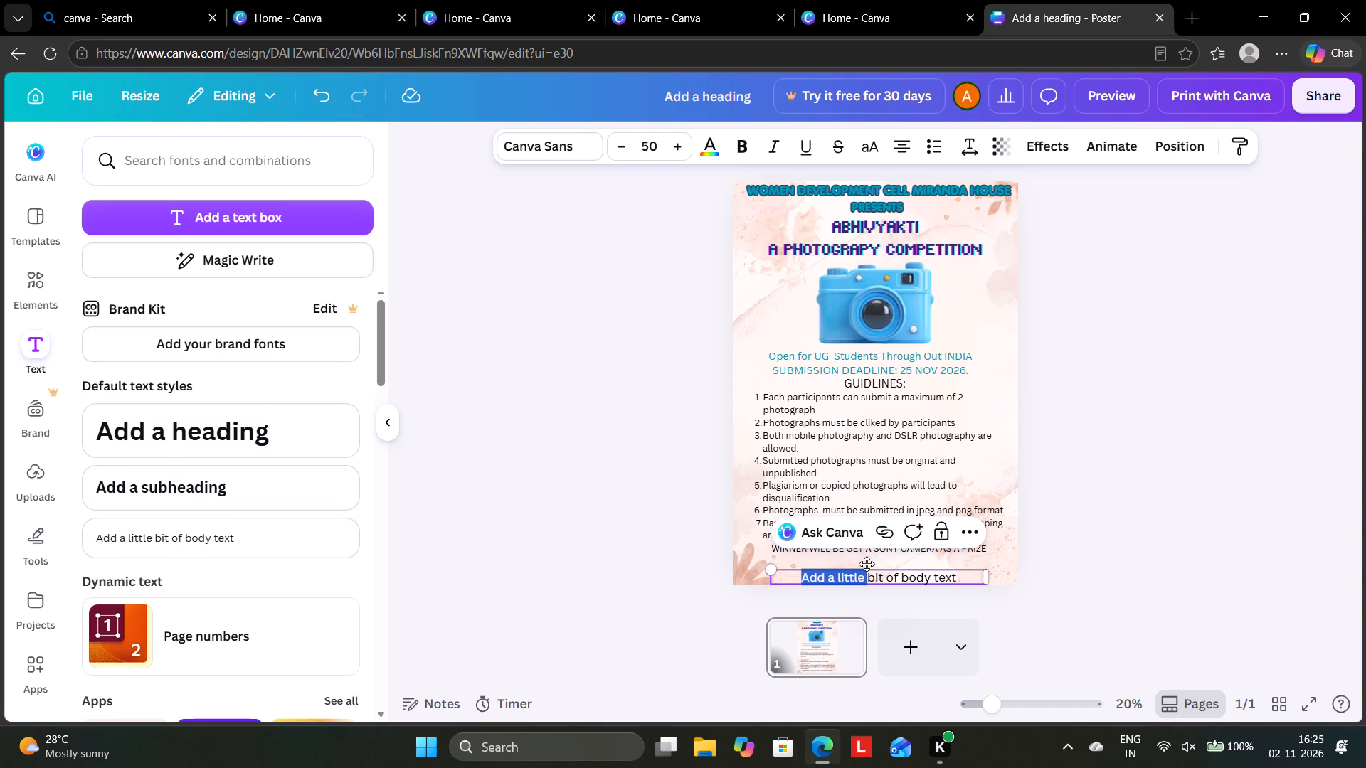
{"action": "left_click_drag", "start_coordinate": [867, 564], "coordinate": [867, 566]}
{"action": "left_click", "coordinate": [879, 570]}
{"action": "left_click", "coordinate": [907, 572]}
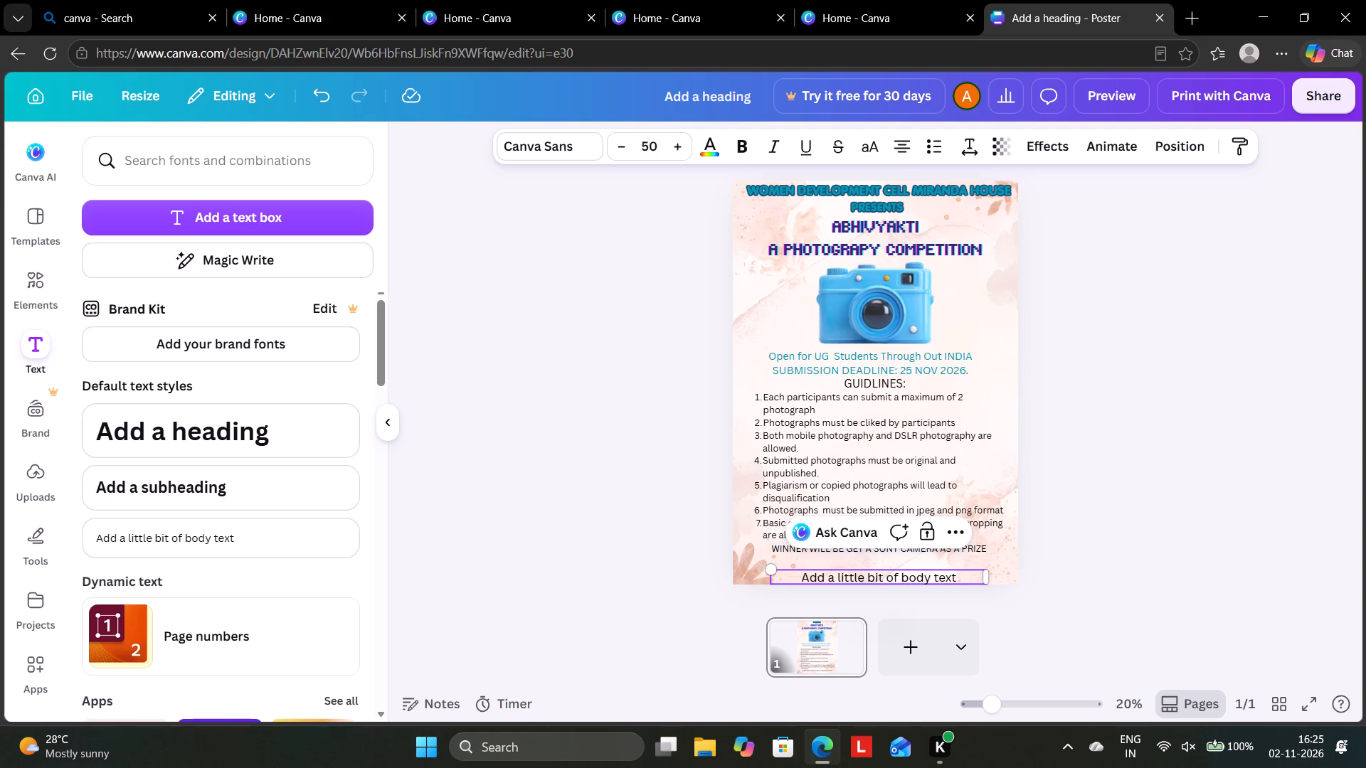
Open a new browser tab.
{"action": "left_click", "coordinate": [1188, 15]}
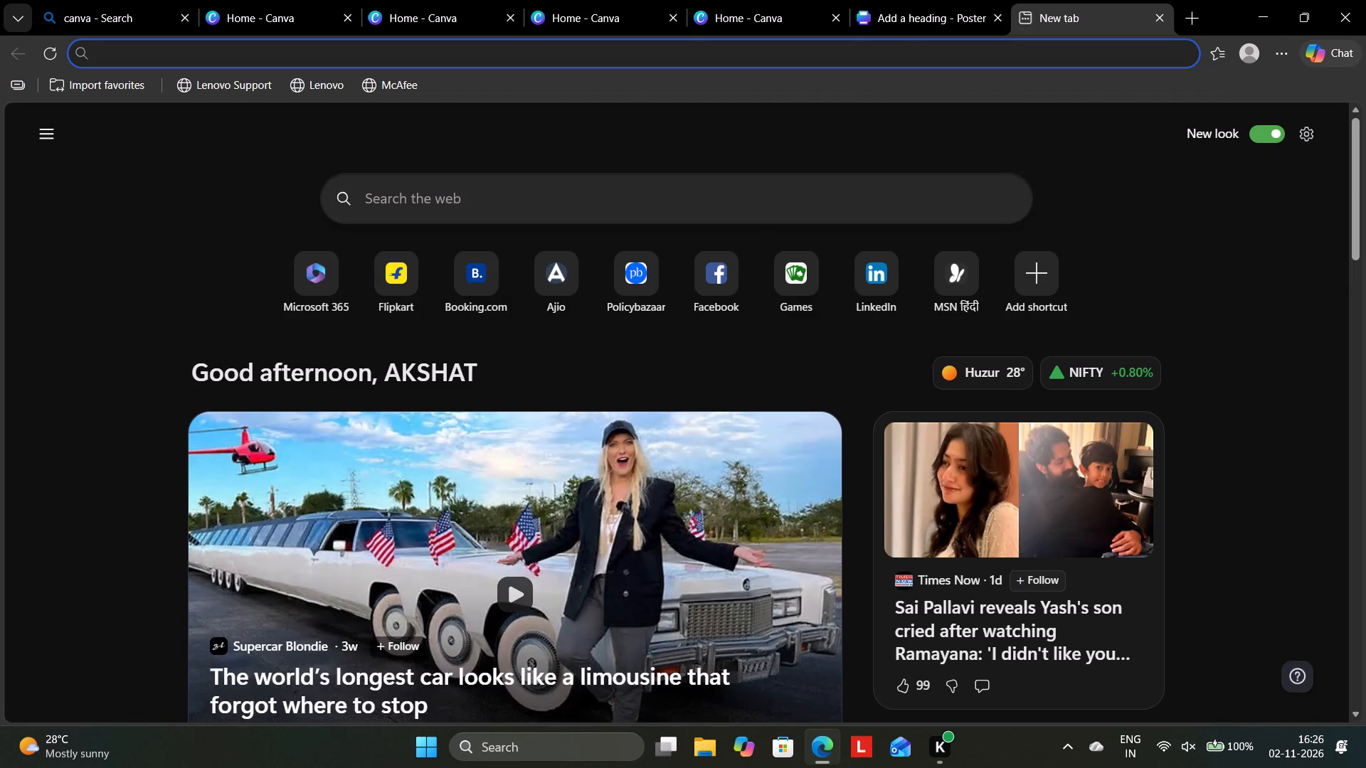
Return to the poster design and clear the placeholder text from the body text box beneath the prize line.
{"action": "left_click", "coordinate": [912, 21]}
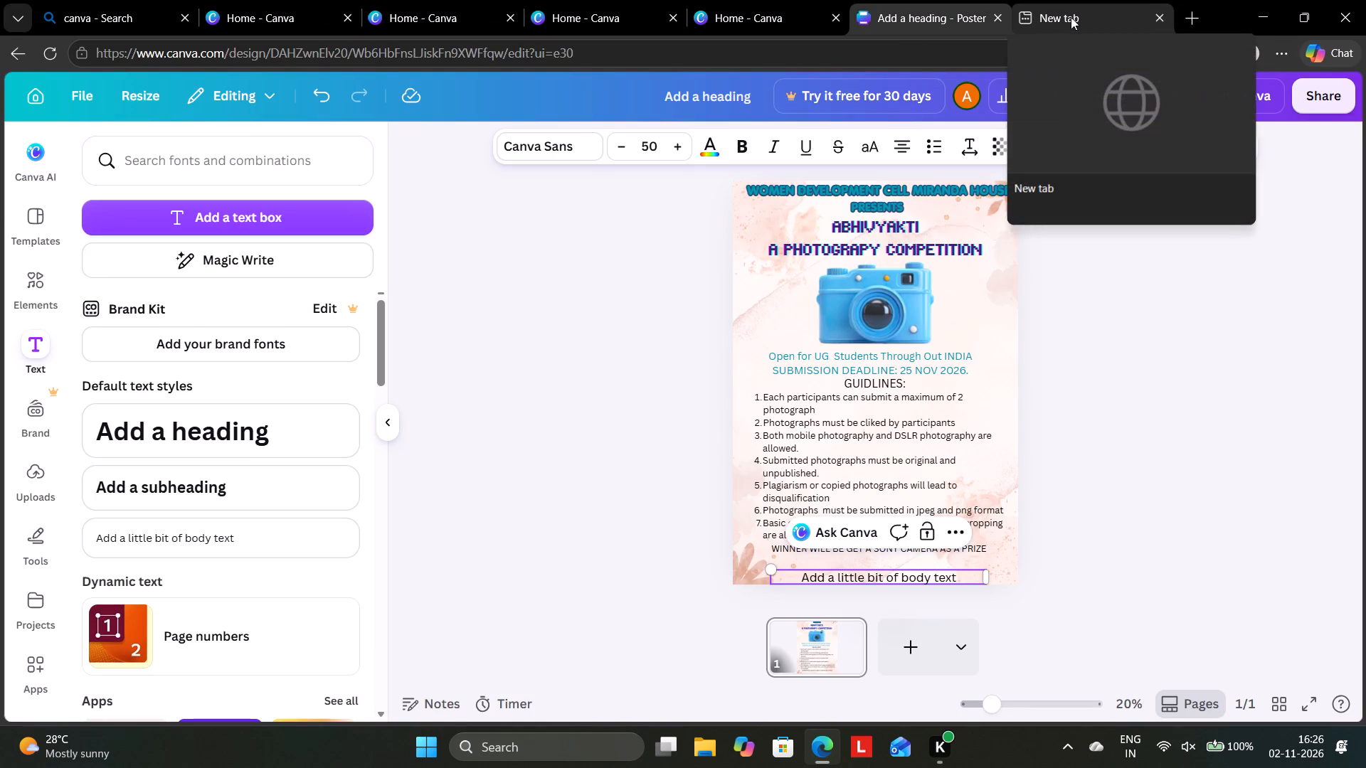
{"action": "left_click", "coordinate": [884, 572]}
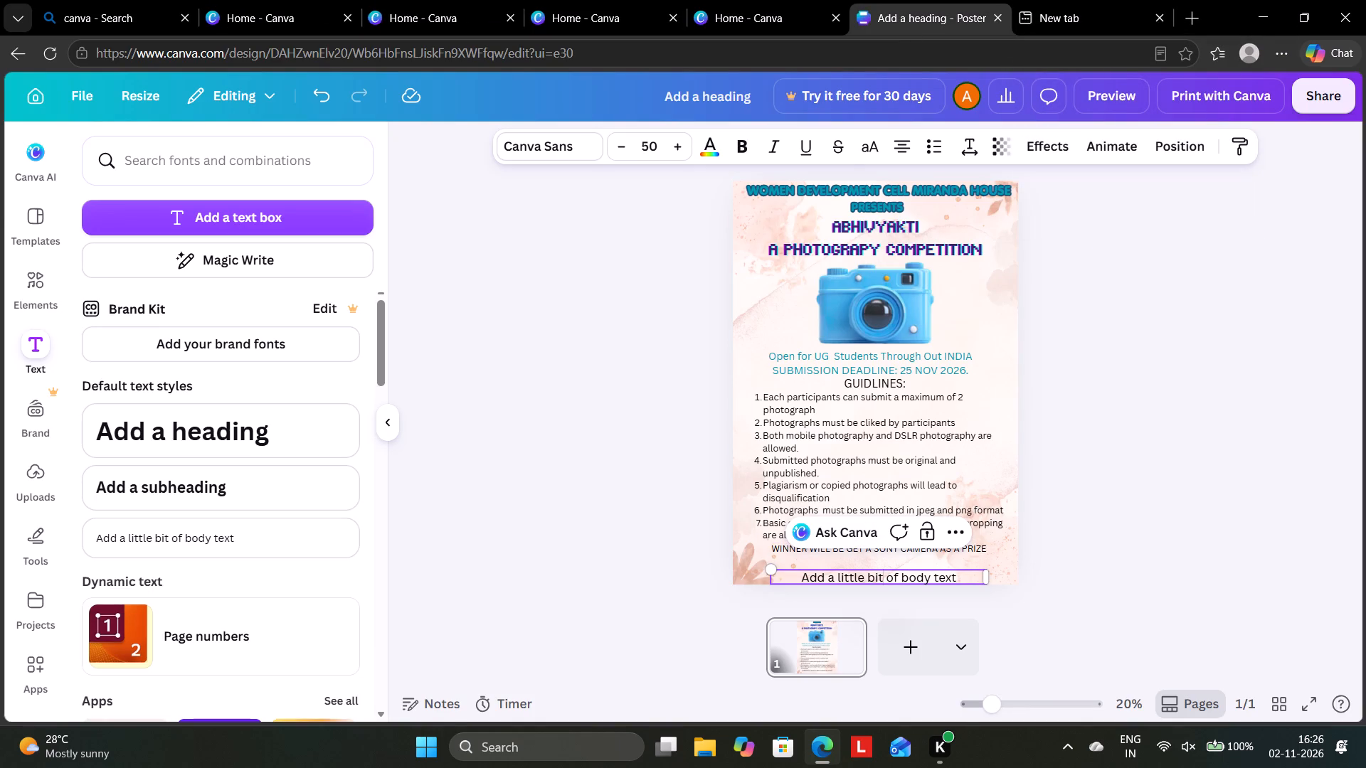
{"action": "left_click", "coordinate": [881, 580]}
{"action": "left_click", "coordinate": [861, 575]}
{"action": "left_click", "coordinate": [860, 575]}
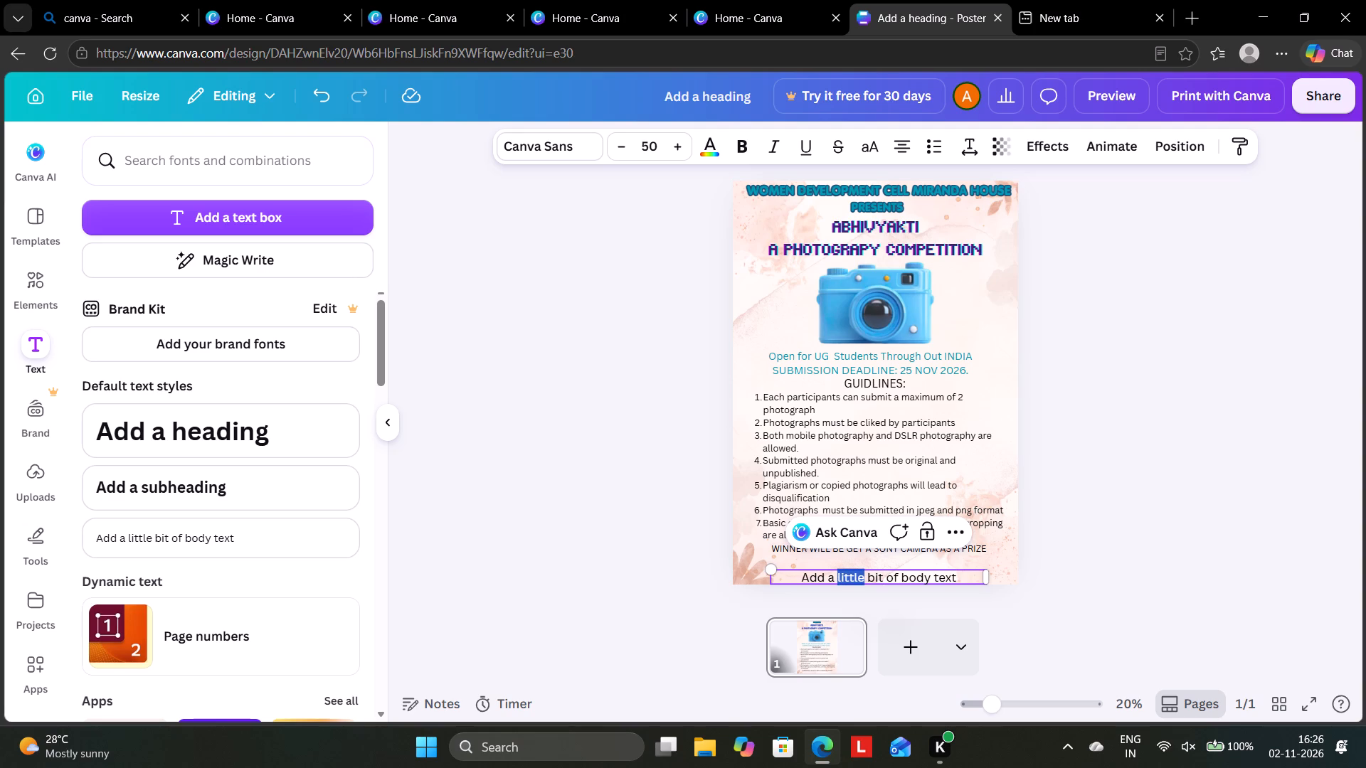
{"action": "left_click", "coordinate": [861, 575]}
{"action": "key", "text": "BackSpace"}
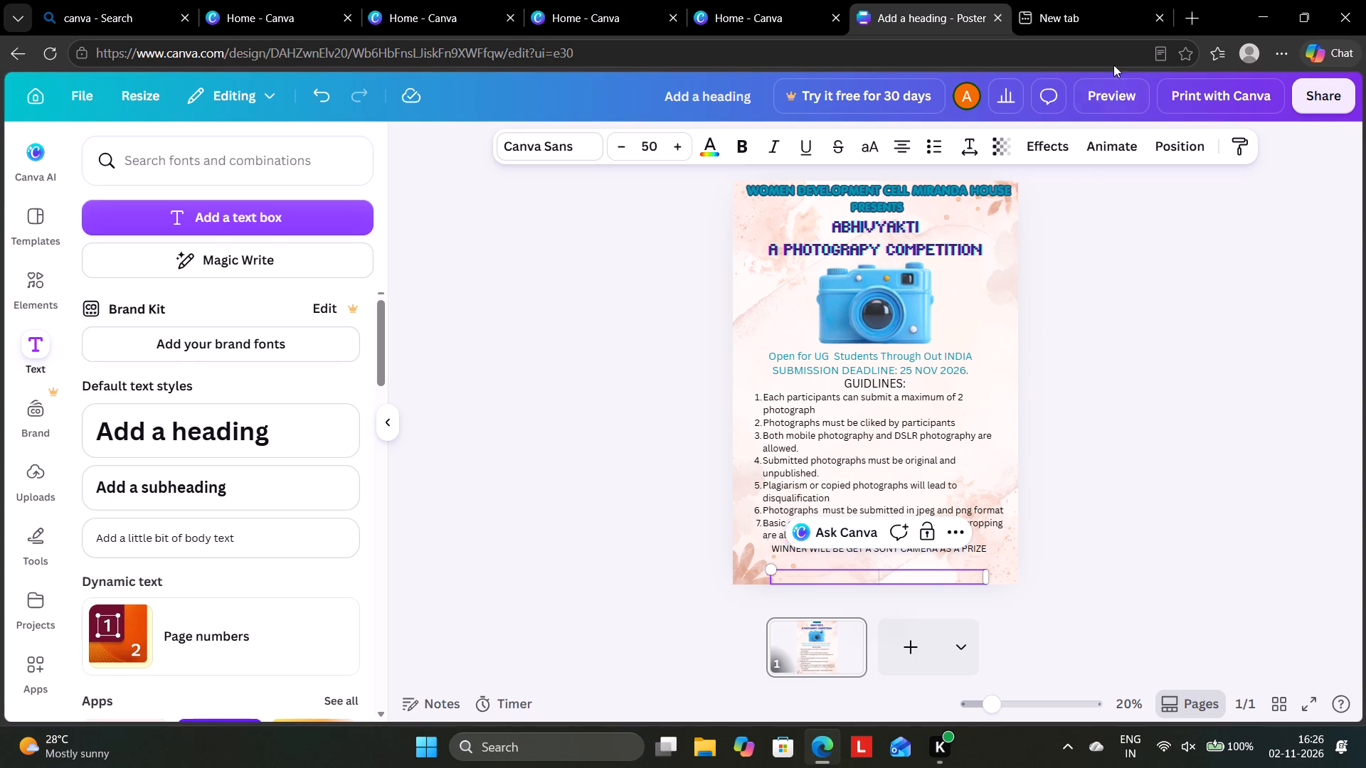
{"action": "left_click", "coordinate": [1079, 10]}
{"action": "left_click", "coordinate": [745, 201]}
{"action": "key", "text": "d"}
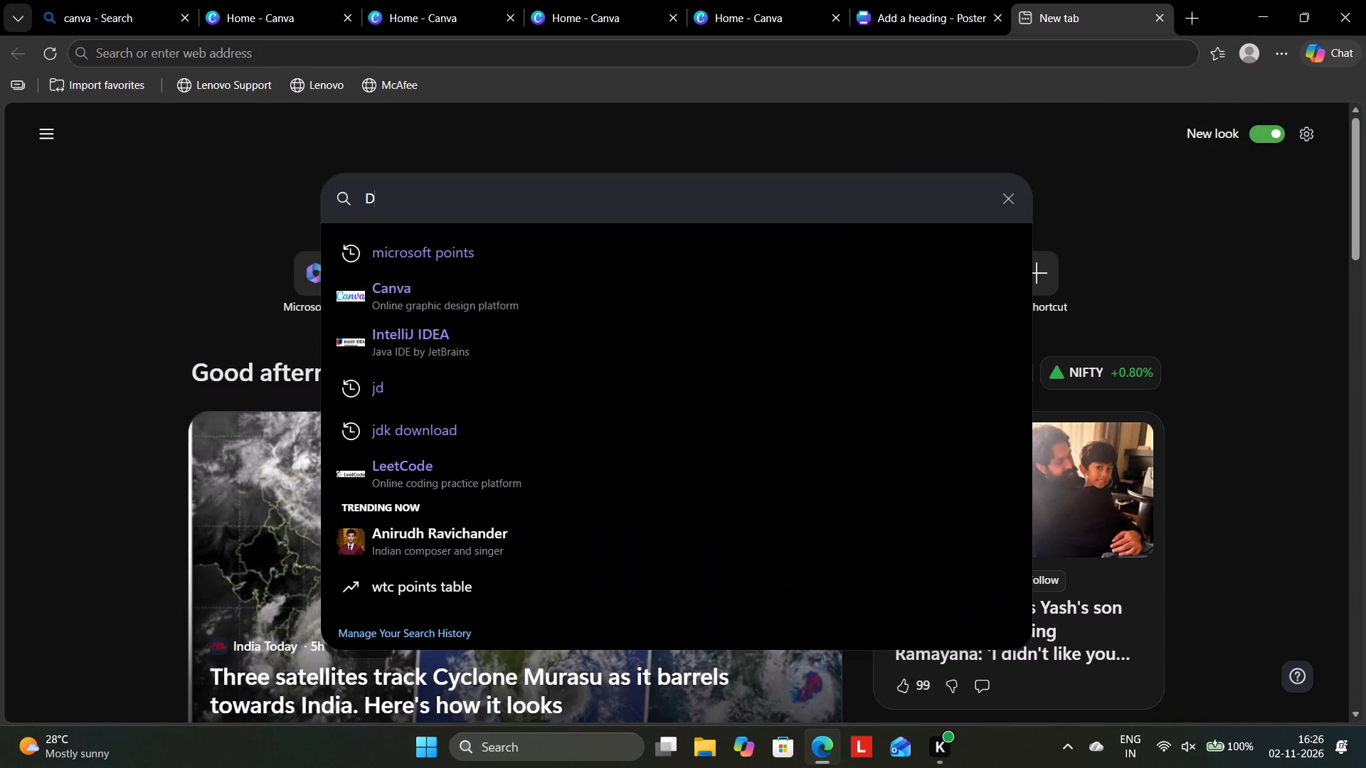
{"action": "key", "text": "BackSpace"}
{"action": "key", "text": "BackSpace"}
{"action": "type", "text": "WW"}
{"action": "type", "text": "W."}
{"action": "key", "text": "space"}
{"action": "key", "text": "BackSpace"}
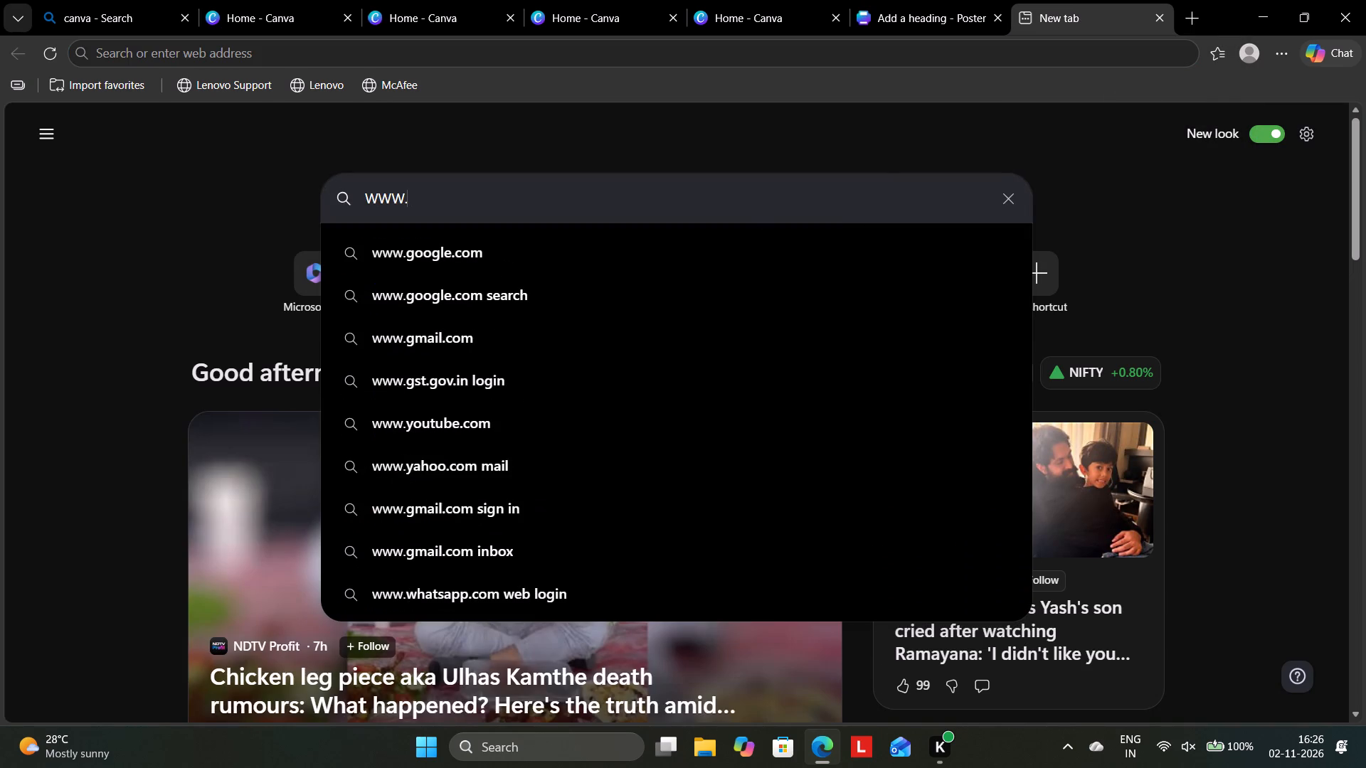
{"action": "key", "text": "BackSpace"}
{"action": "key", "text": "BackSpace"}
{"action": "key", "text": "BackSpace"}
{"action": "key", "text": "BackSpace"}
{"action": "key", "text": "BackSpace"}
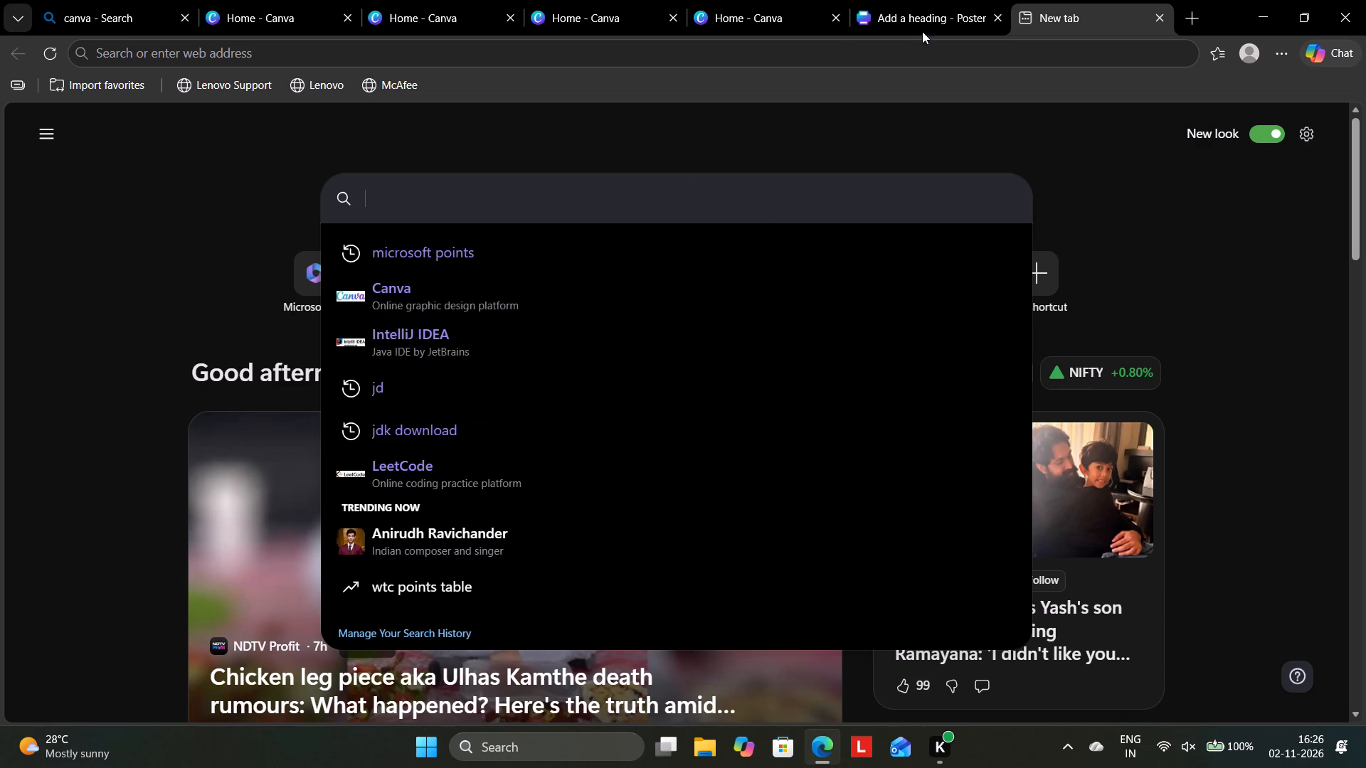
Return to the poster design and place the cursor in the empty text box beneath the prize line.
{"action": "left_click", "coordinate": [926, 21]}
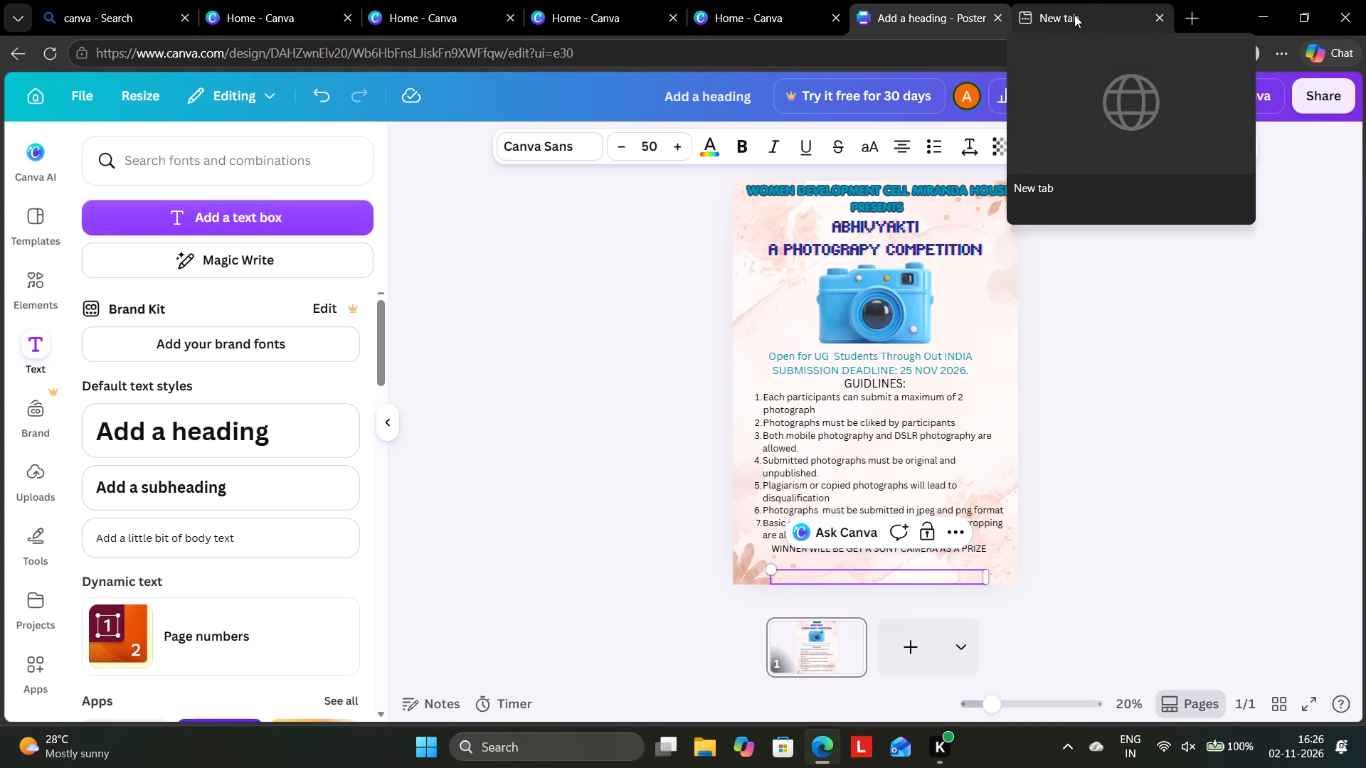
{"action": "left_click", "coordinate": [831, 573]}
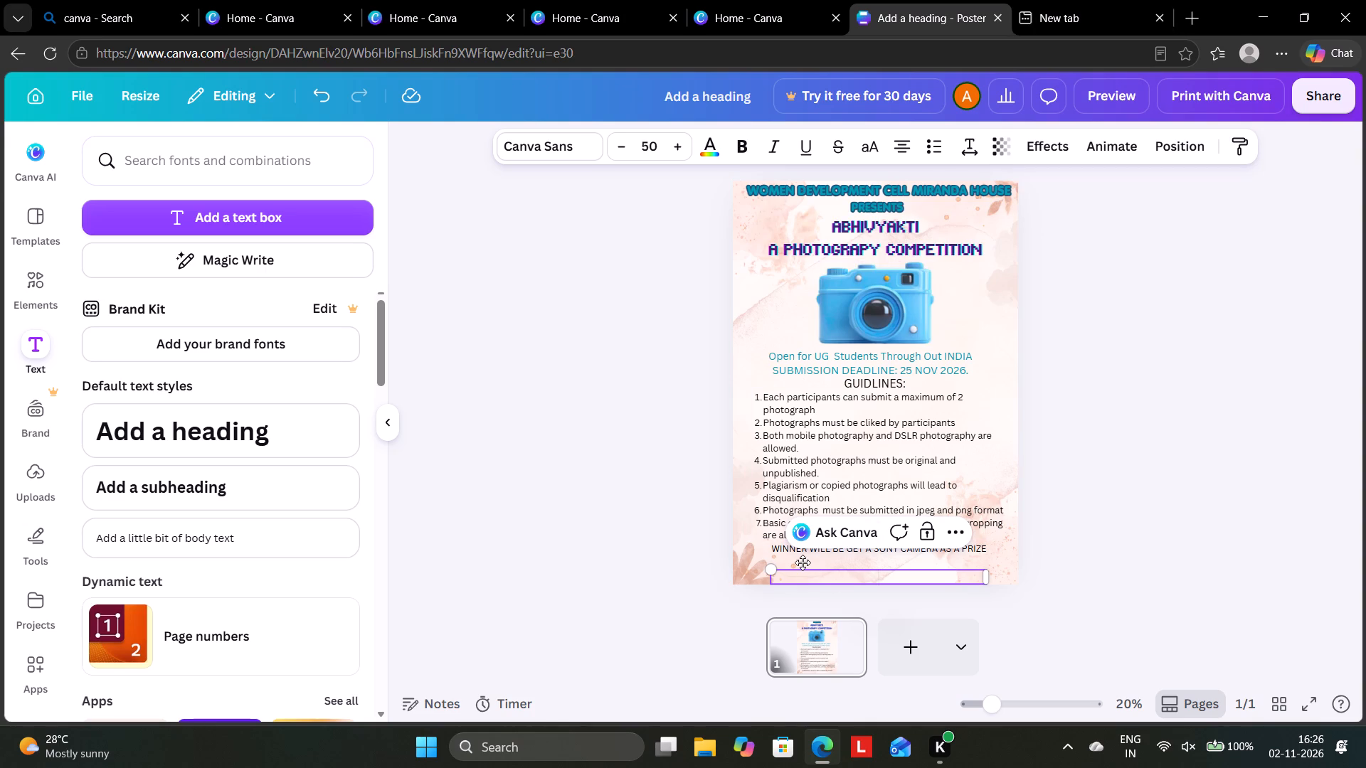
{"action": "type", "text": "FOR"}
{"action": "key", "text": "space"}
{"action": "type", "text": "REGIS"}
{"action": "type", "text": "TRATION"}
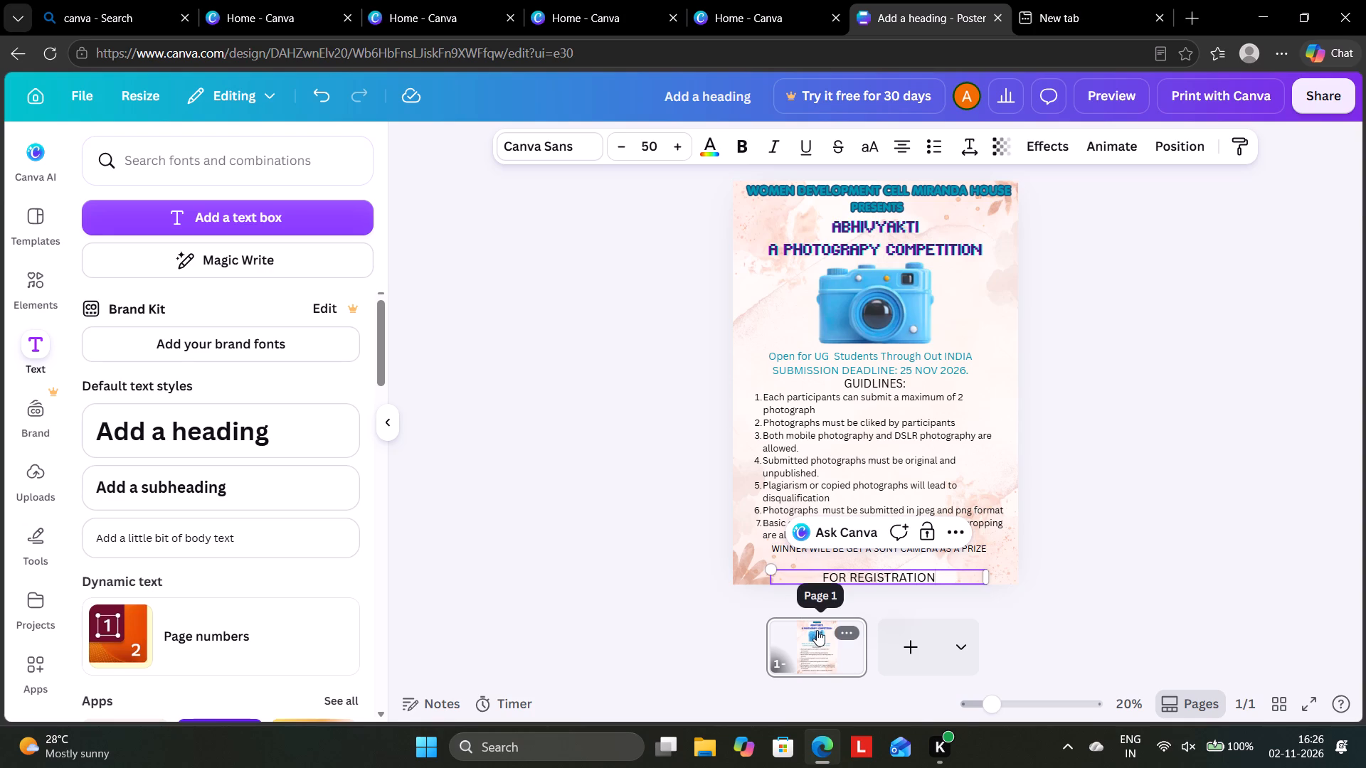
{"action": "key", "text": "shift+colon"}
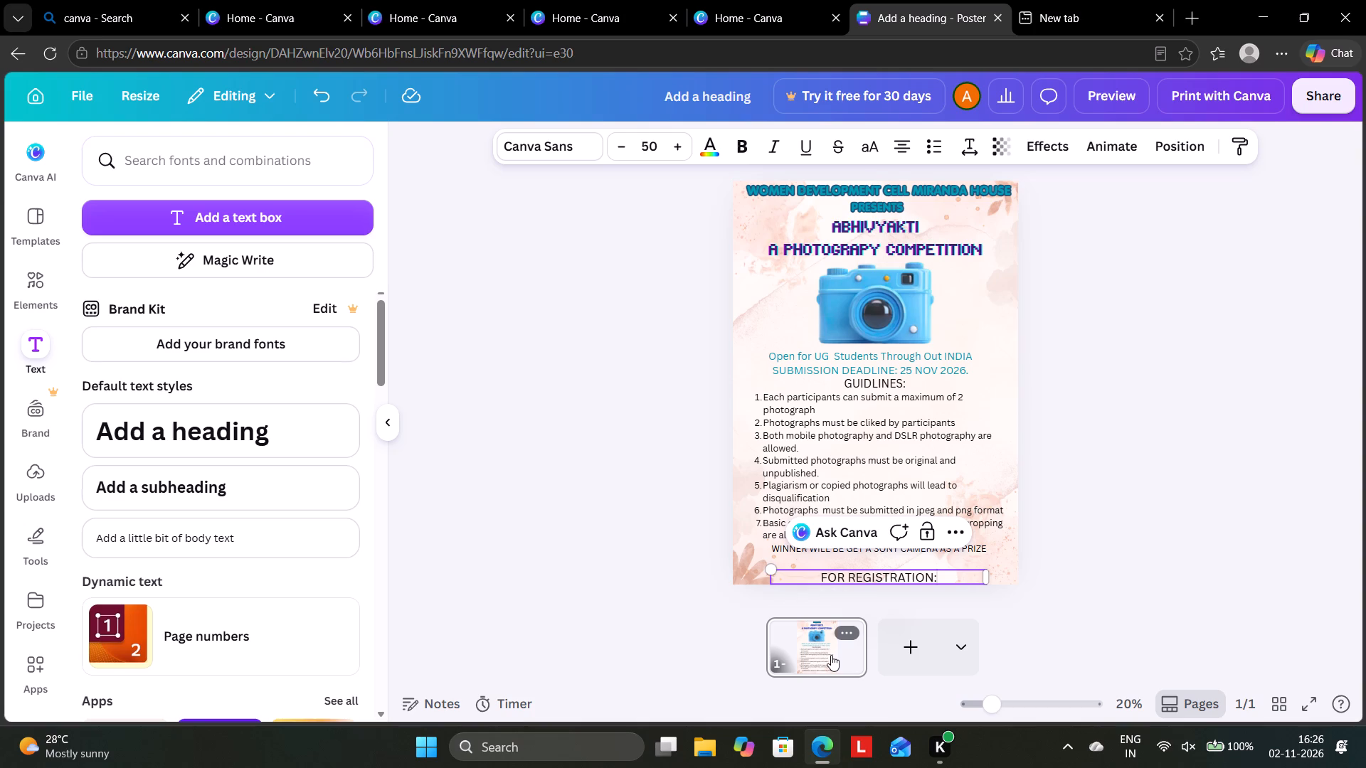
{"action": "key", "text": "space"}
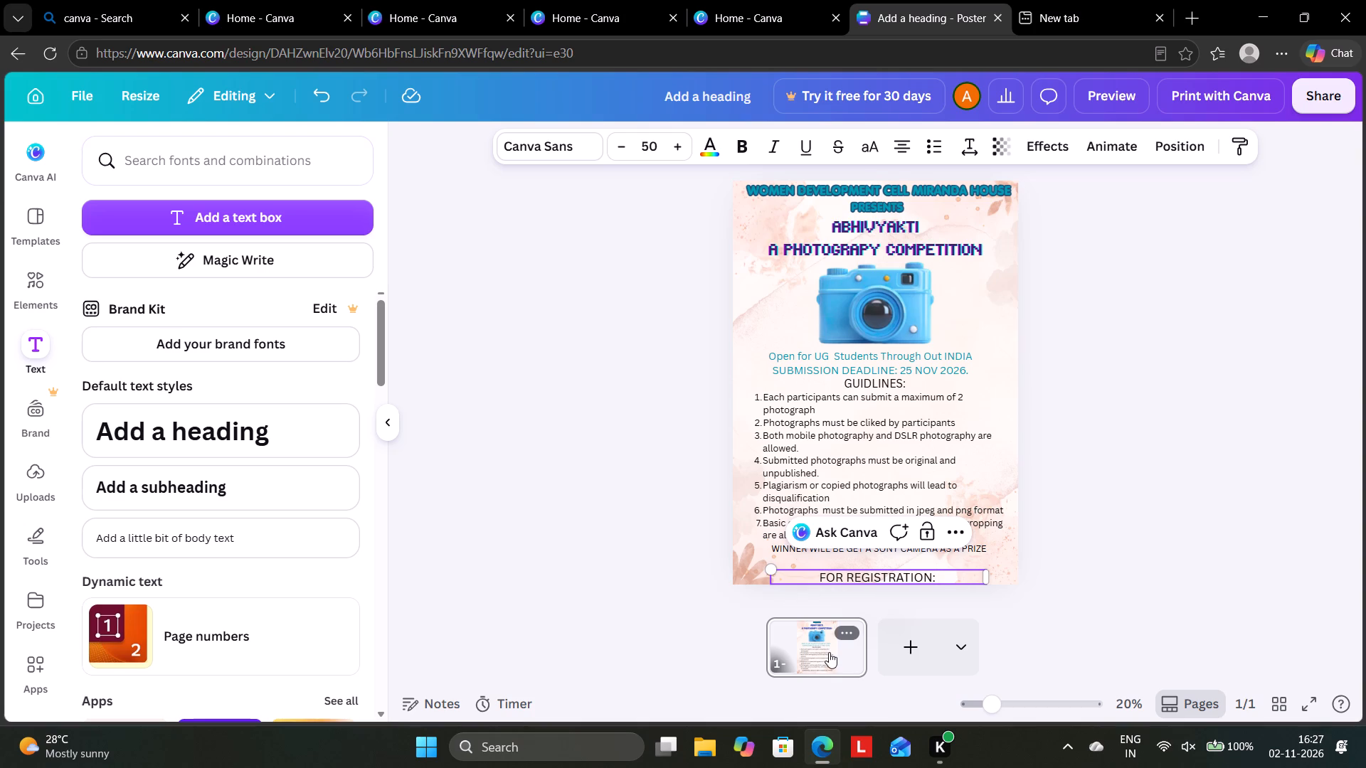
{"action": "key", "text": "BackSpace"}
{"action": "key", "text": "BackSpace"}
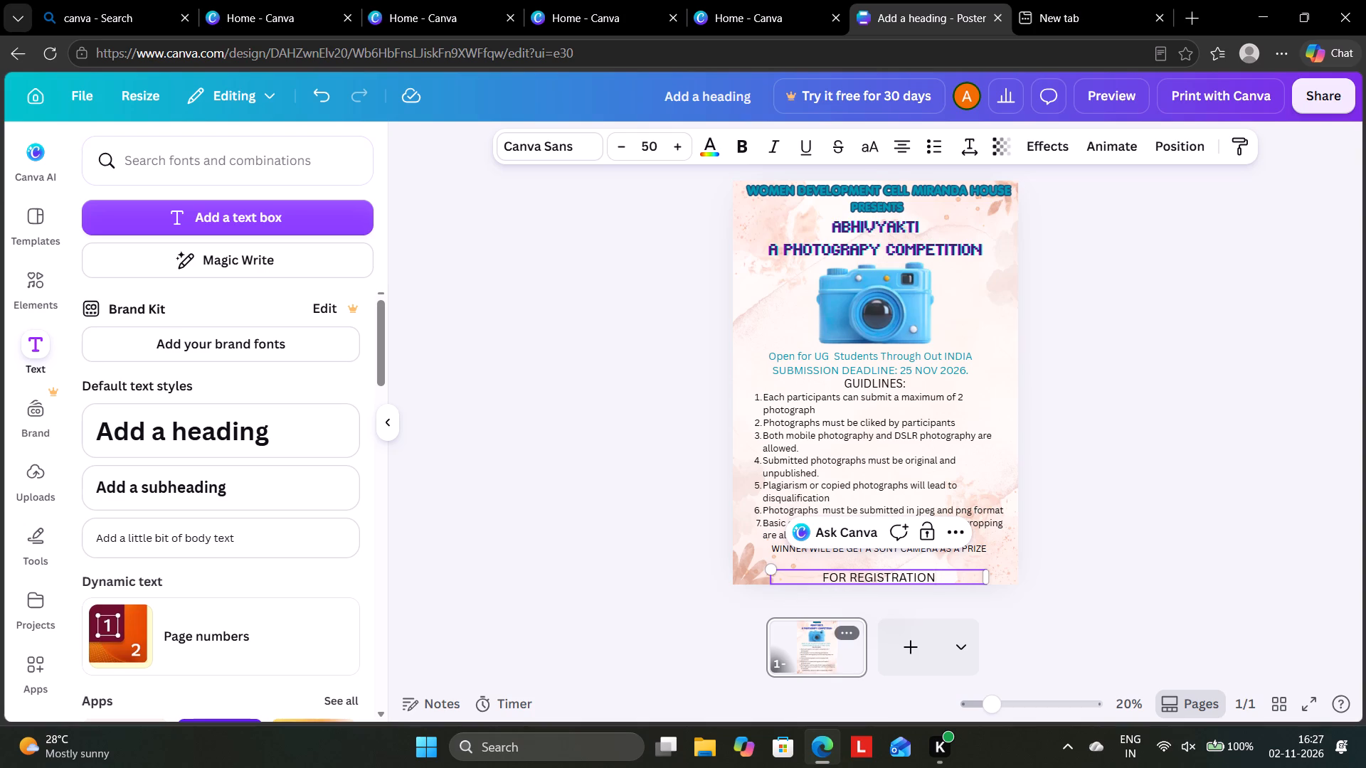
{"action": "key", "text": "space"}
{"action": "type", "text": "VISITS"}
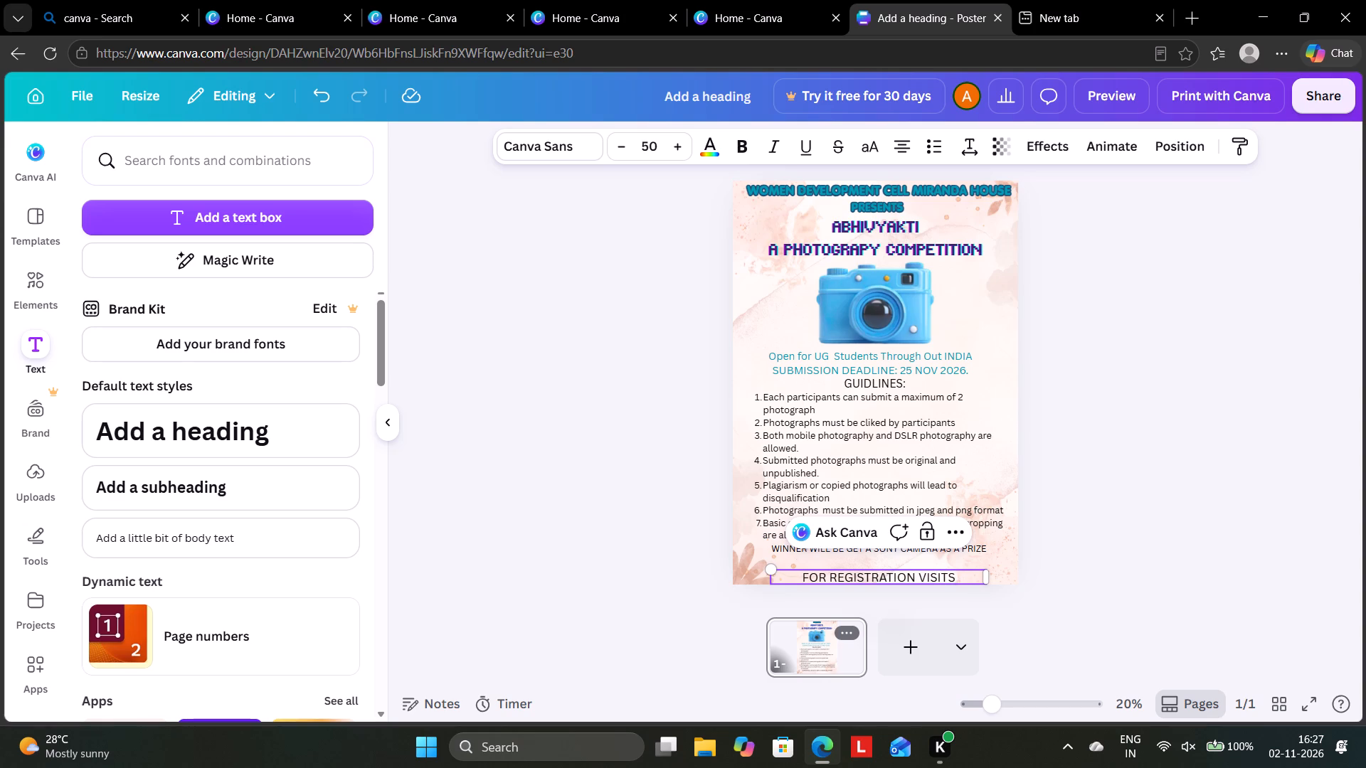
{"action": "key", "text": "shift+colon"}
{"action": "key", "text": "space"}
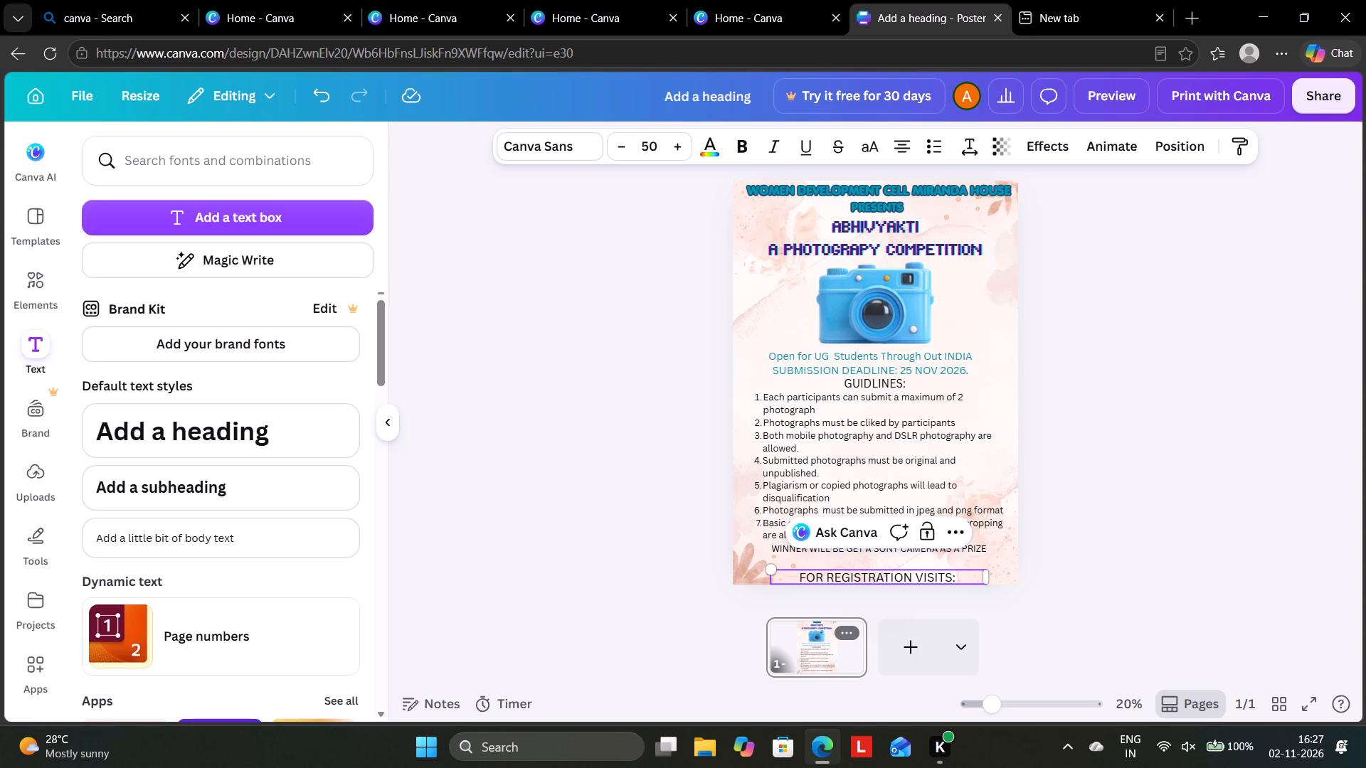
{"action": "type", "text": "WWW"}
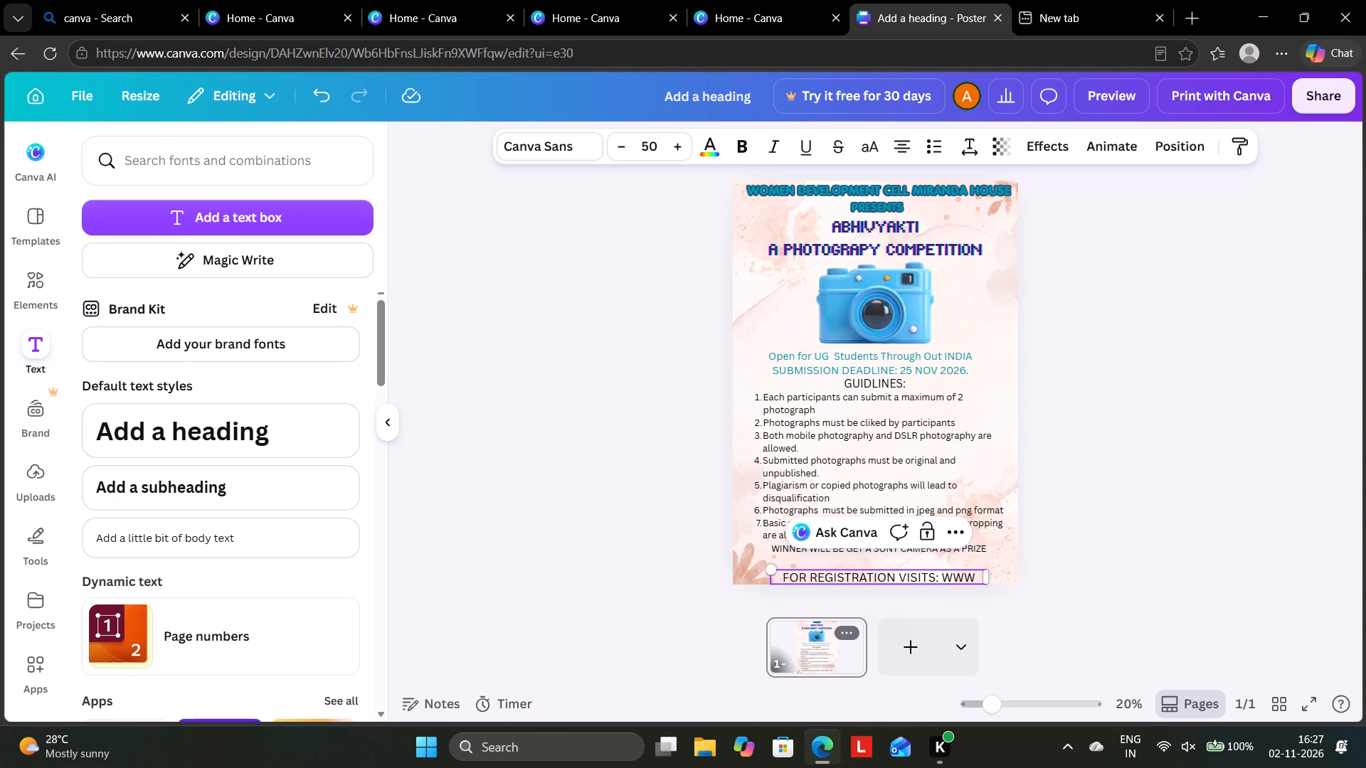
{"action": "key", "text": "period"}
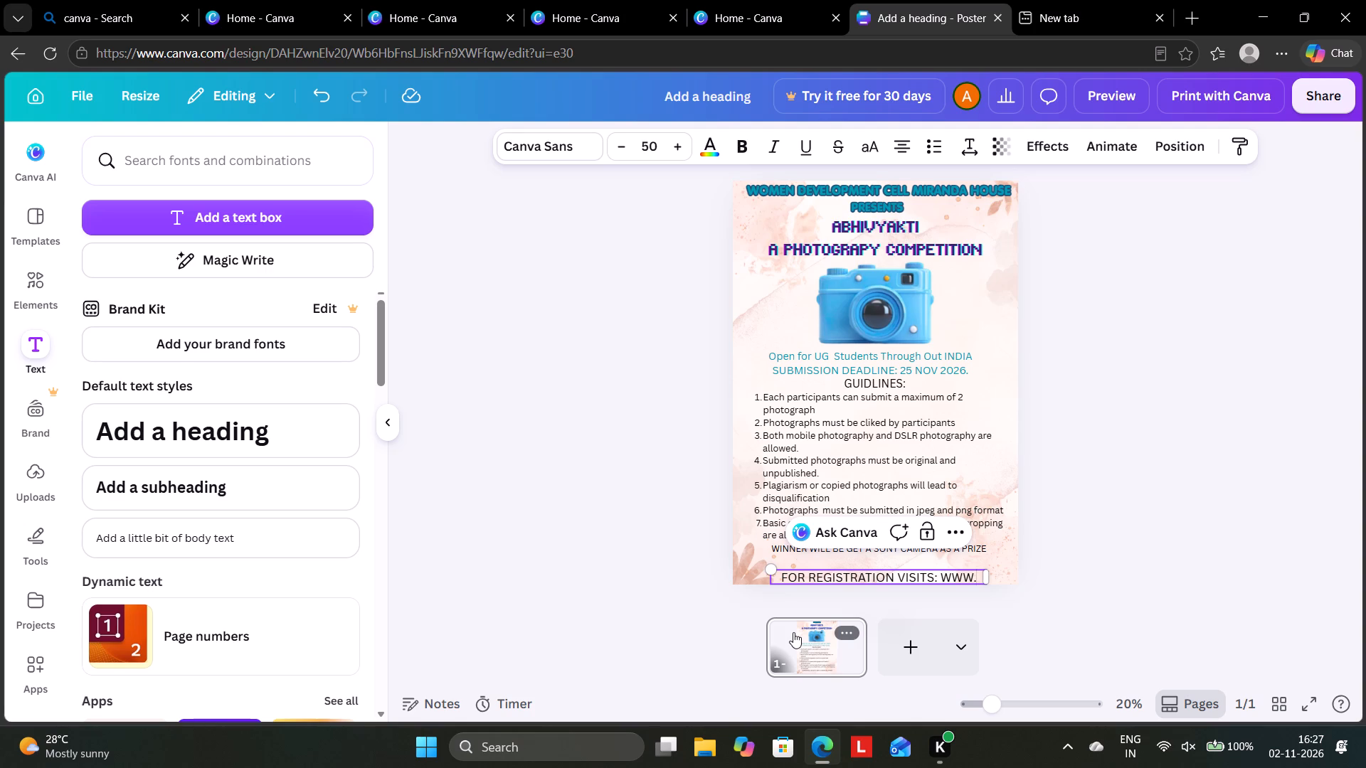
{"action": "type", "text": "WD"}
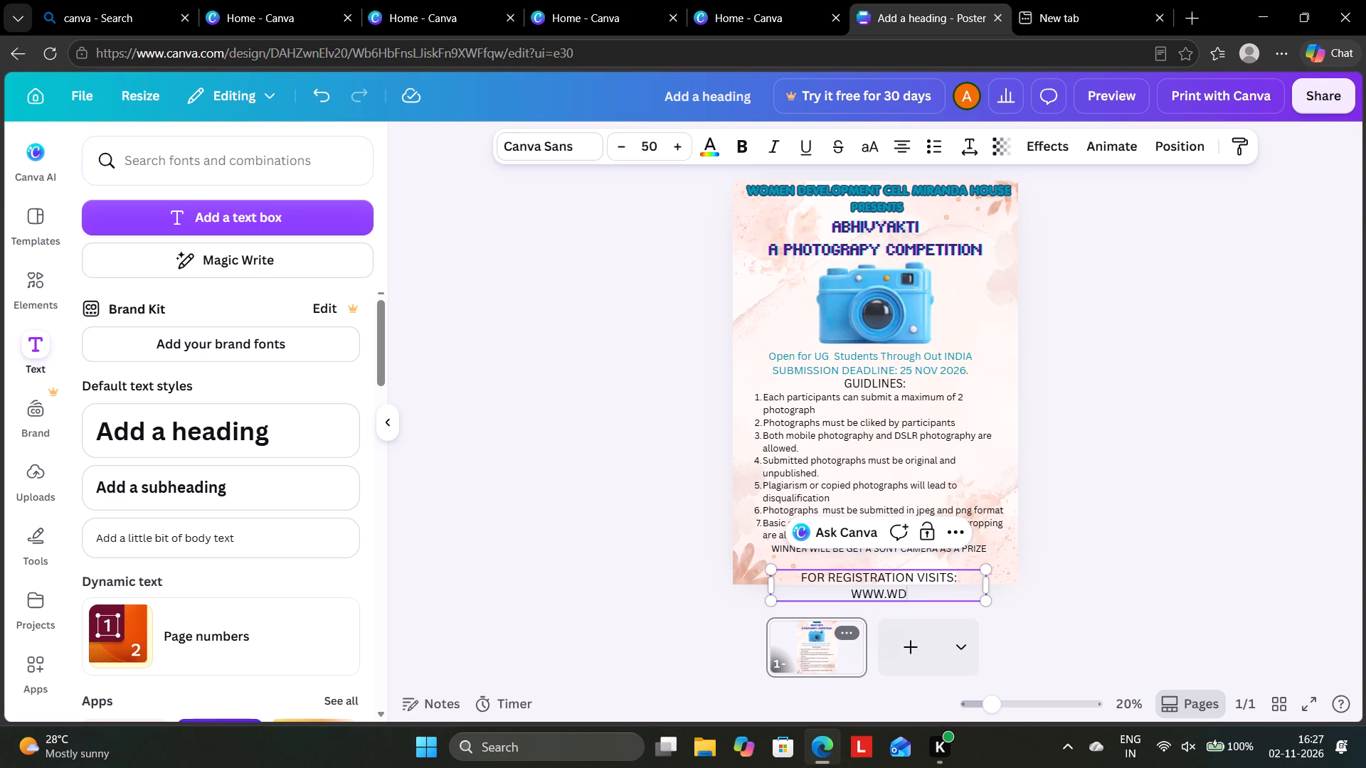
{"action": "type", "text": "MH"}
{"action": "key", "text": "period"}
{"action": "type", "text": "COM"}
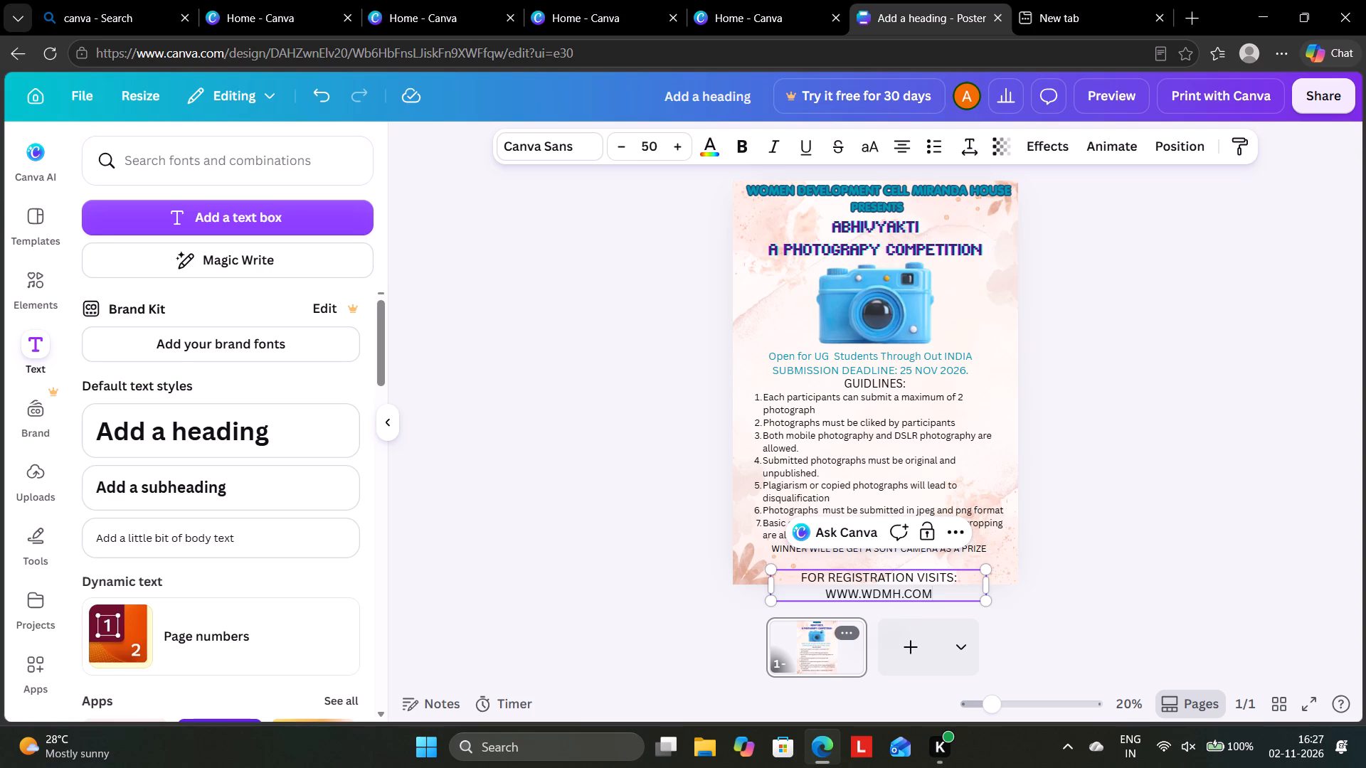
Move the registration text box up so it sits inside the page directly beneath the prize line.
{"action": "left_click_drag", "start_coordinate": [886, 568], "coordinate": [886, 567]}
{"action": "left_click_drag", "start_coordinate": [886, 567], "coordinate": [887, 552]}
{"action": "left_click", "coordinate": [579, 540]}
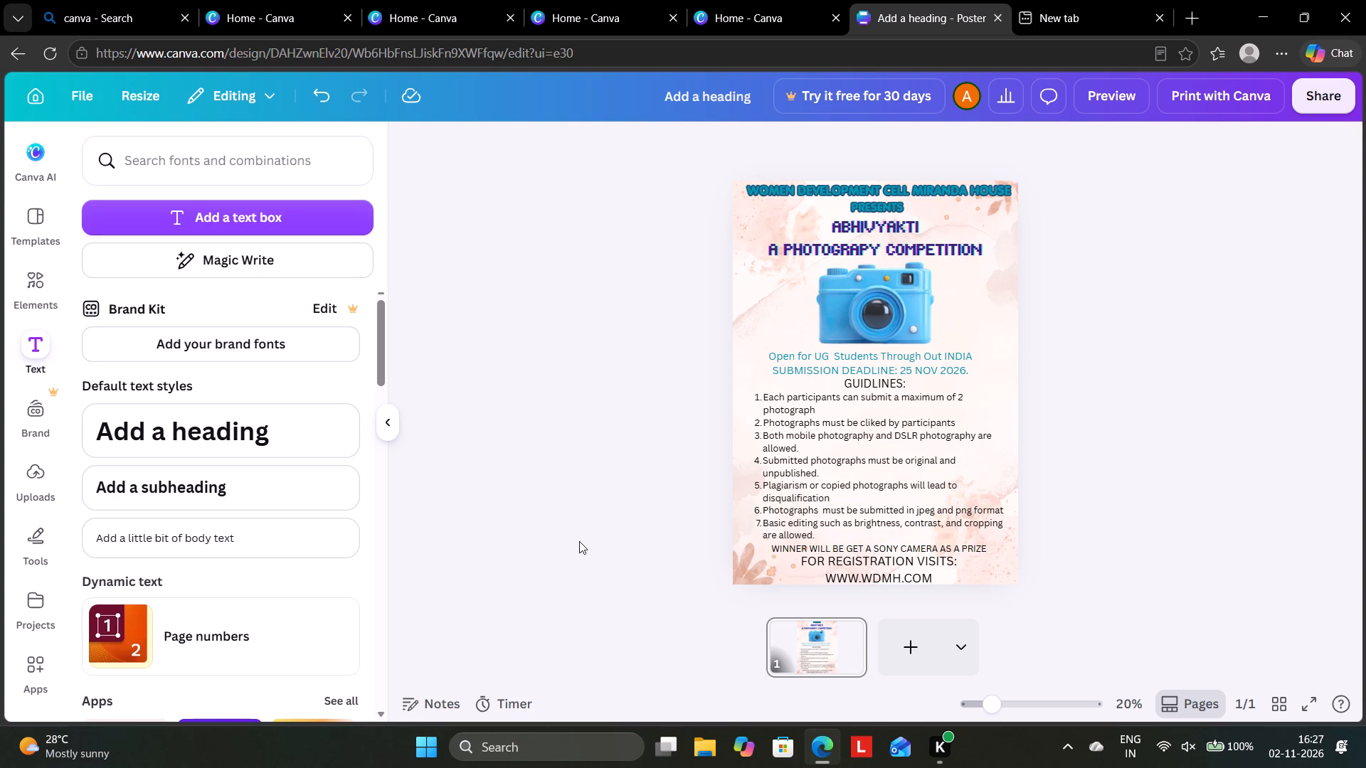
Check the save status of the photography competition poster.
{"action": "left_click", "coordinate": [409, 92]}
{"action": "left_click", "coordinate": [537, 431]}
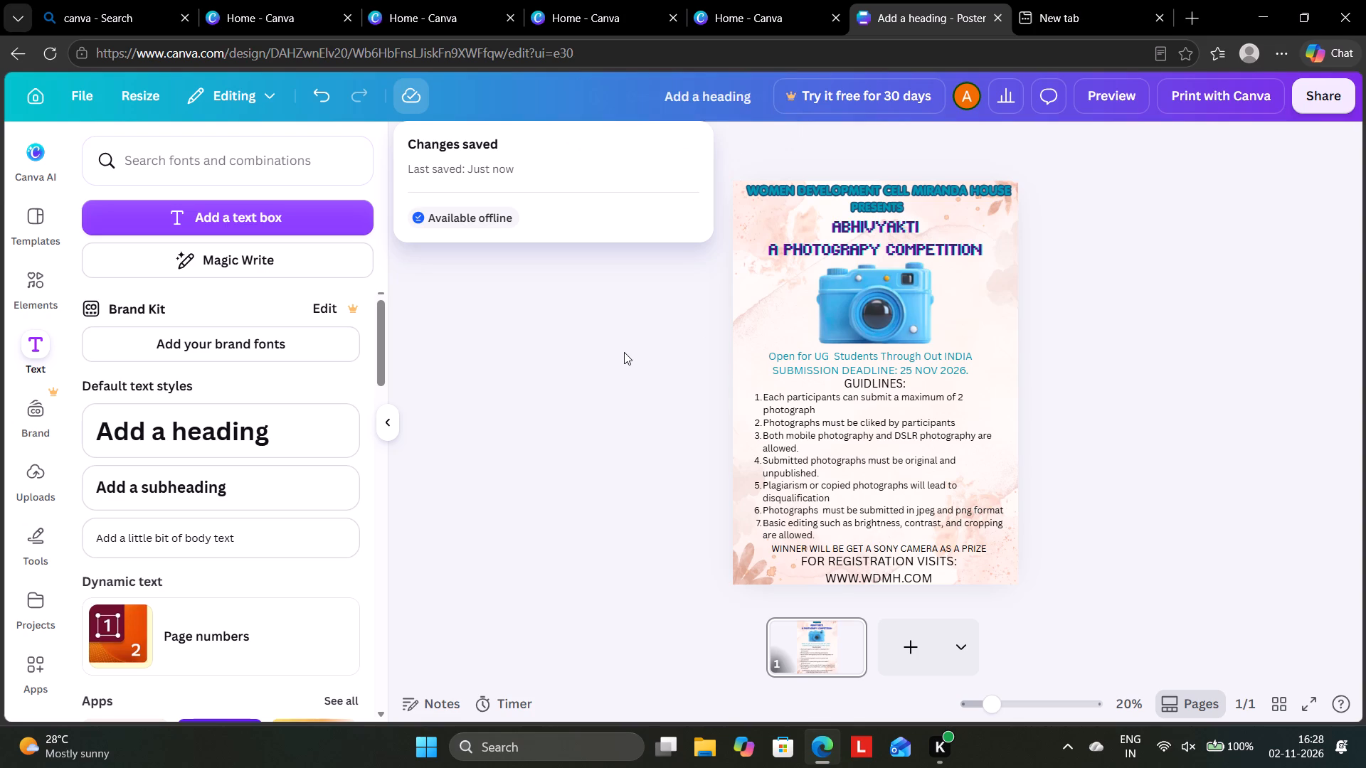
{"action": "left_click", "coordinate": [532, 327]}
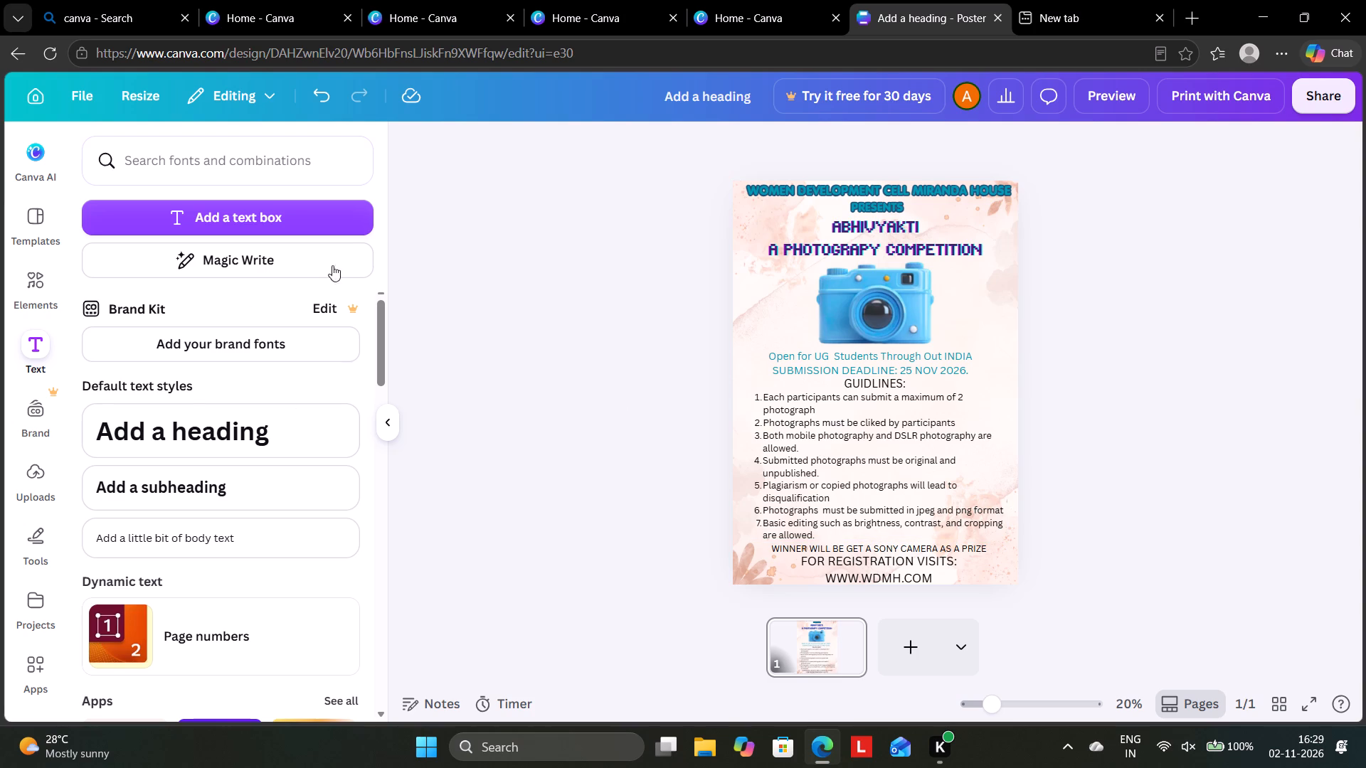
Return to the home page and reopen the Abhivyakti poster from the recent designs to view it.
{"action": "left_click", "coordinate": [31, 96]}
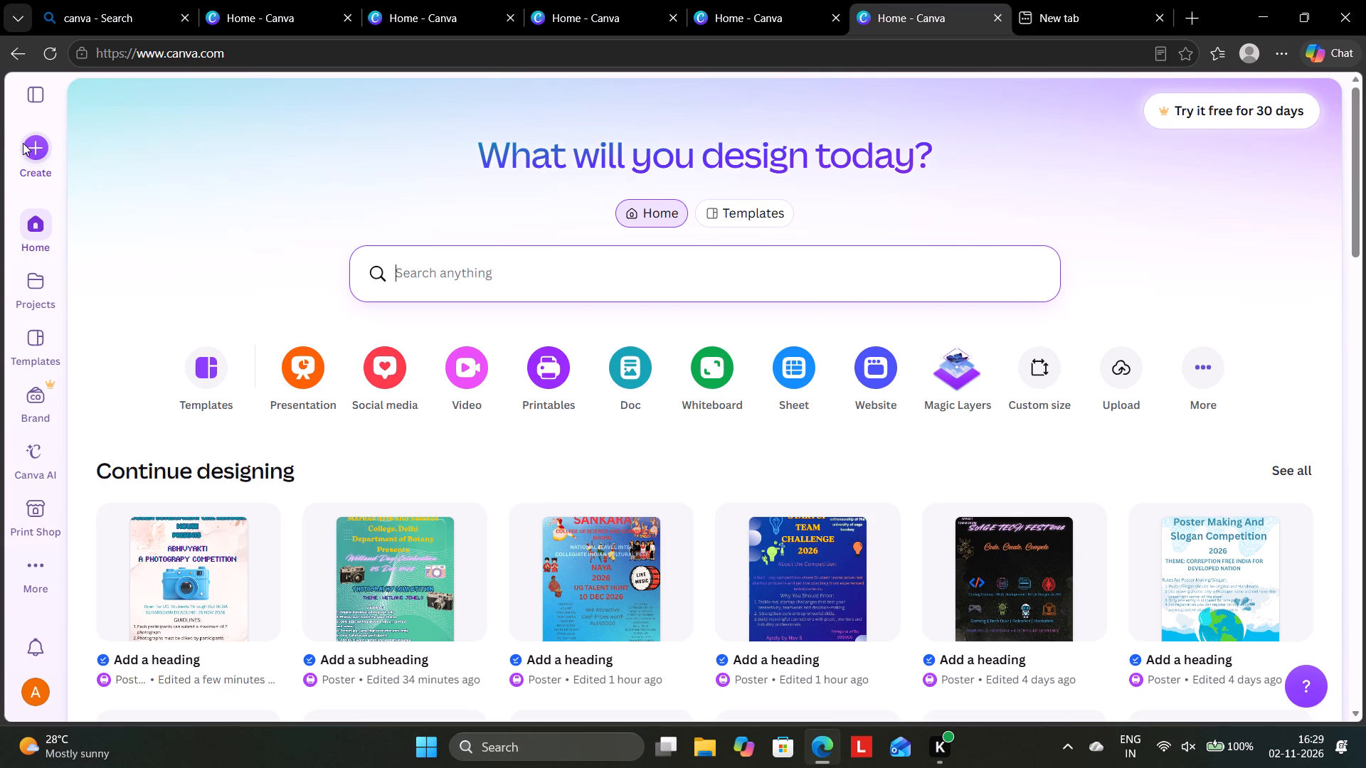
{"action": "left_click", "coordinate": [35, 142]}
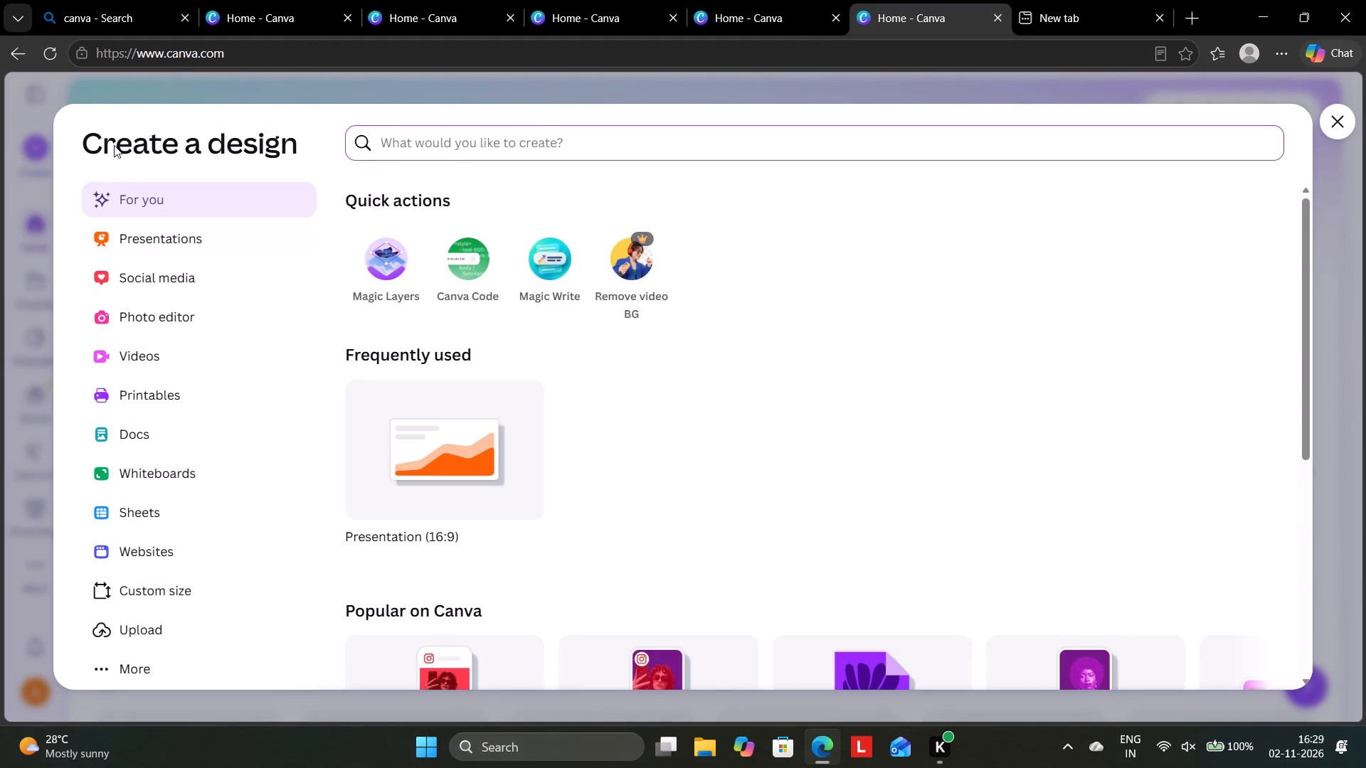
{"action": "left_click", "coordinate": [121, 92]}
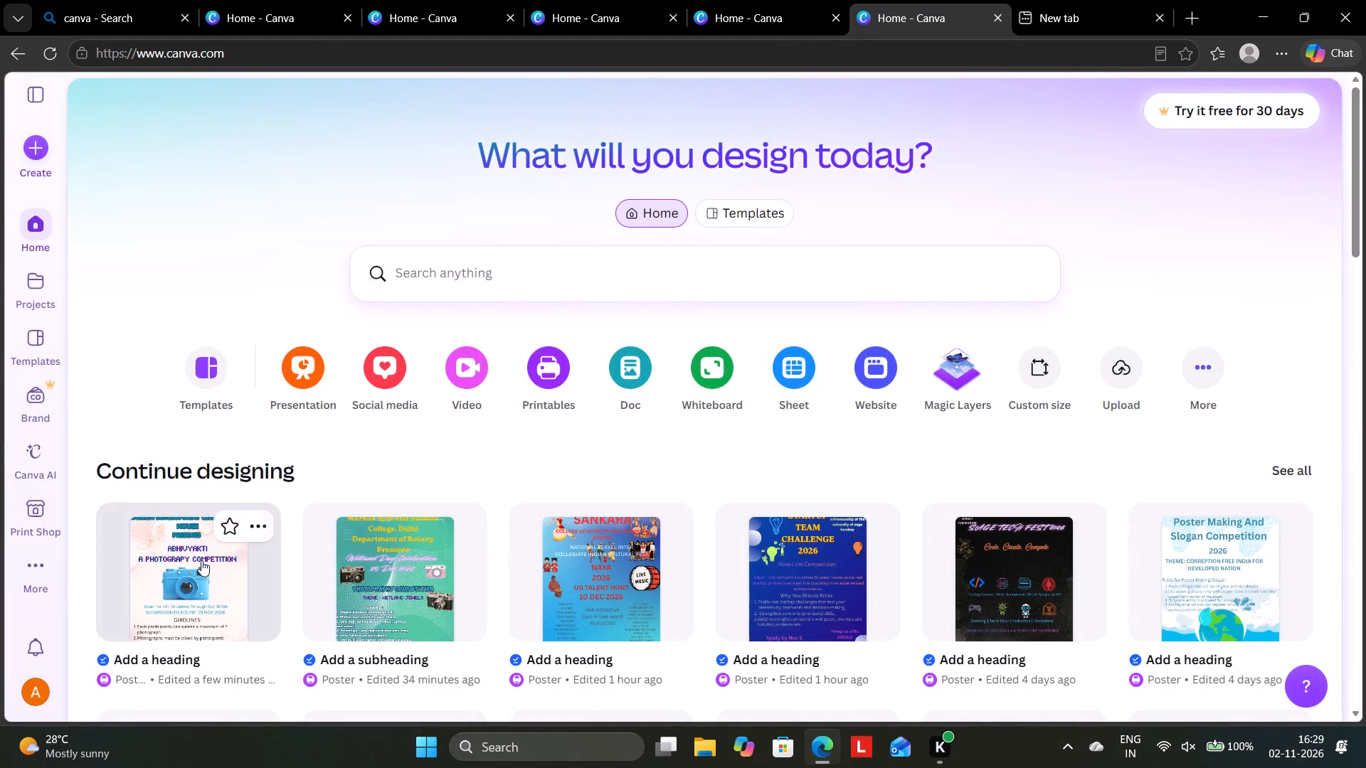
{"action": "left_click", "coordinate": [198, 566]}
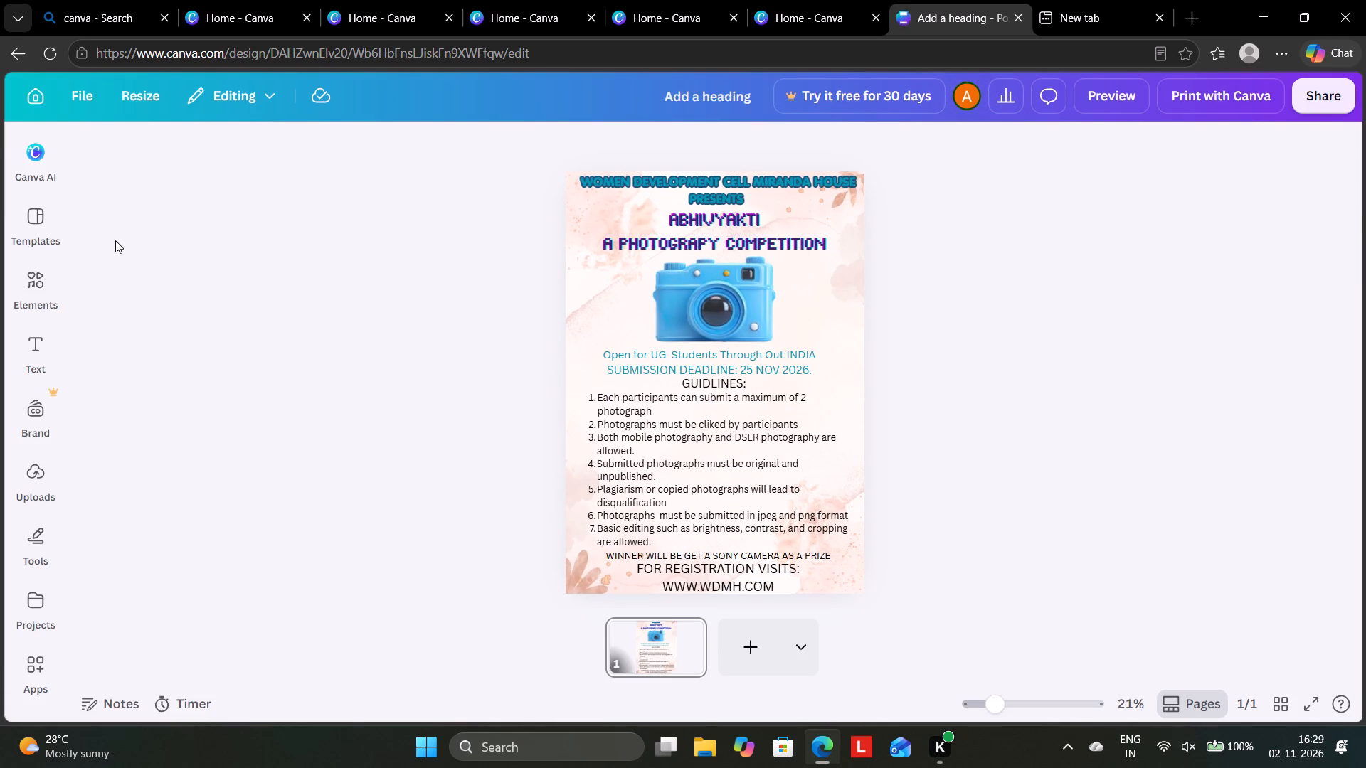
{"action": "left_click", "coordinate": [29, 95]}
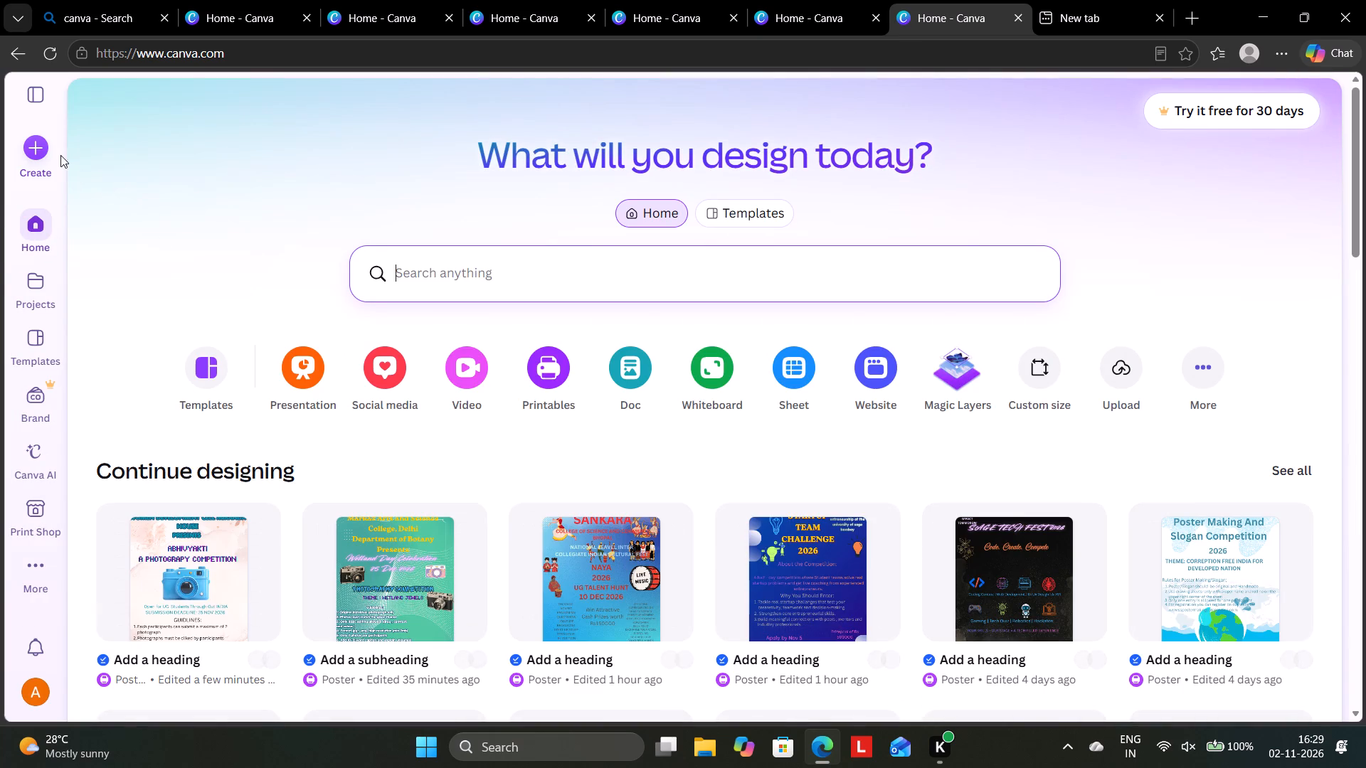
{"action": "left_click_drag", "start_coordinate": [36, 149], "coordinate": [36, 161]}
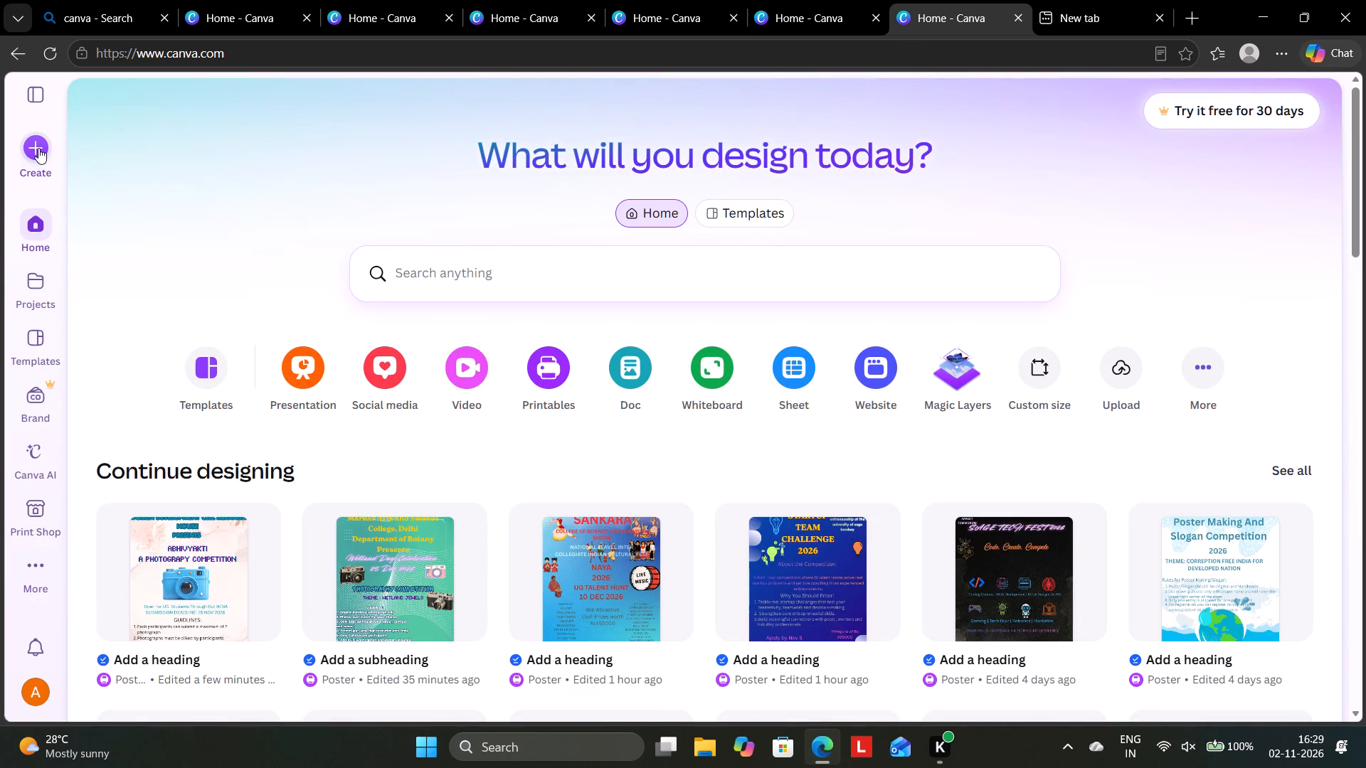
{"action": "left_click", "coordinate": [40, 144]}
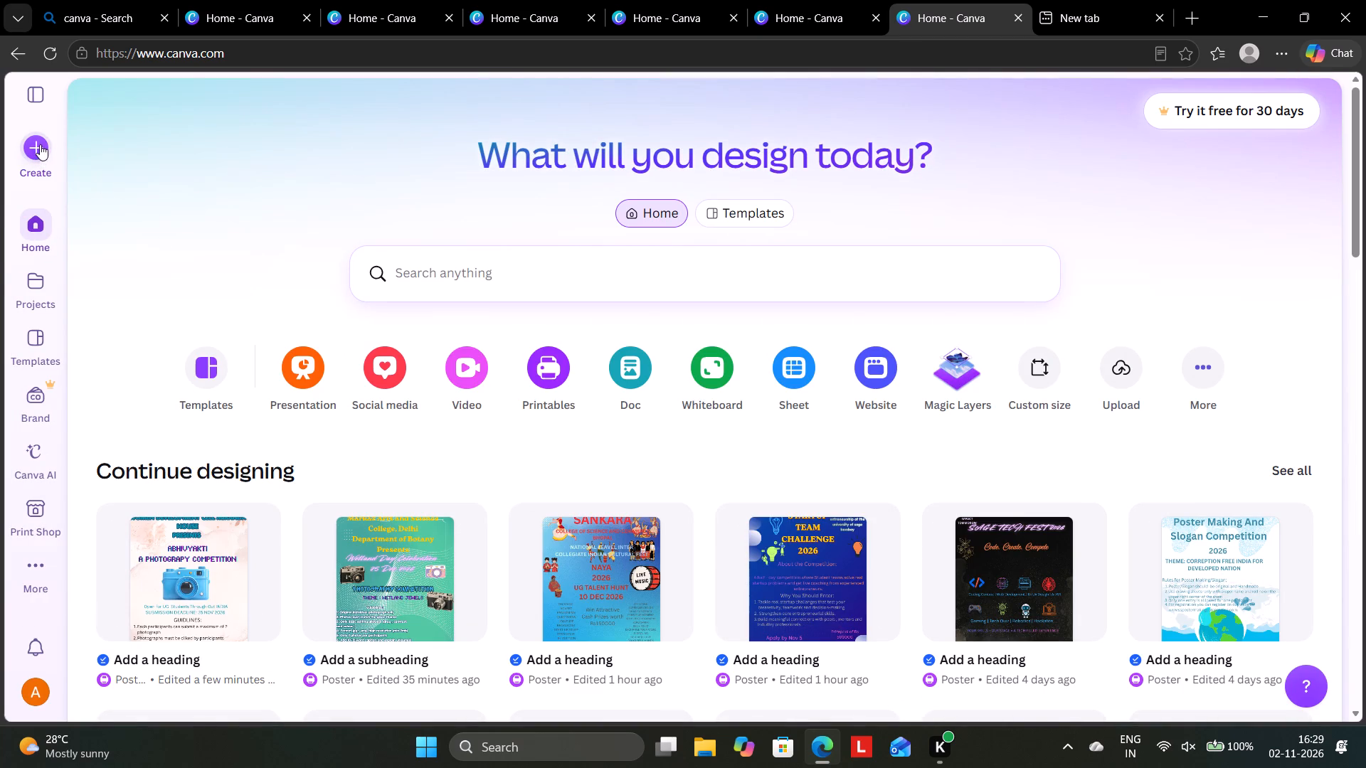
{"action": "scroll", "coordinate": [374, 407], "scroll_direction": "down", "scroll_amount": 7}
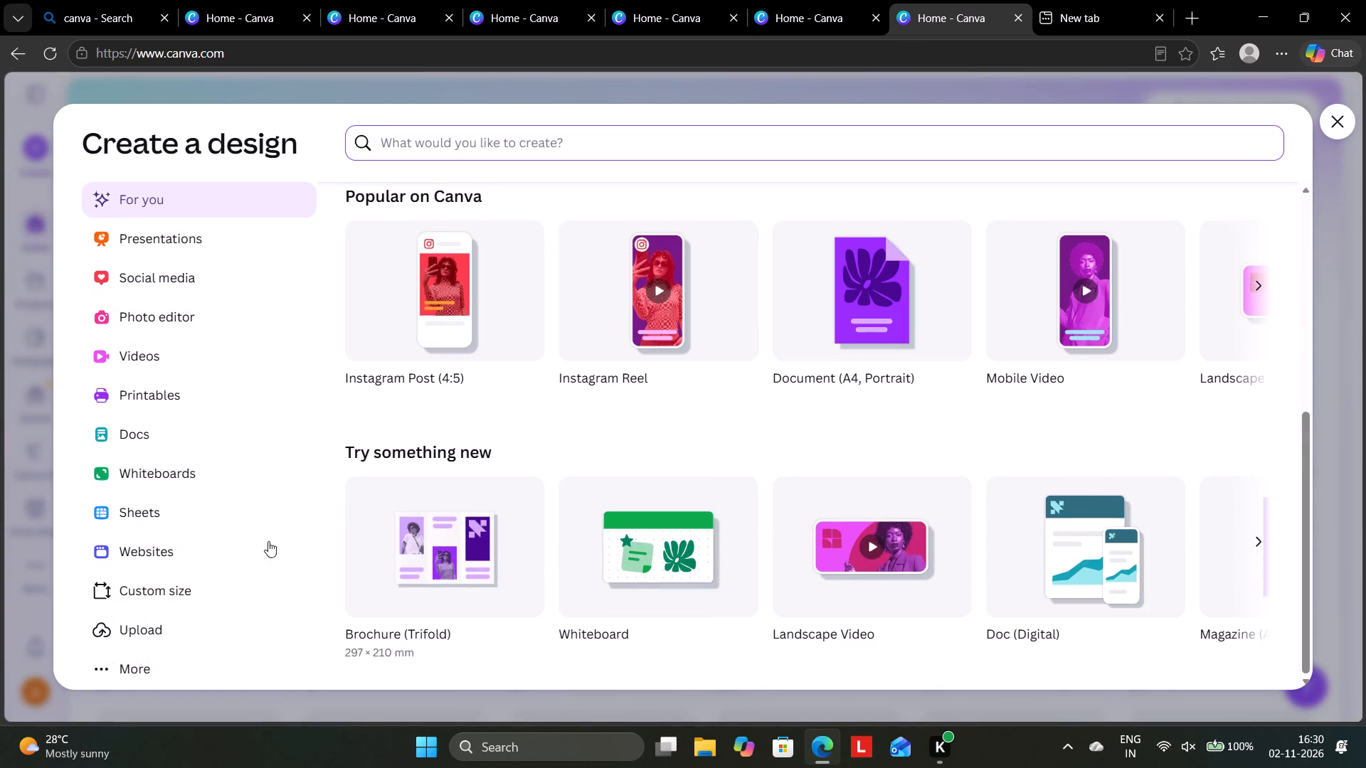